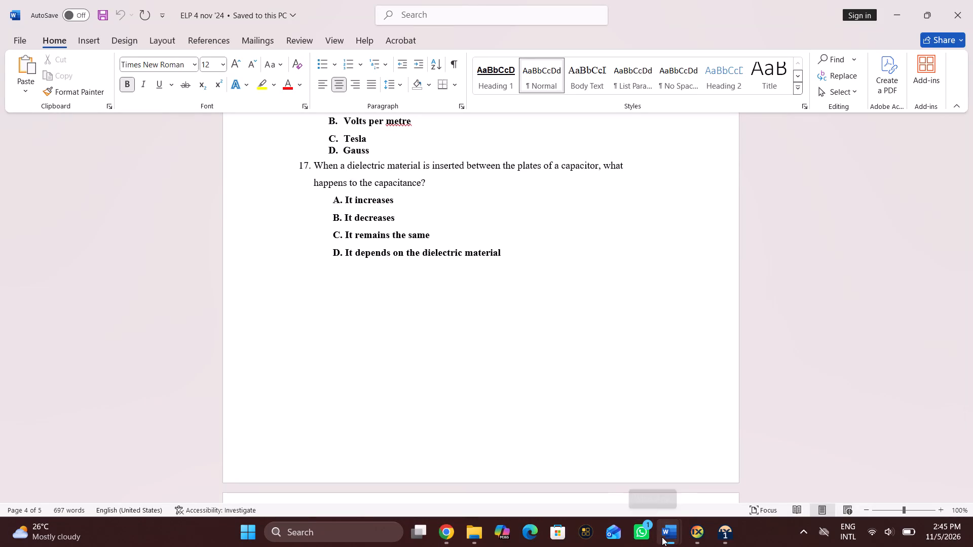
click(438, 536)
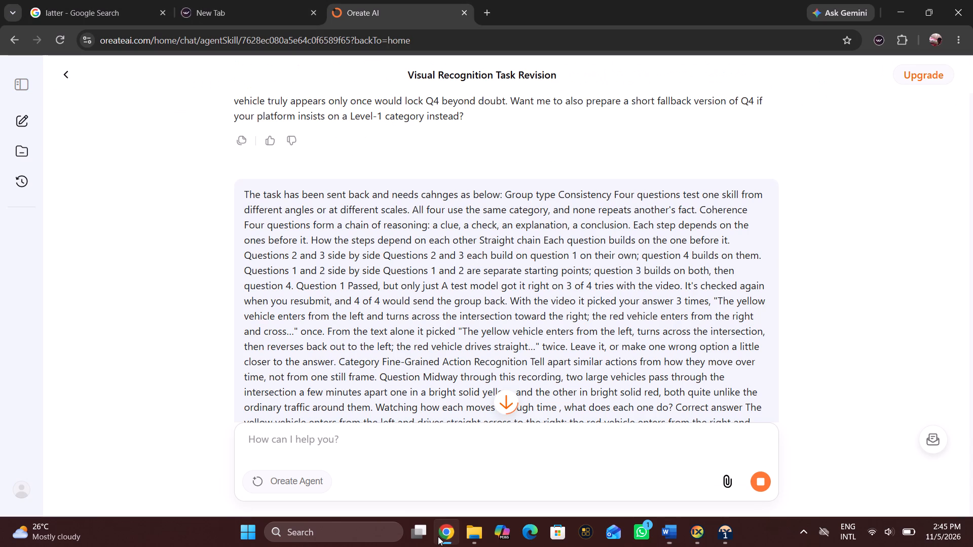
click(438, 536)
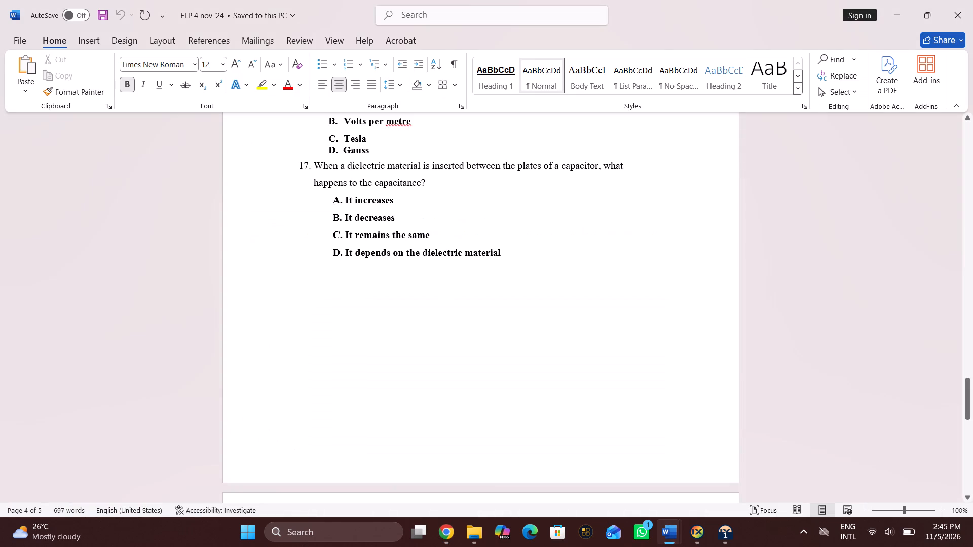
Open the ELP 6 document from the Electrical principles assessments folder and examine its questions through to the last page.
scroll(590, 280, down, 2)
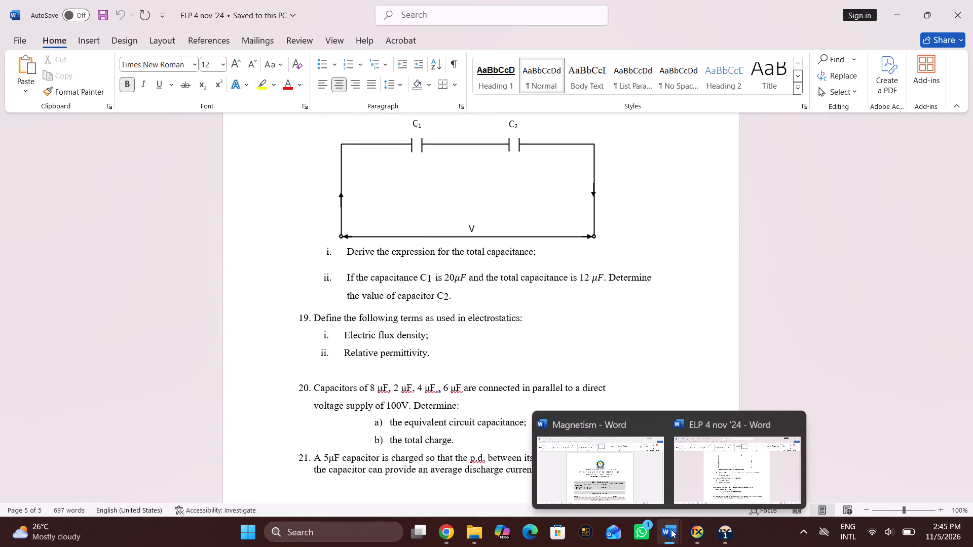
click(897, 14)
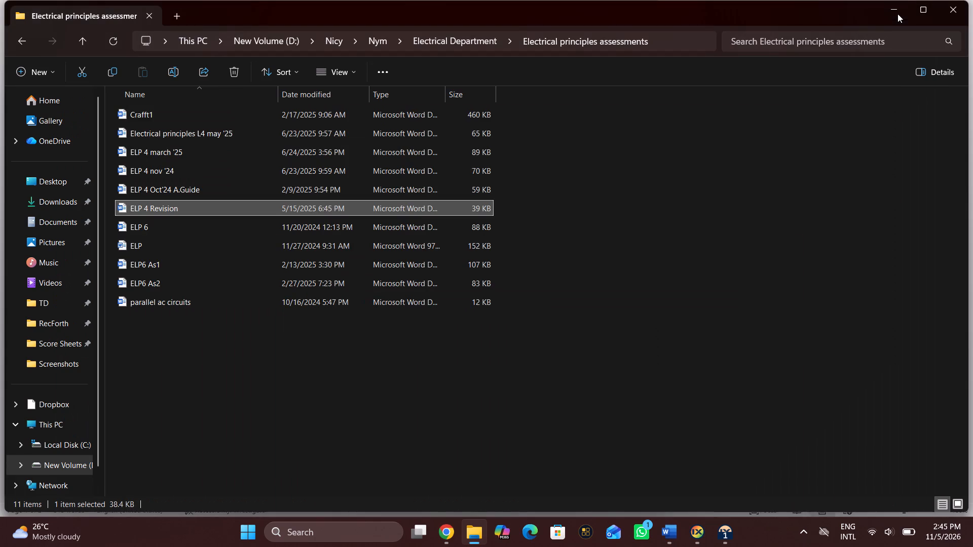
double_click(332, 229)
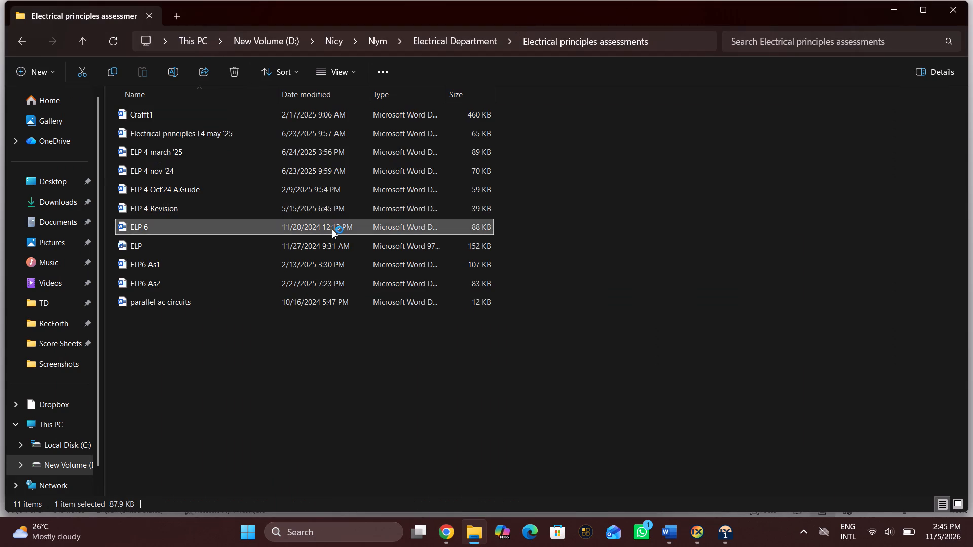
scroll(332, 229, down, 2)
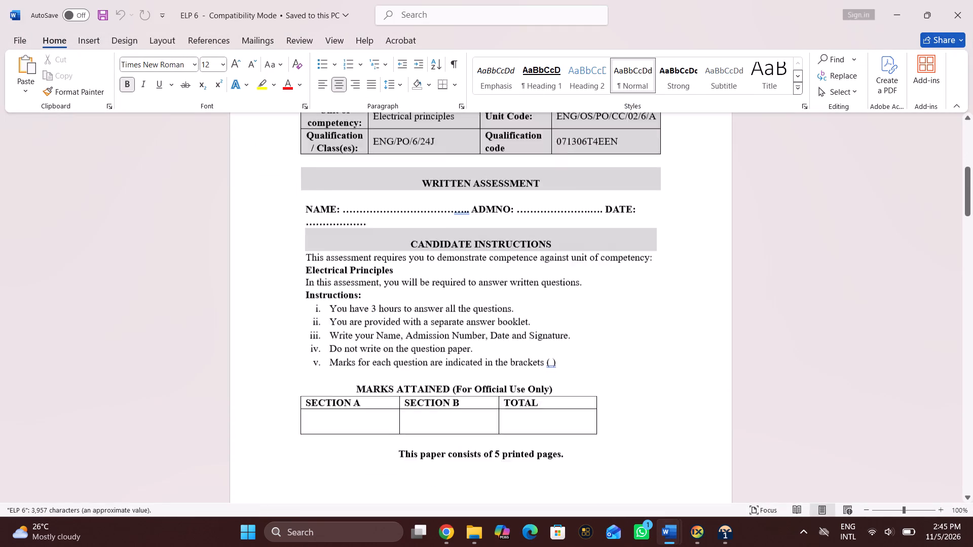
scroll(332, 229, down, 3)
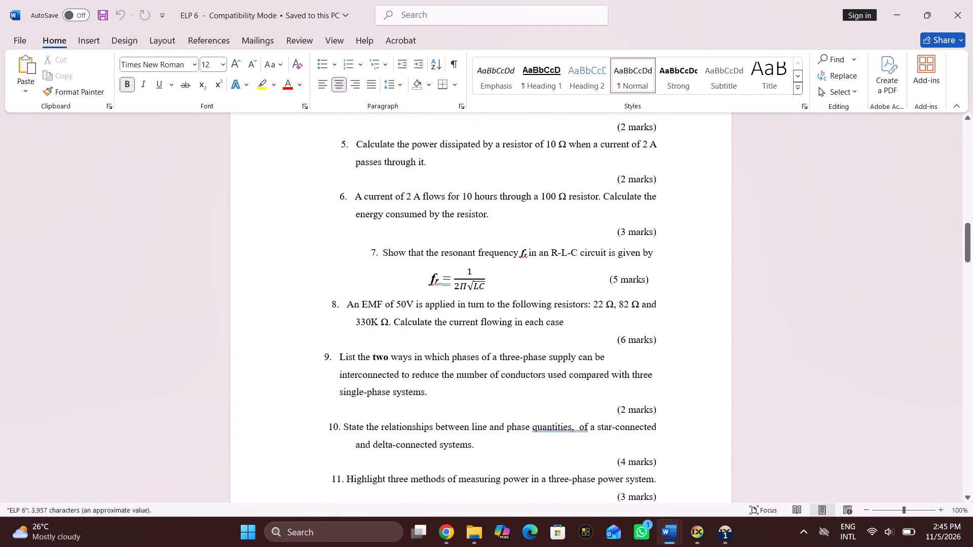
scroll(332, 229, down, 3)
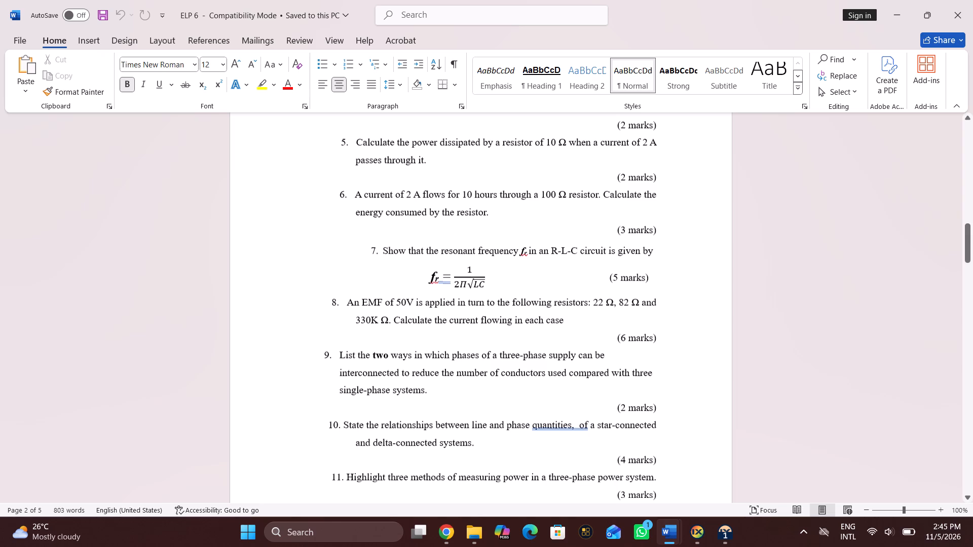
scroll(332, 229, down, 2)
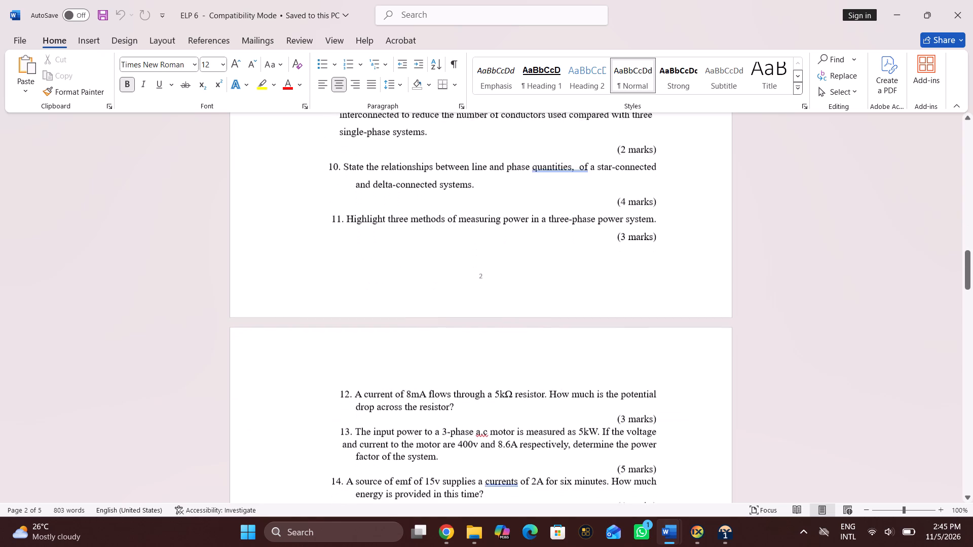
scroll(332, 229, down, 4)
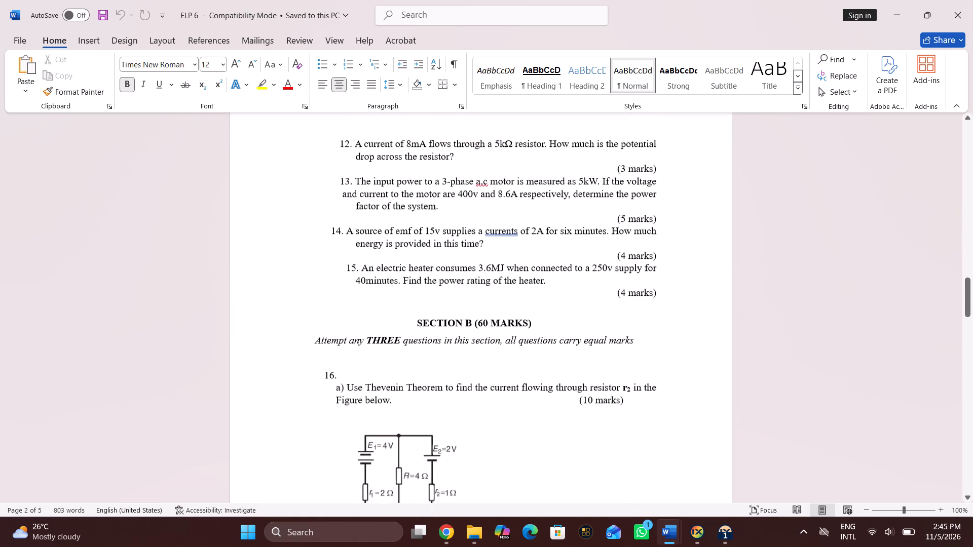
scroll(332, 229, down, 4)
scroll(332, 229, up, 1)
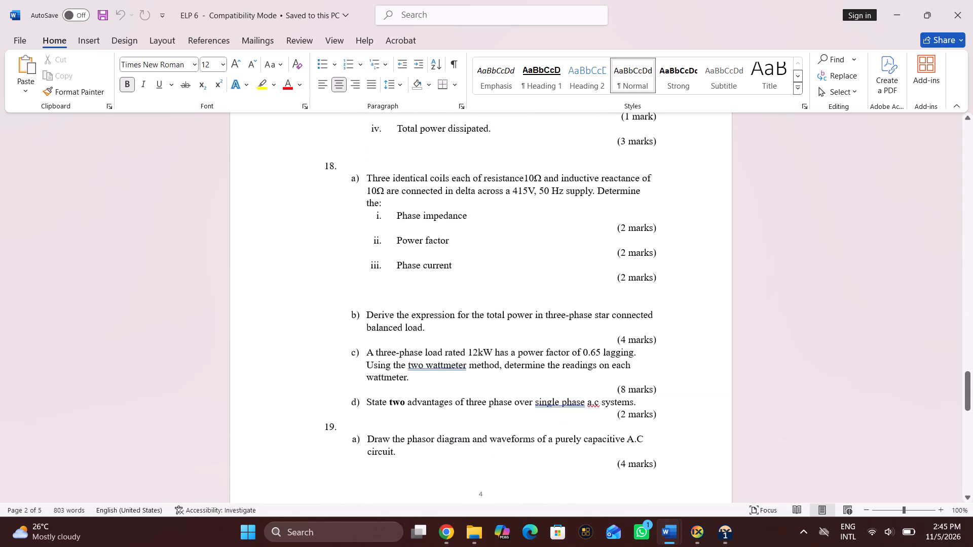
scroll(332, 229, up, 3)
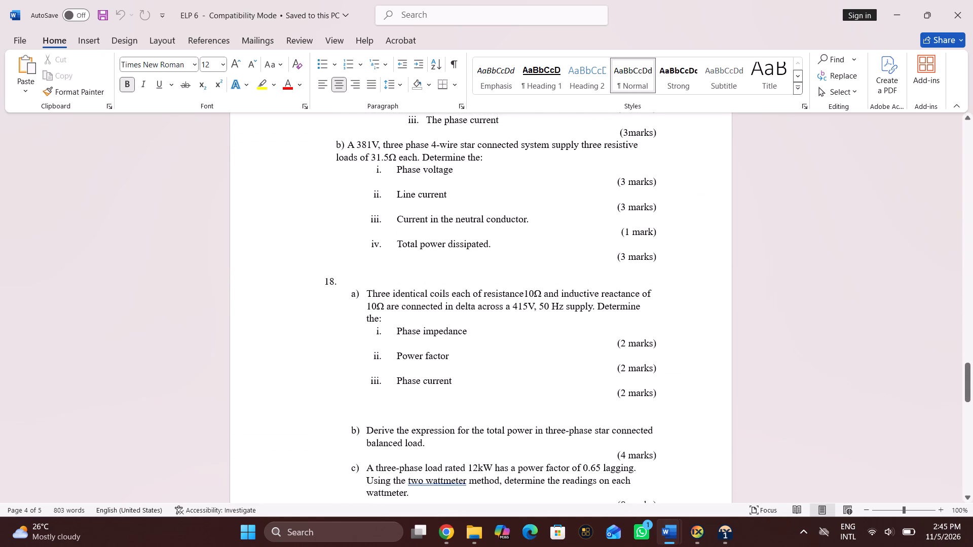
scroll(332, 229, up, 2)
scroll(332, 229, down, 1)
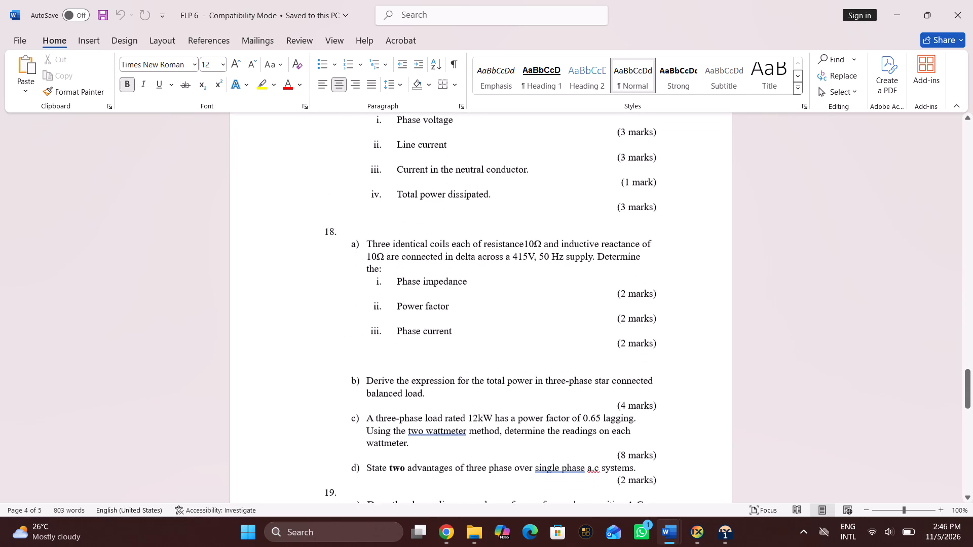
scroll(332, 229, down, 4)
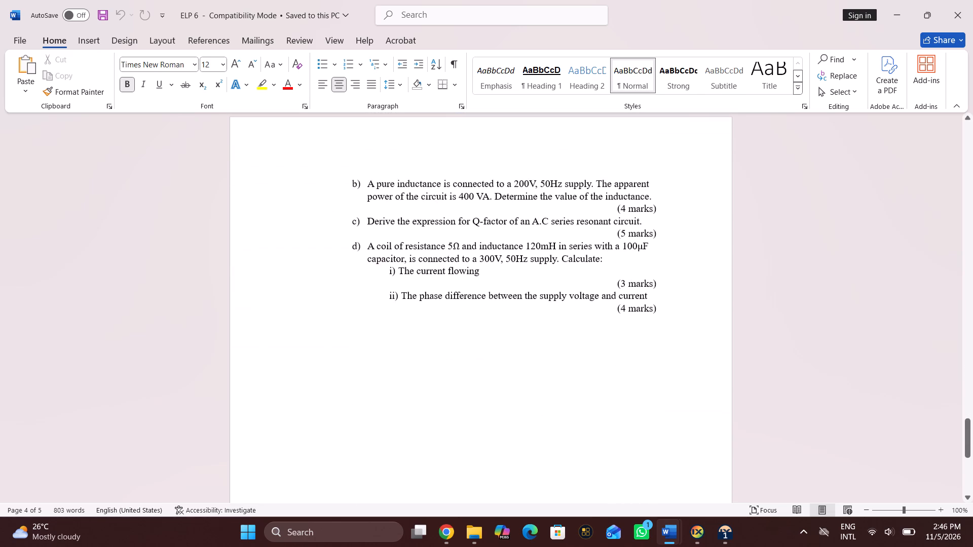
scroll(332, 229, down, 3)
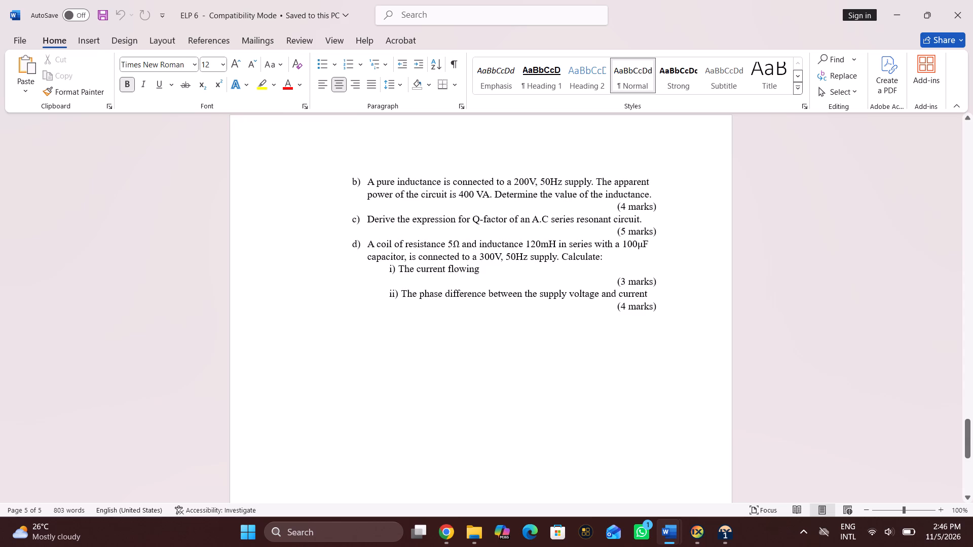
scroll(332, 229, down, 1)
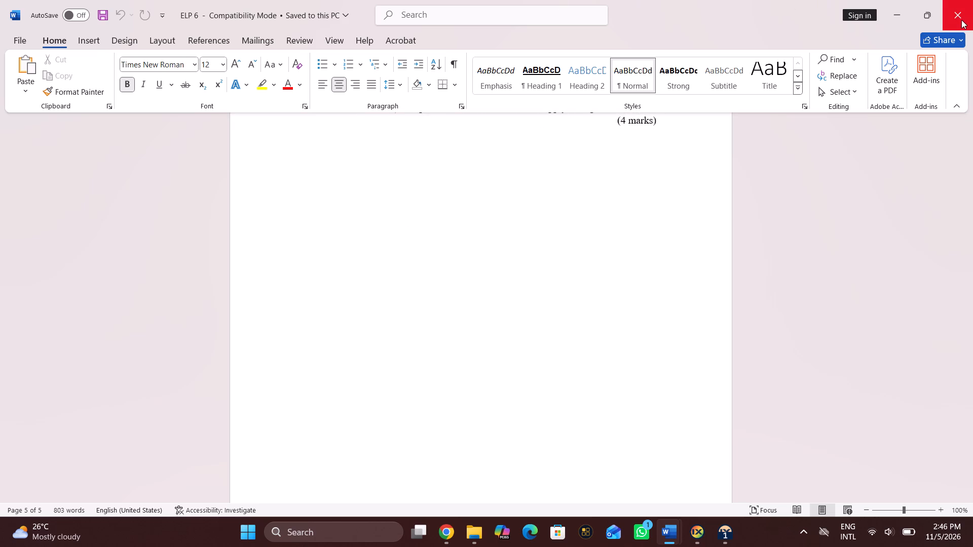
click(961, 20)
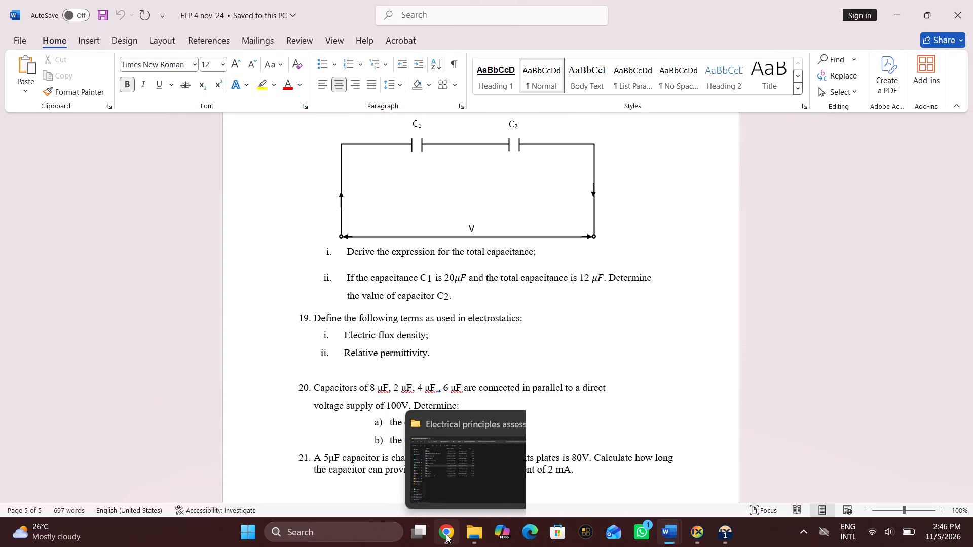
Open the ELP document from the Electrical principles assessments folder and examine its questions through to the last page.
click(467, 531)
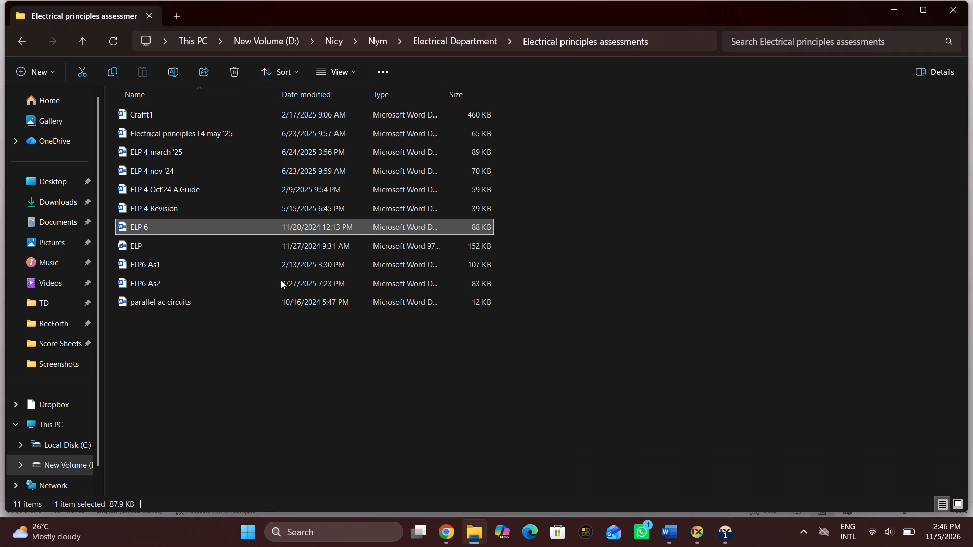
double_click(288, 251)
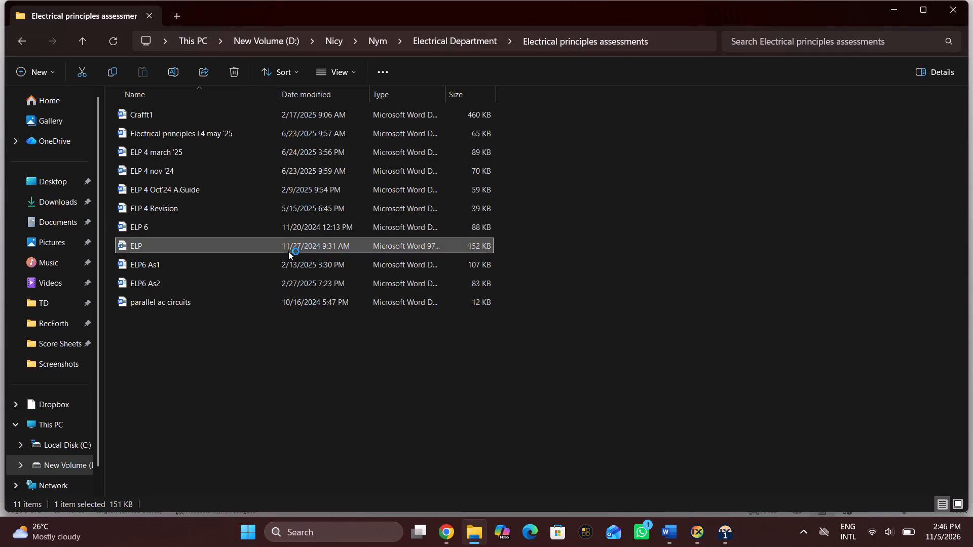
scroll(463, 316, down, 1)
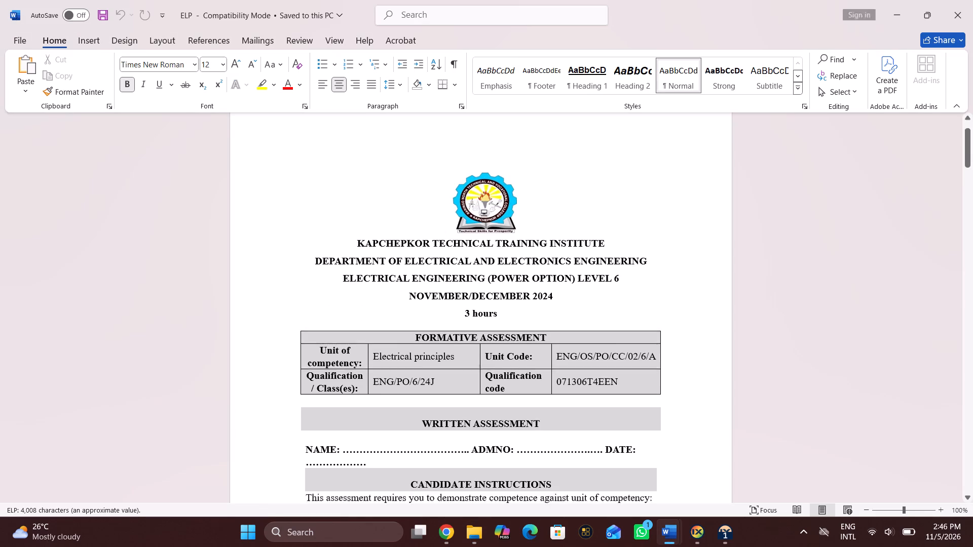
scroll(463, 316, down, 8)
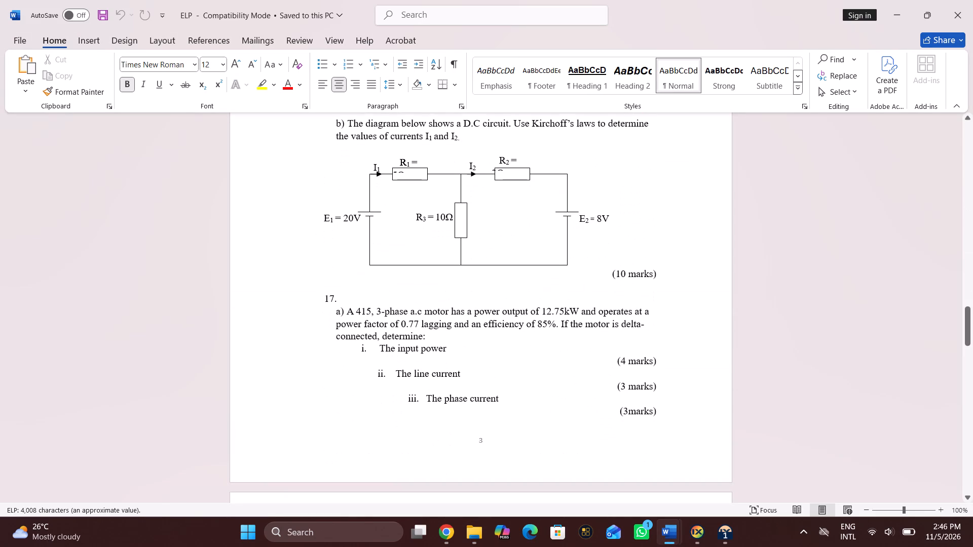
click(463, 316)
scroll(463, 316, down, 3)
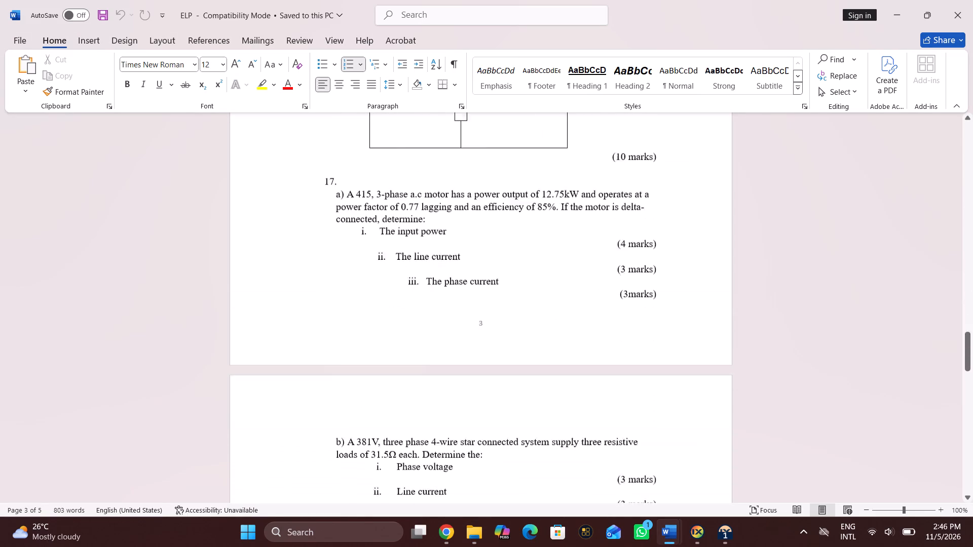
scroll(463, 278, down, 4)
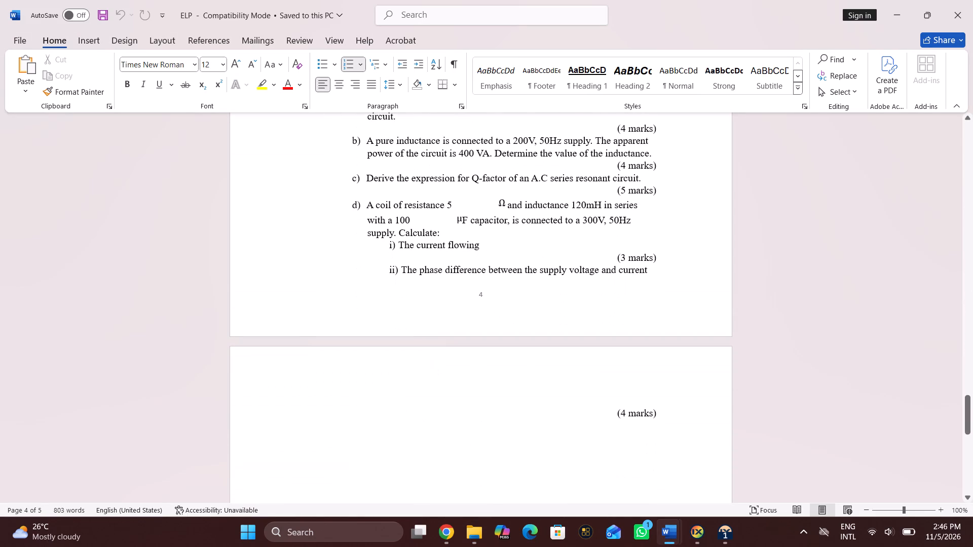
scroll(463, 278, down, 3)
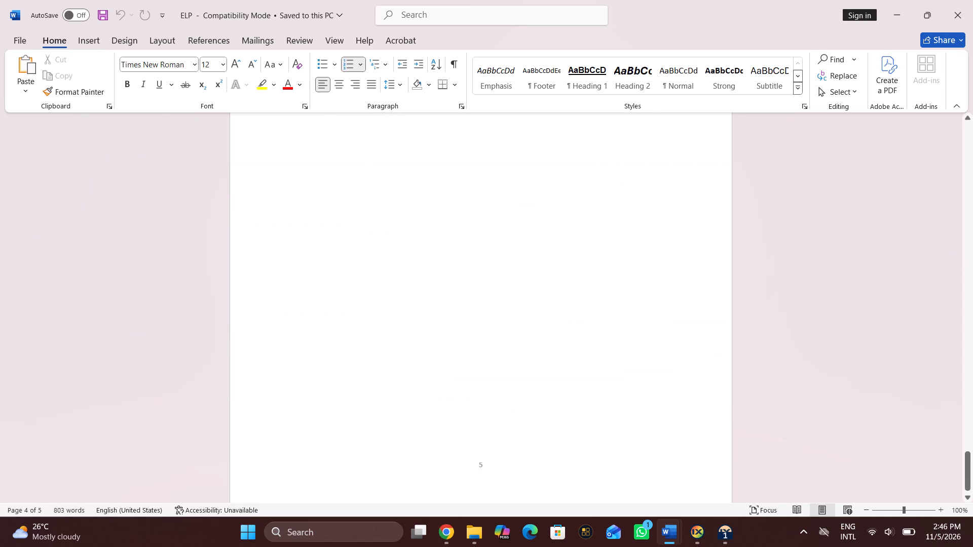
scroll(463, 278, down, 1)
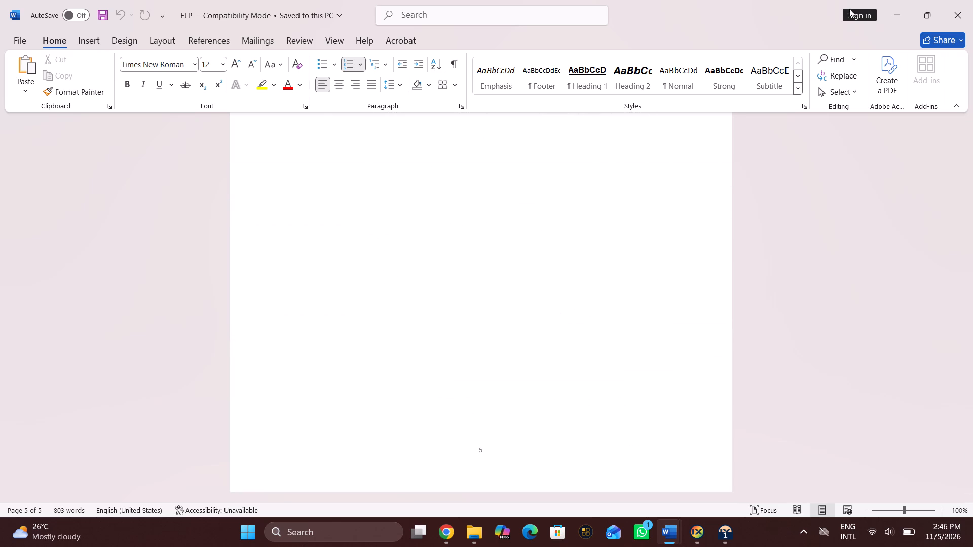
click(951, 11)
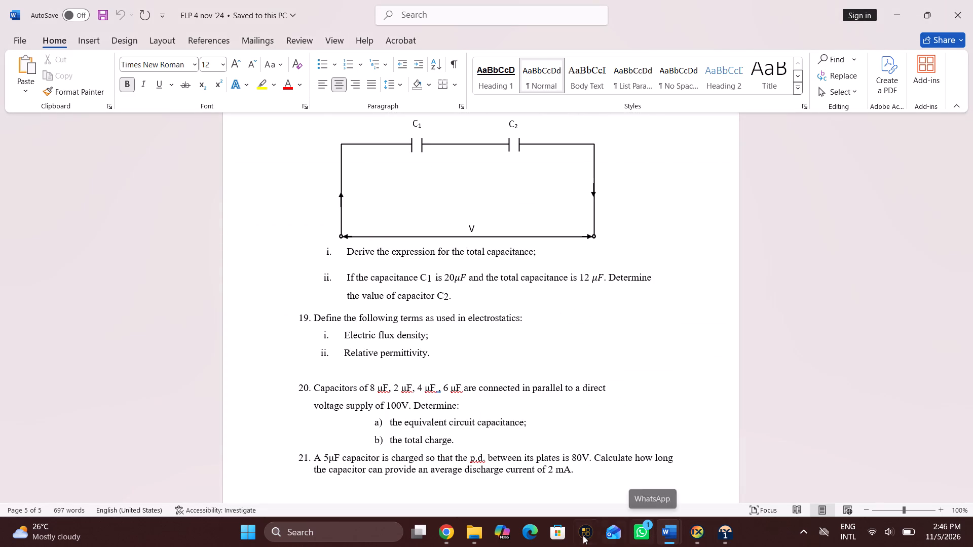
Return to the Nym folder in File Explorer and open the Basic Electrical Principles folder inside 2026.
click(479, 530)
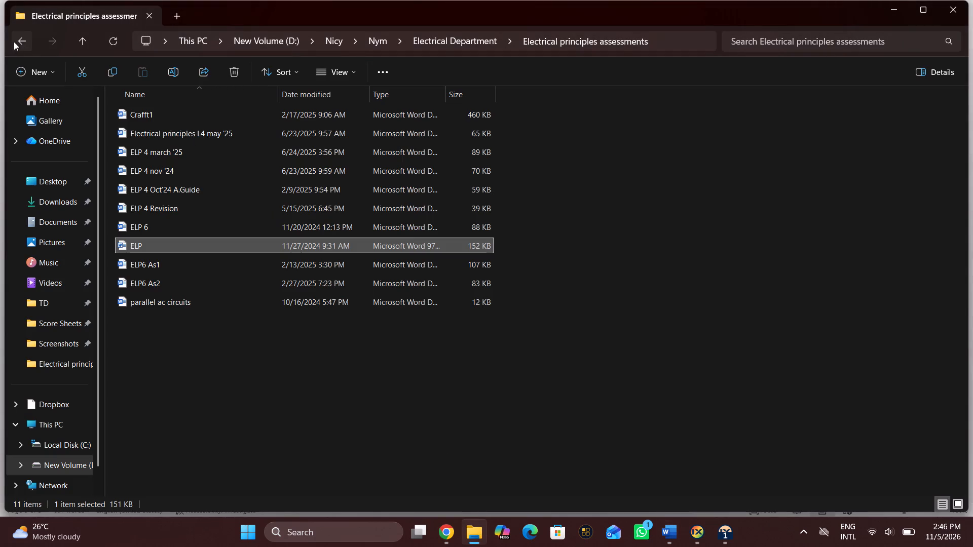
click(14, 42)
click(14, 42)
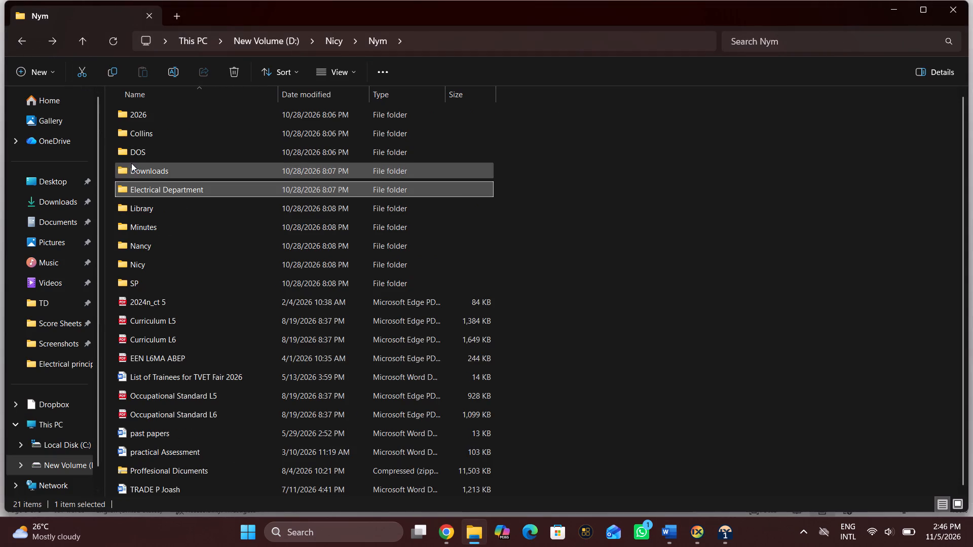
double_click(143, 107)
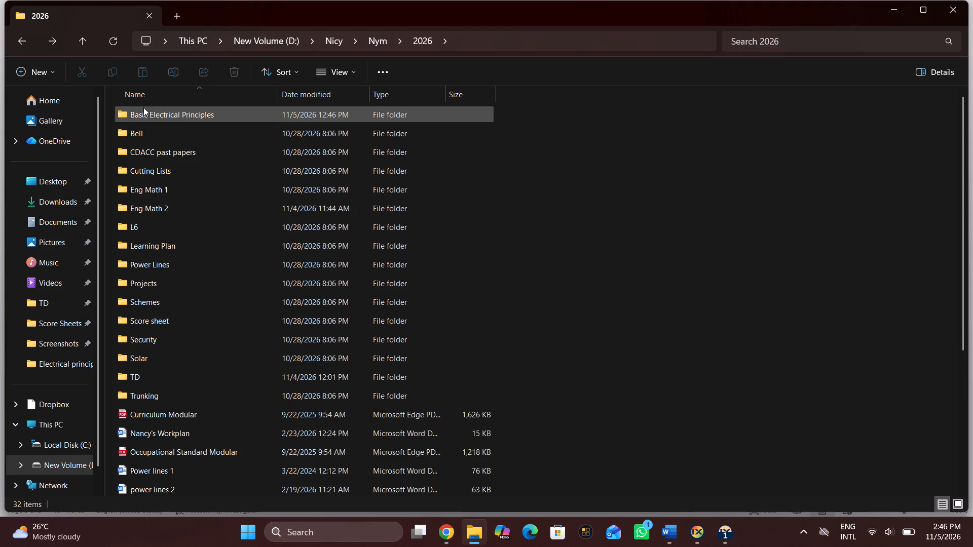
scroll(300, 343, down, 3)
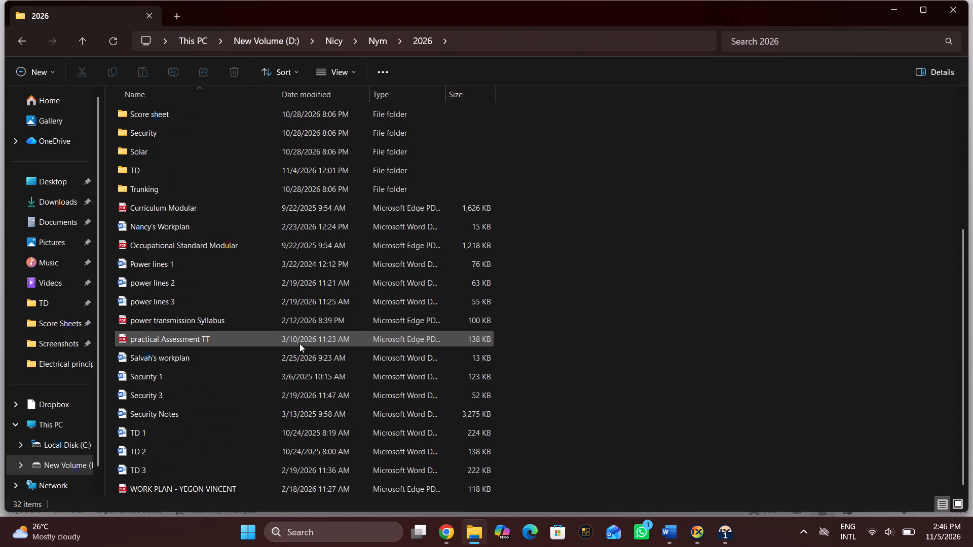
scroll(300, 343, up, 2)
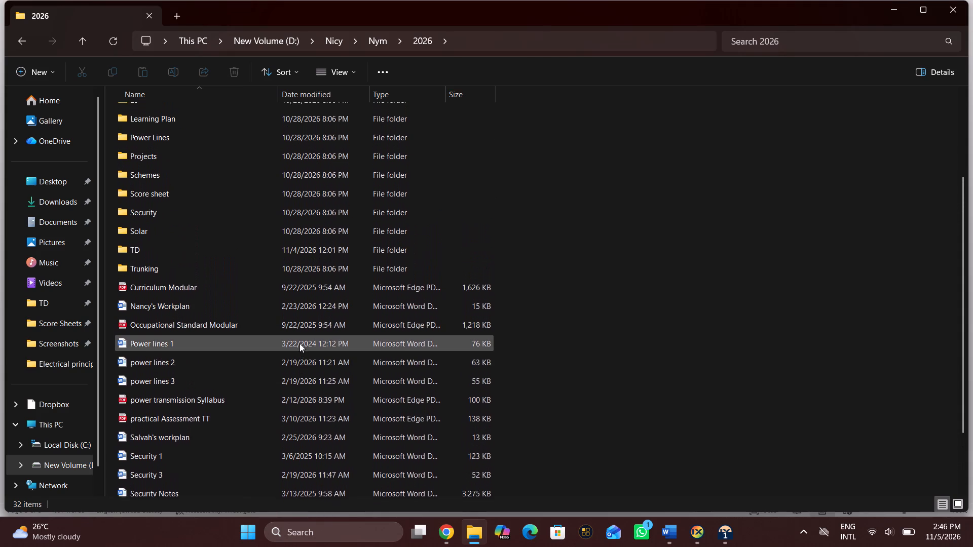
scroll(300, 343, up, 1)
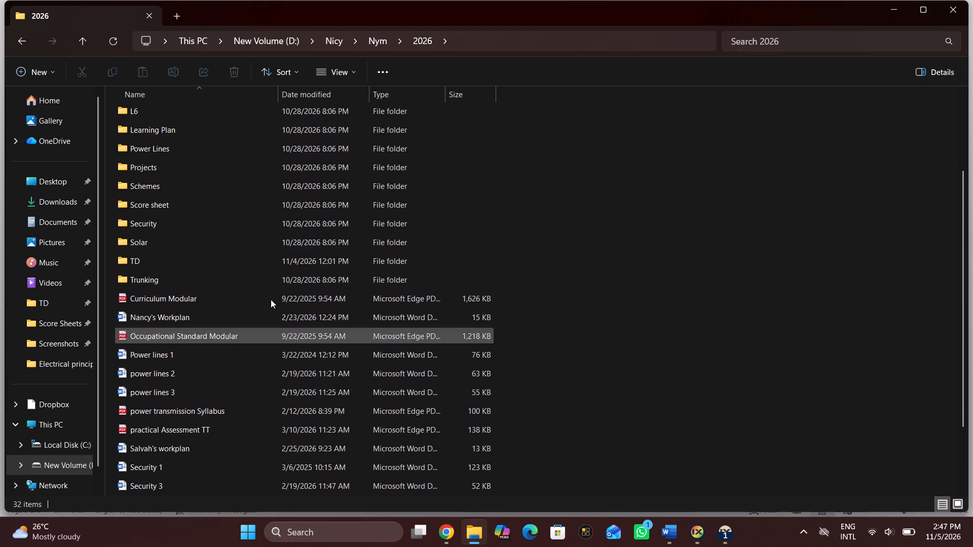
scroll(251, 264, up, 3)
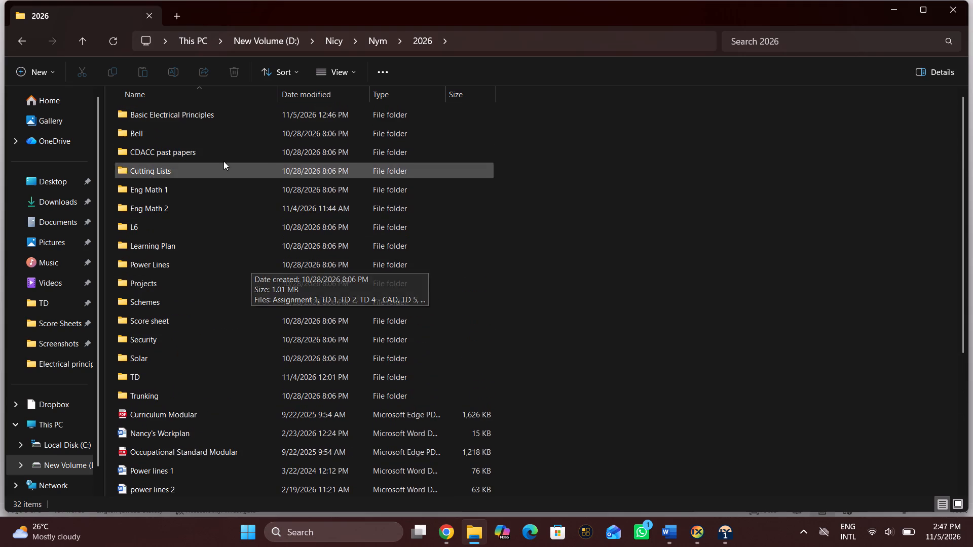
double_click(218, 117)
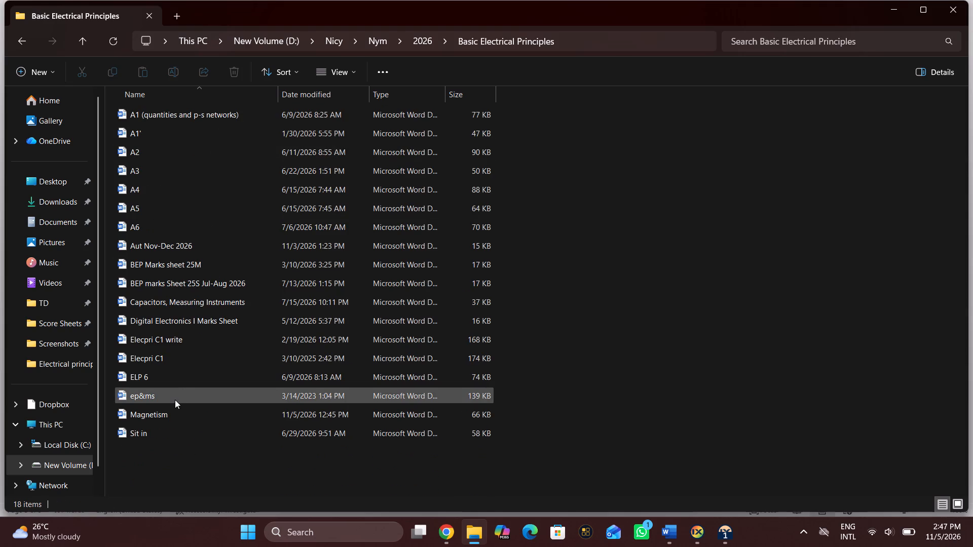
Open the Capacitors, Measuring Instruments document and examine its questions through to the Electrical Measuring Instruments section.
double_click(207, 302)
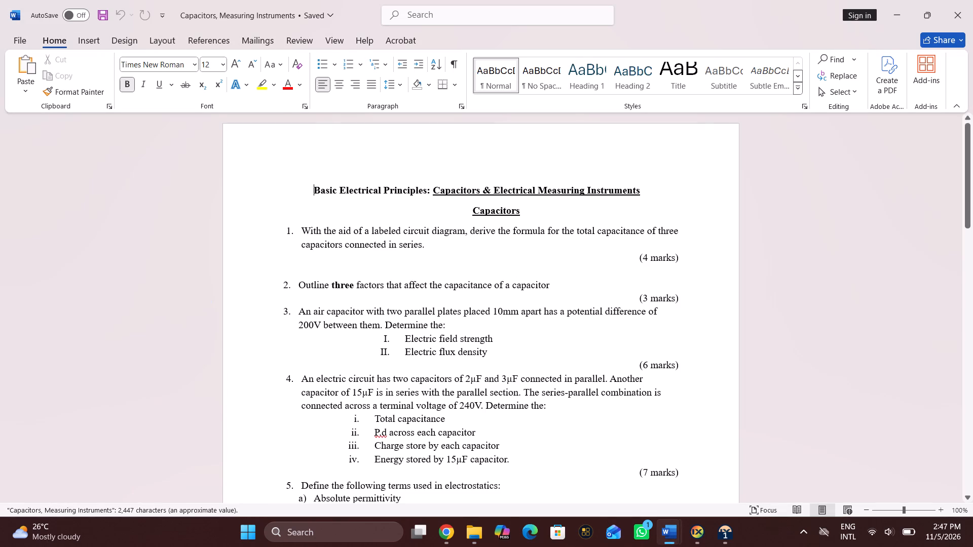
scroll(340, 309, down, 1)
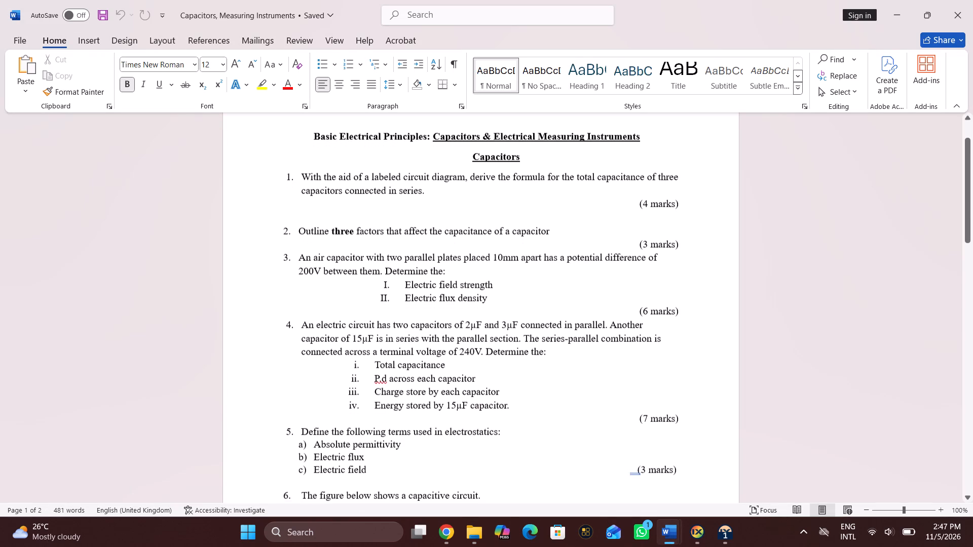
scroll(340, 309, down, 2)
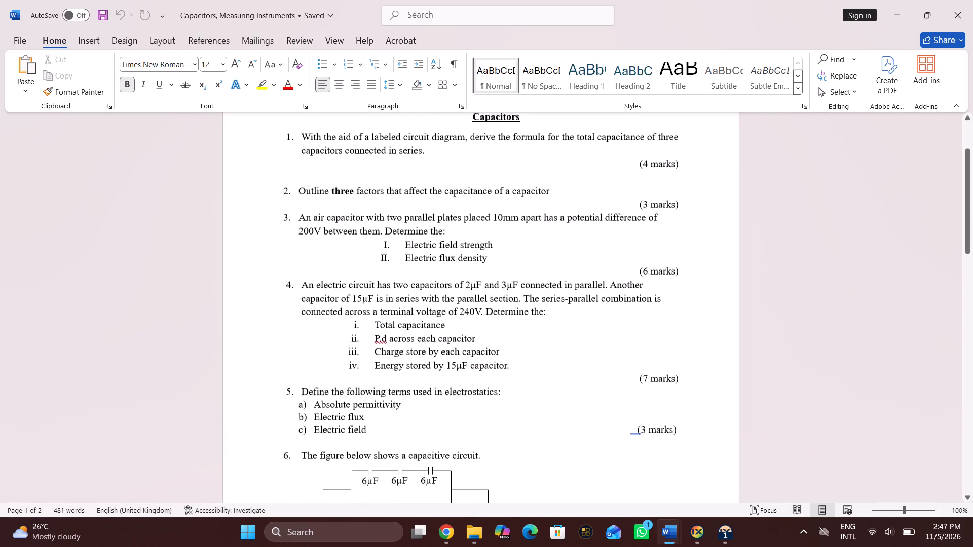
scroll(340, 309, down, 2)
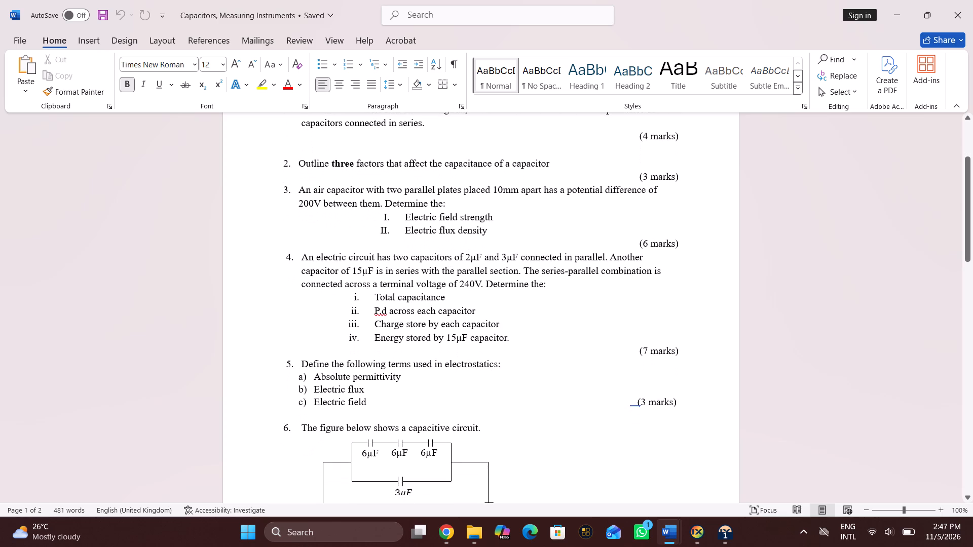
scroll(340, 309, down, 3)
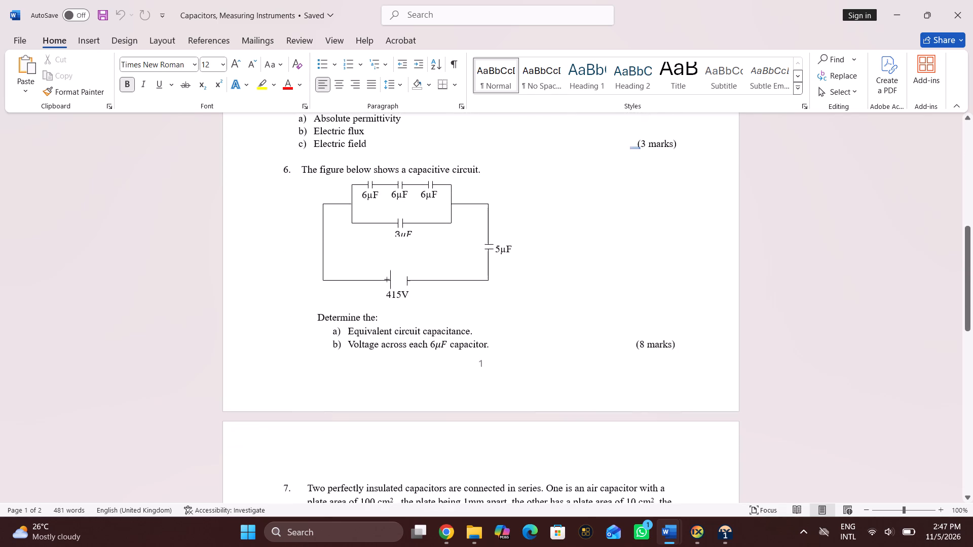
scroll(340, 309, down, 3)
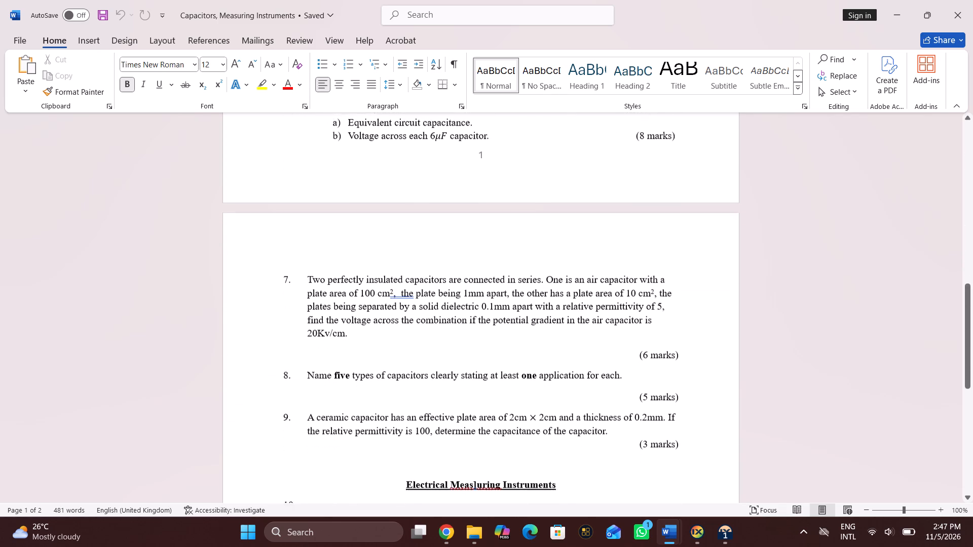
scroll(340, 309, down, 1)
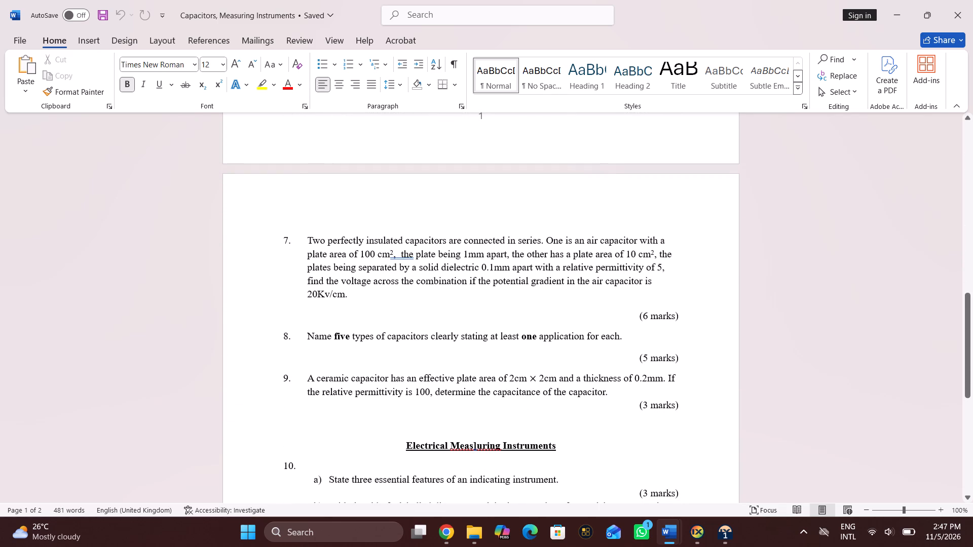
scroll(340, 309, down, 1)
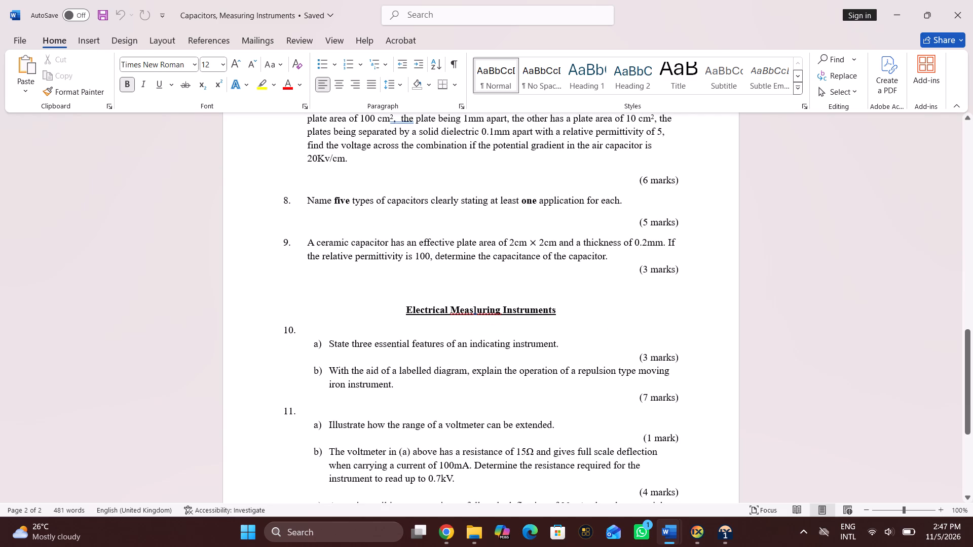
Add an empty left-aligned numbered item below question 9, before the Electrical Measuring Instruments heading, using the 1. 2. 3. number format.
click(692, 273)
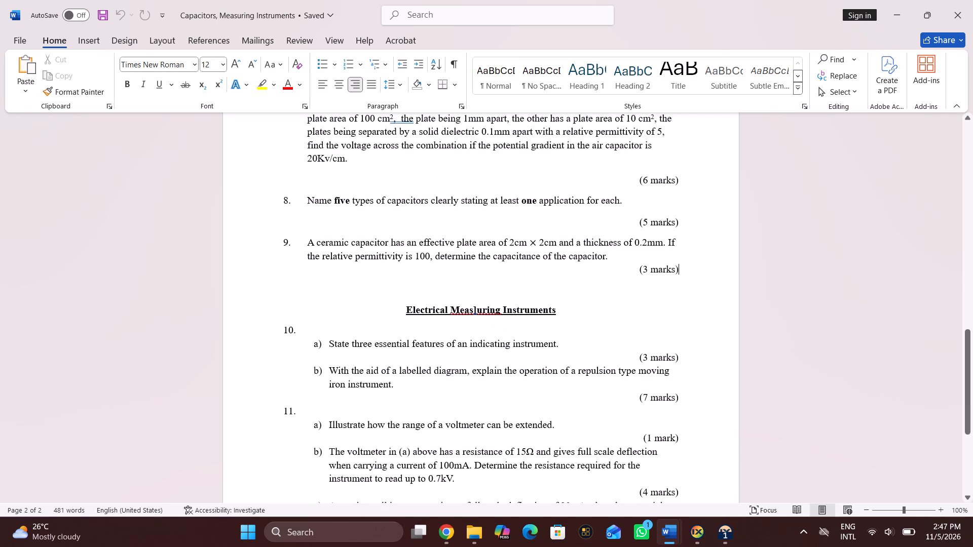
key(Return)
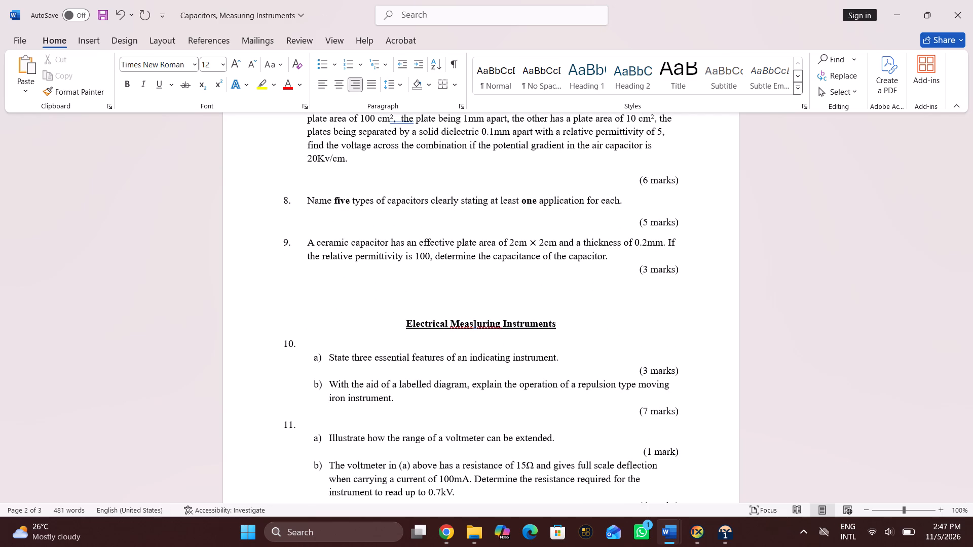
click(322, 85)
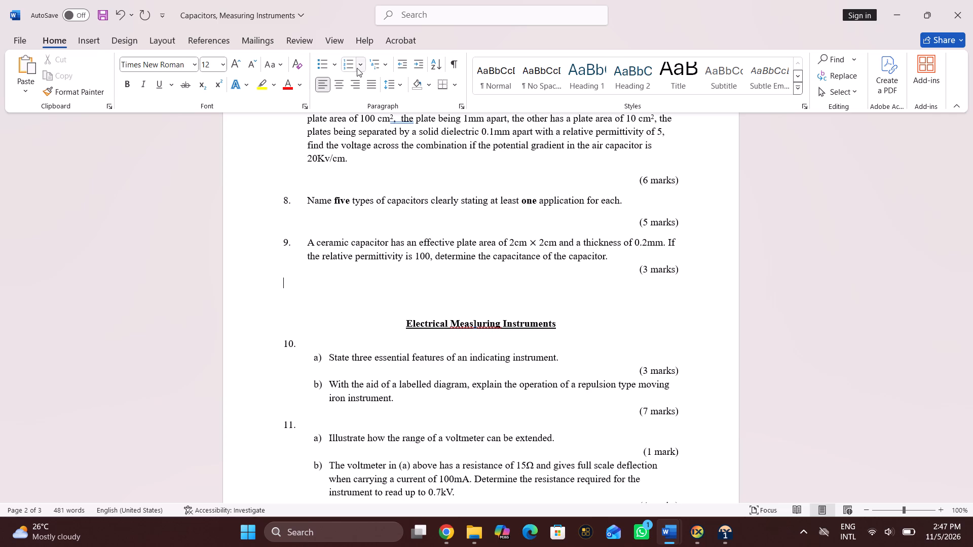
click(358, 68)
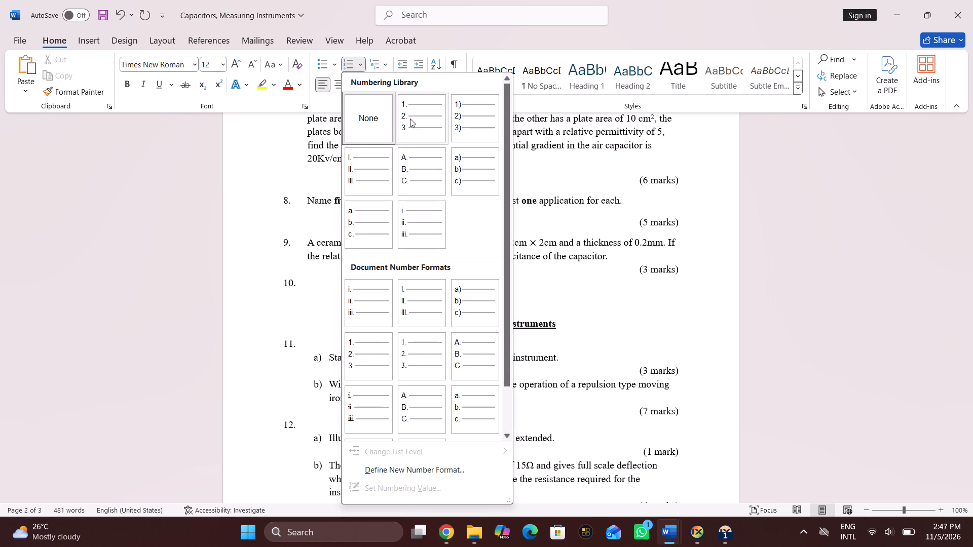
click(410, 119)
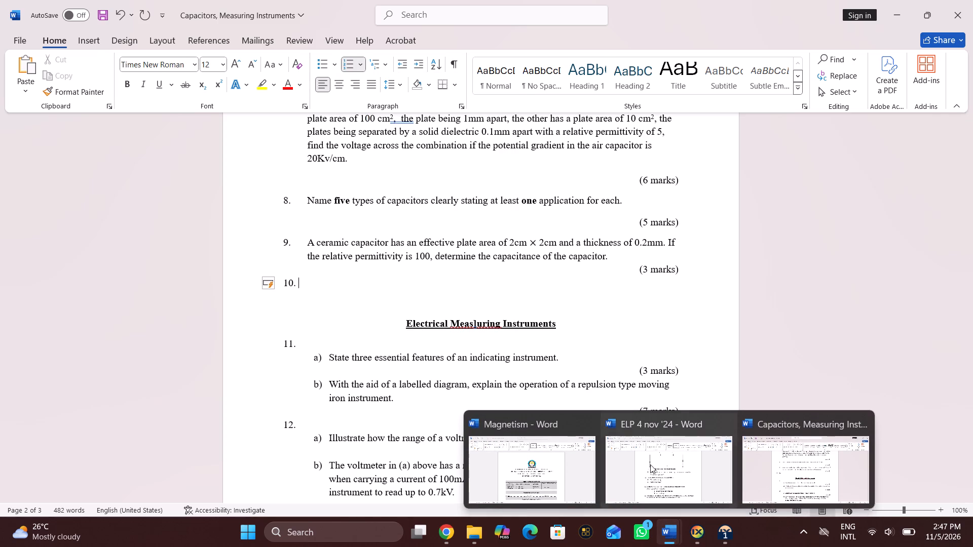
Copy question 18 with its D.C circuit figure and sub-questions from ELP 4 nov '24 into the empty item below question 9 of Capacitors, Measuring Instruments.
click(637, 454)
scroll(588, 315, up, 1)
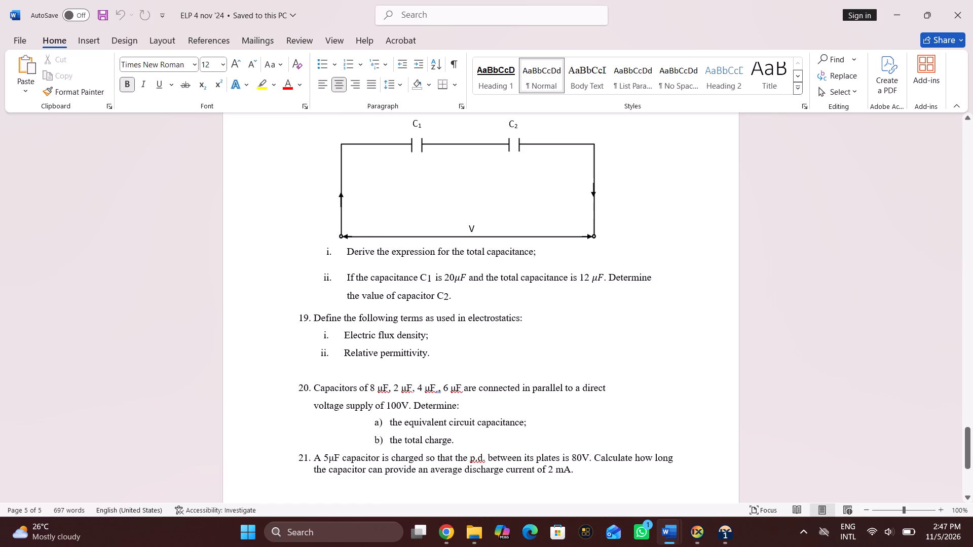
scroll(588, 315, up, 1)
drag(314, 242, 492, 350)
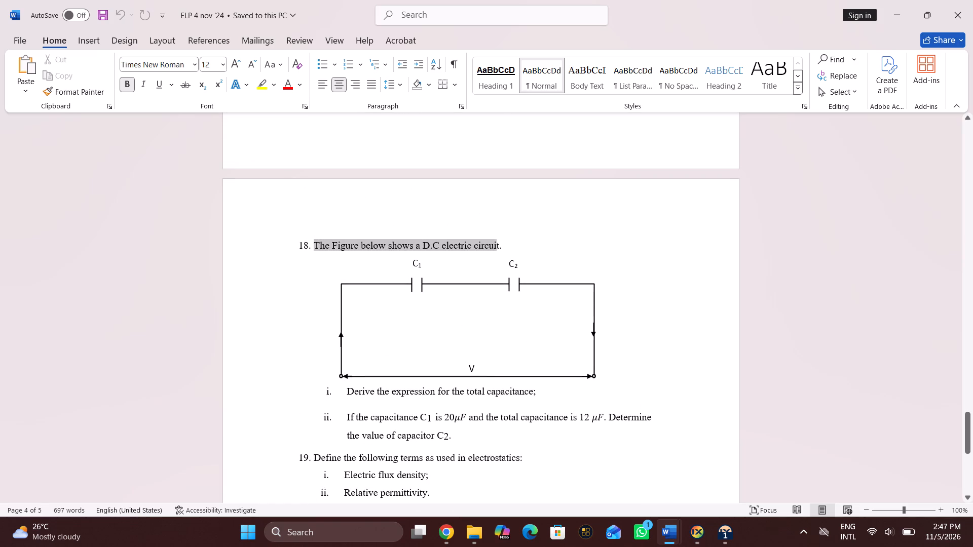
drag(492, 350, 559, 433)
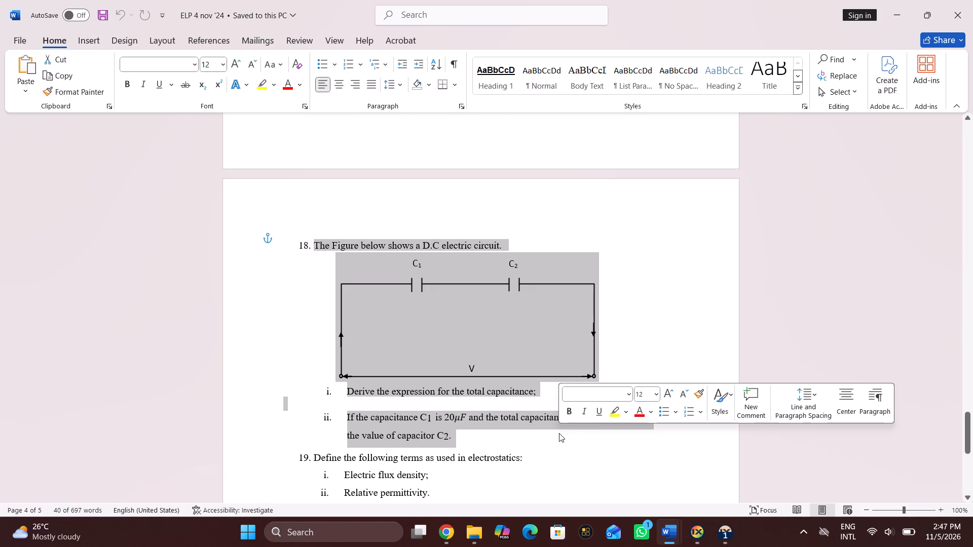
key(ctrl+c)
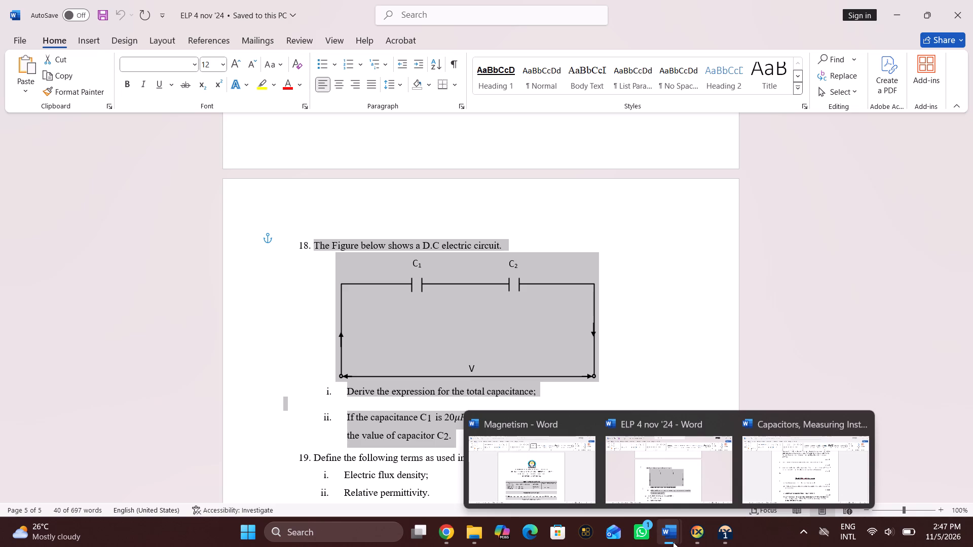
click(673, 542)
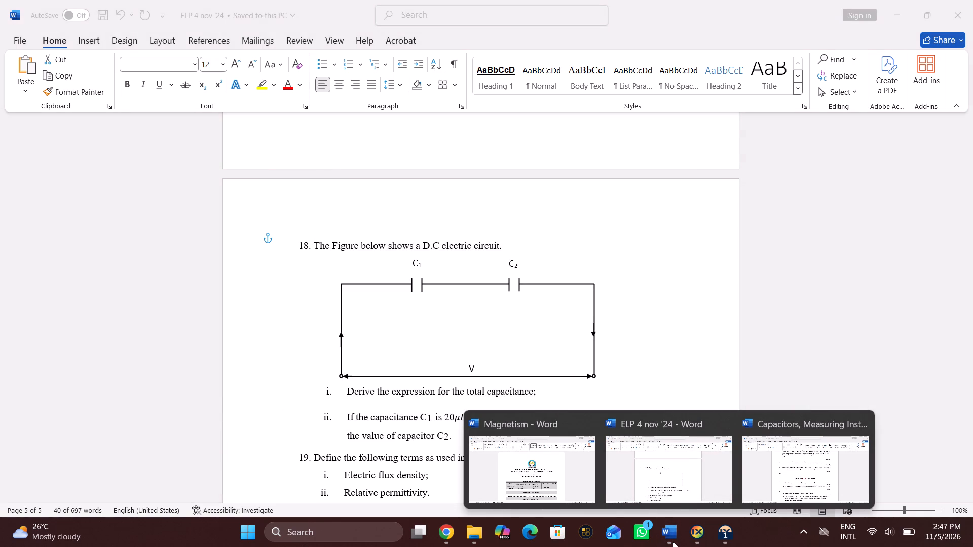
click(673, 542)
click(807, 472)
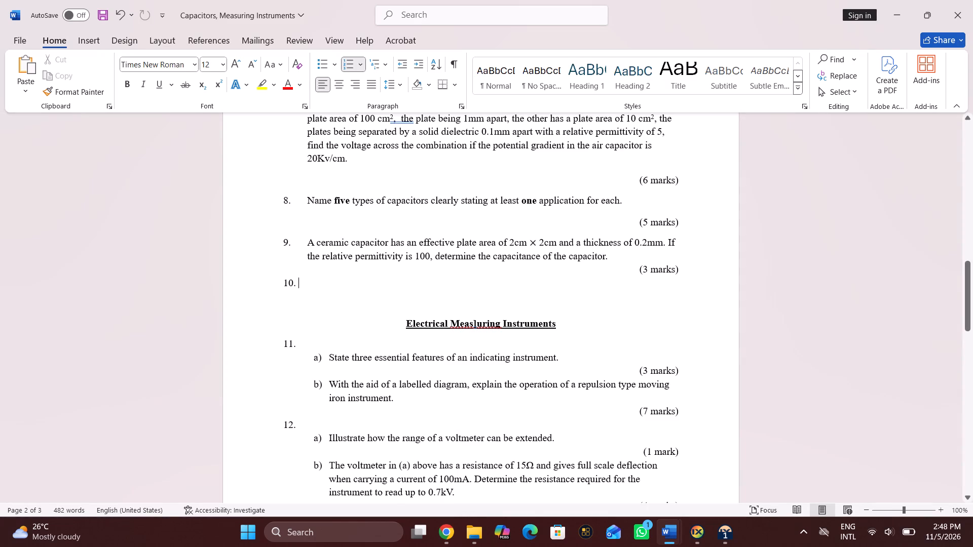
key(ctrl+v)
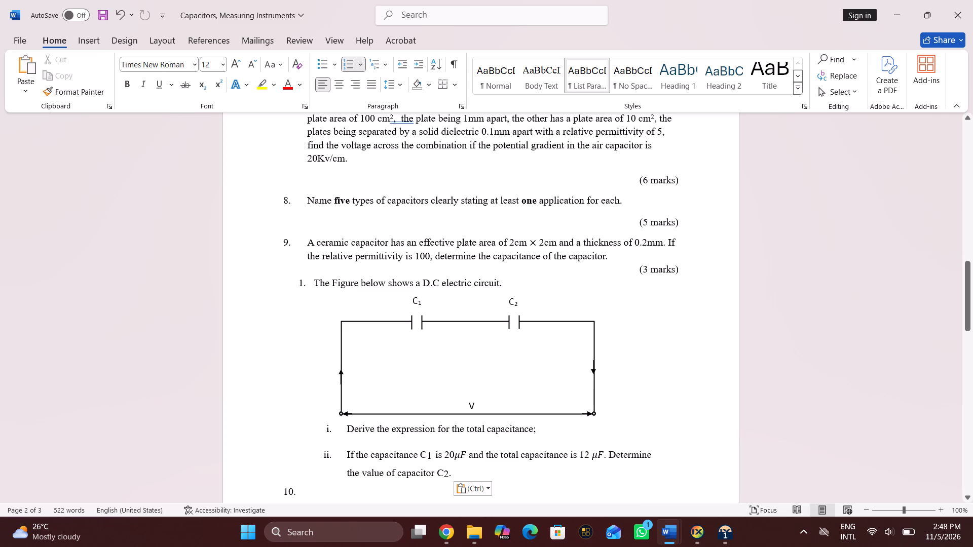
Replace the pasted question's own number with the document's running numbering so that it is question 10.
click(314, 278)
key(BackSpace)
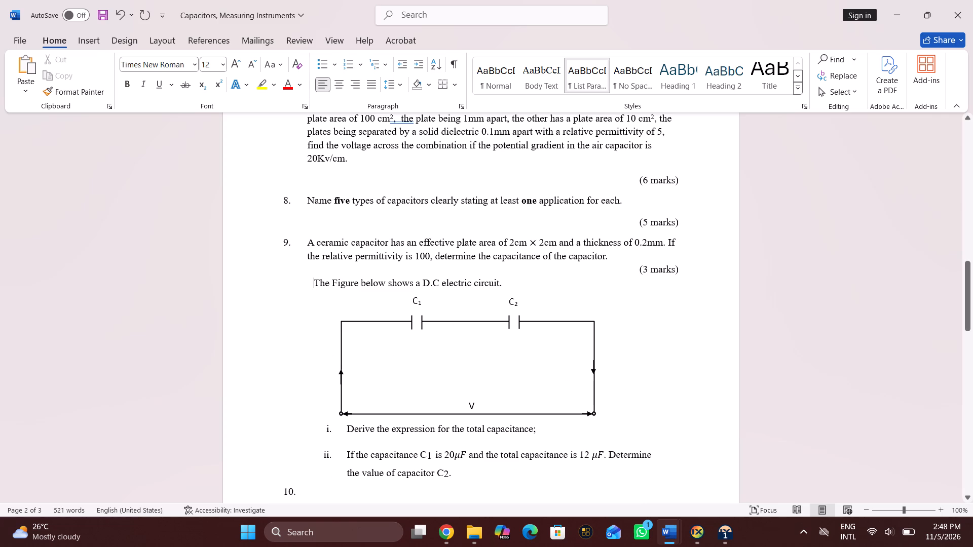
click(345, 63)
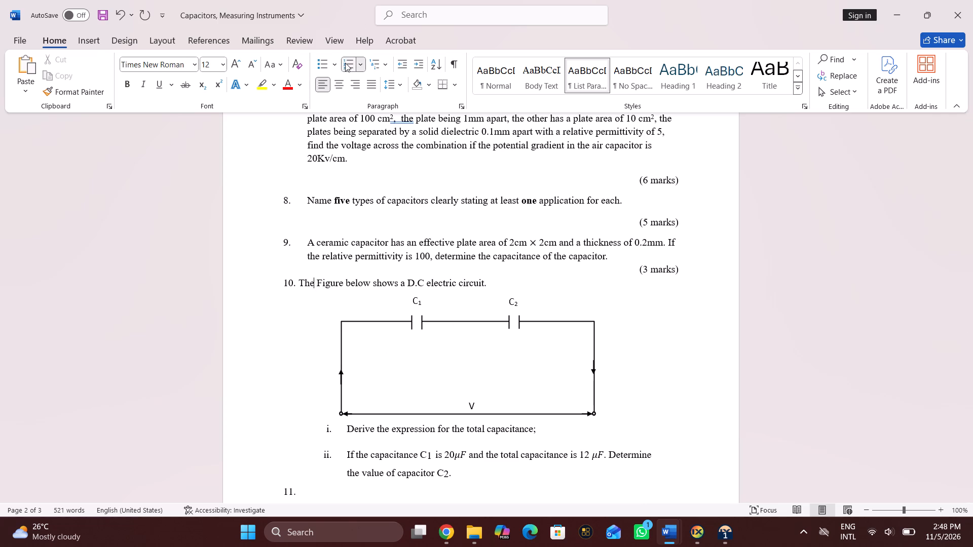
Copy questions 20 and 21 on capacitors from ELP 4 nov '24 into the empty item 11 of Capacitors, Measuring Instruments.
scroll(498, 300, down, 2)
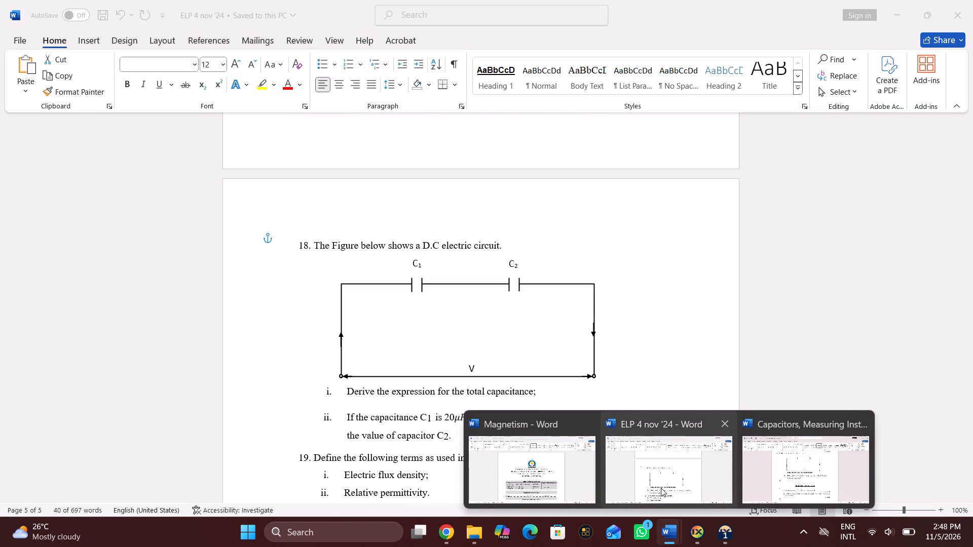
click(667, 484)
scroll(648, 397, down, 1)
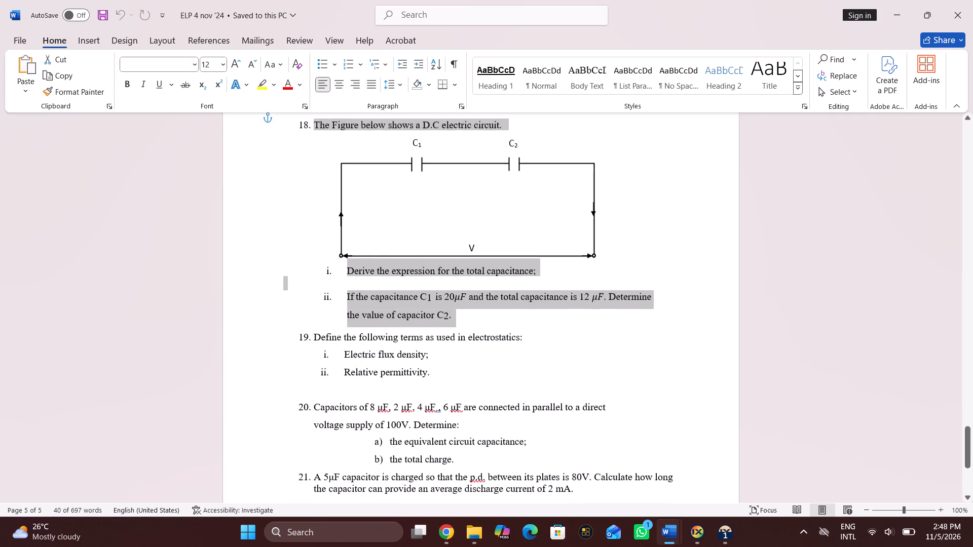
scroll(648, 397, down, 1)
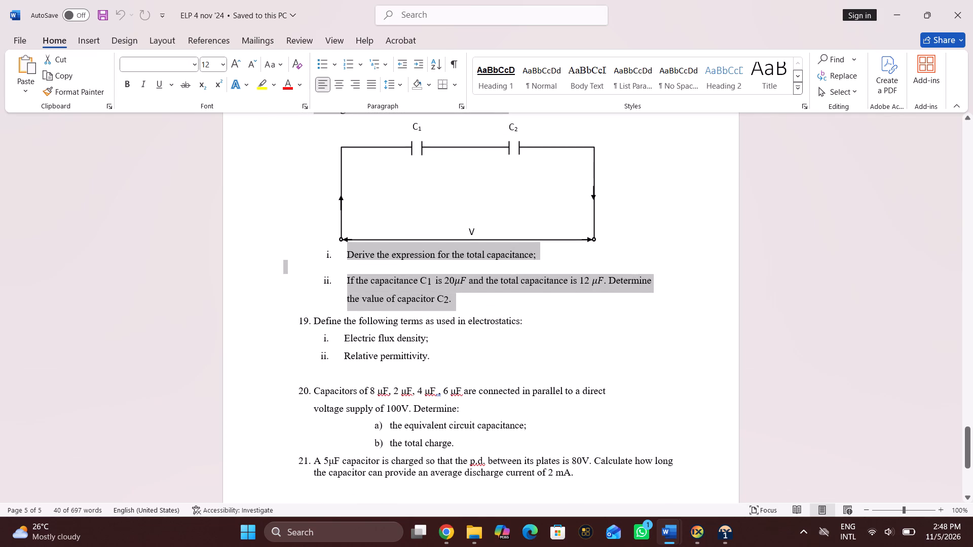
scroll(648, 397, down, 1)
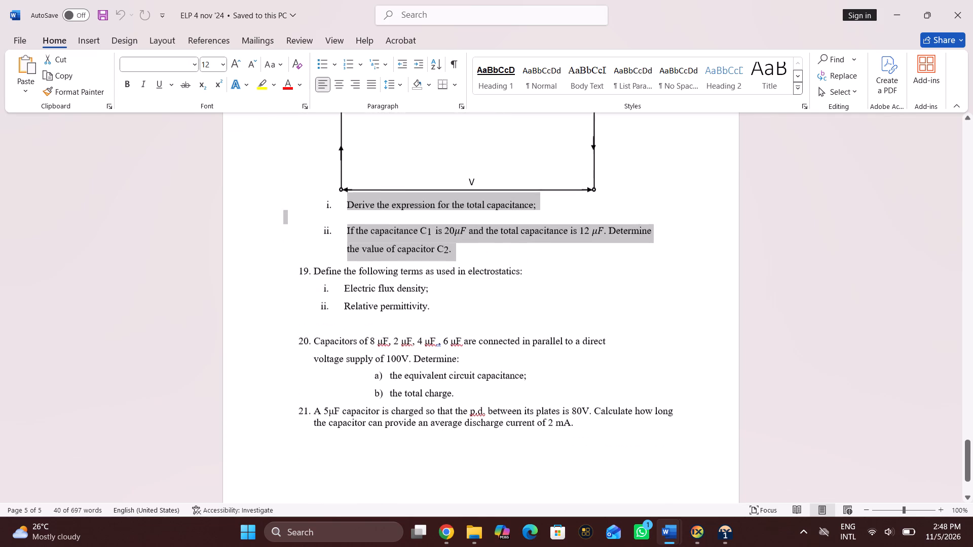
scroll(648, 397, down, 1)
scroll(648, 397, up, 2)
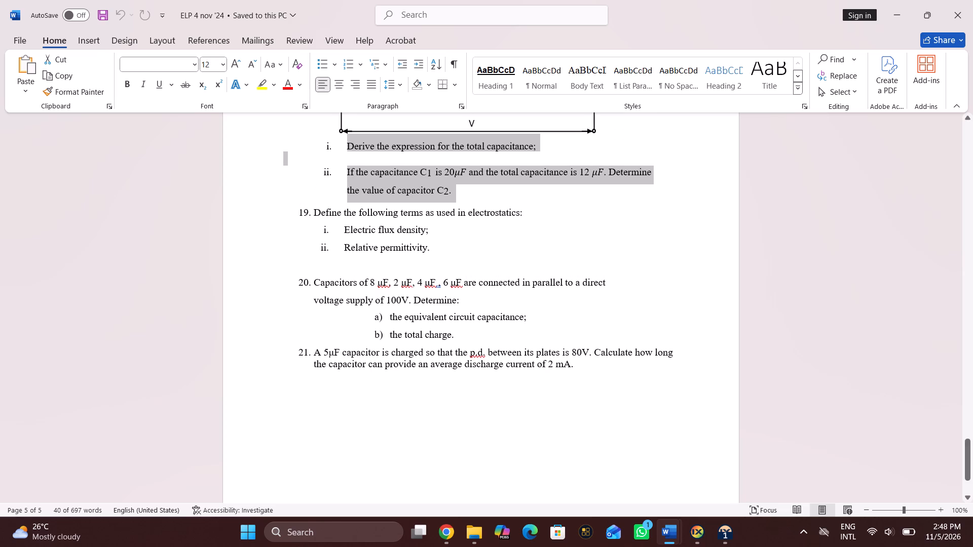
scroll(500, 245, up, 3)
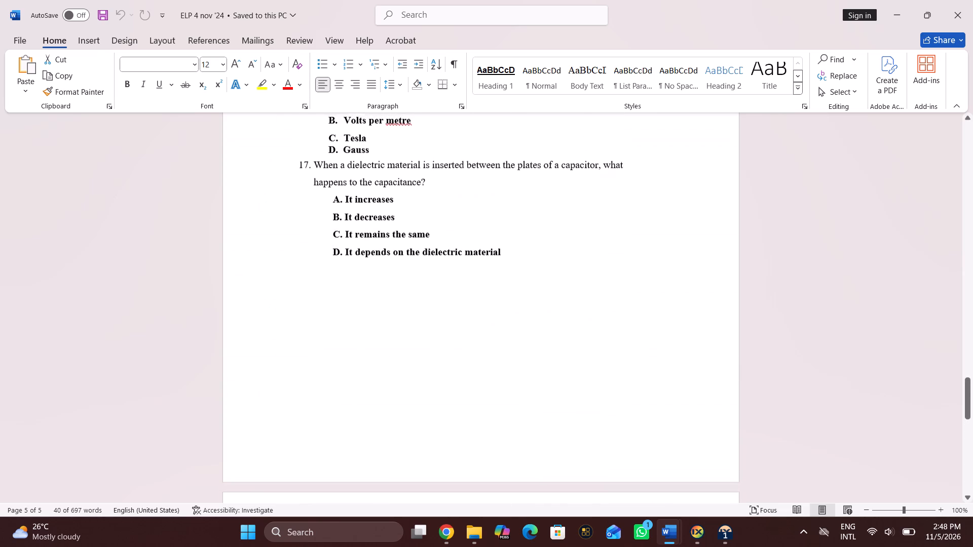
scroll(500, 245, down, 1)
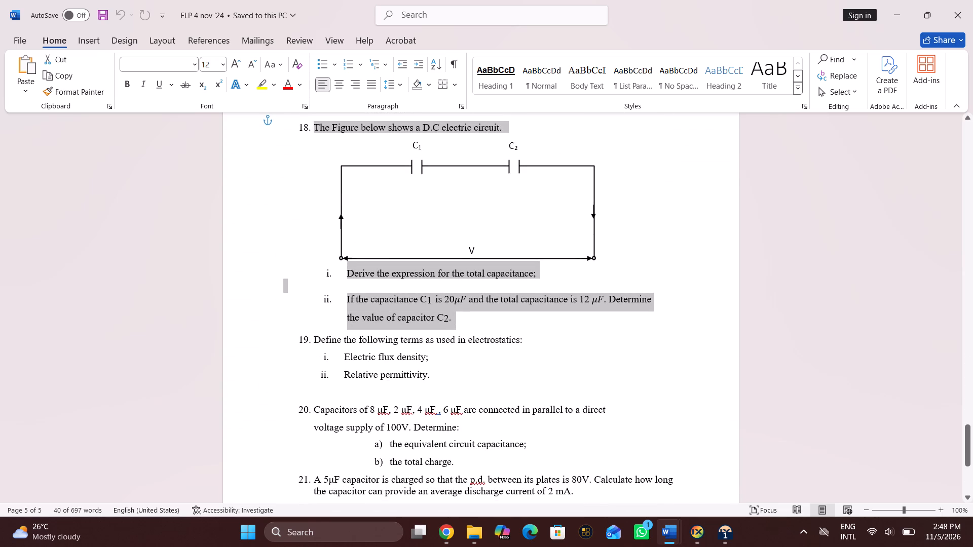
click(312, 409)
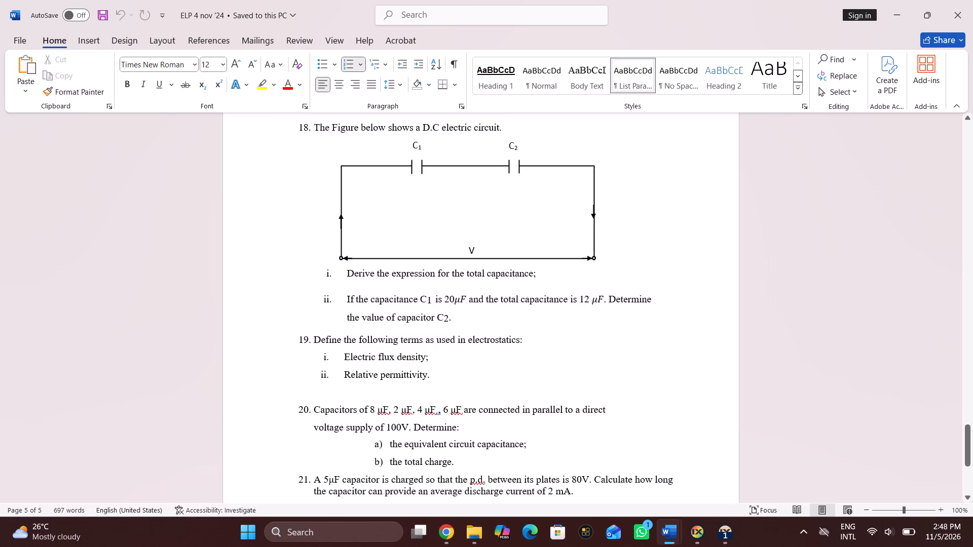
drag(316, 405, 569, 491)
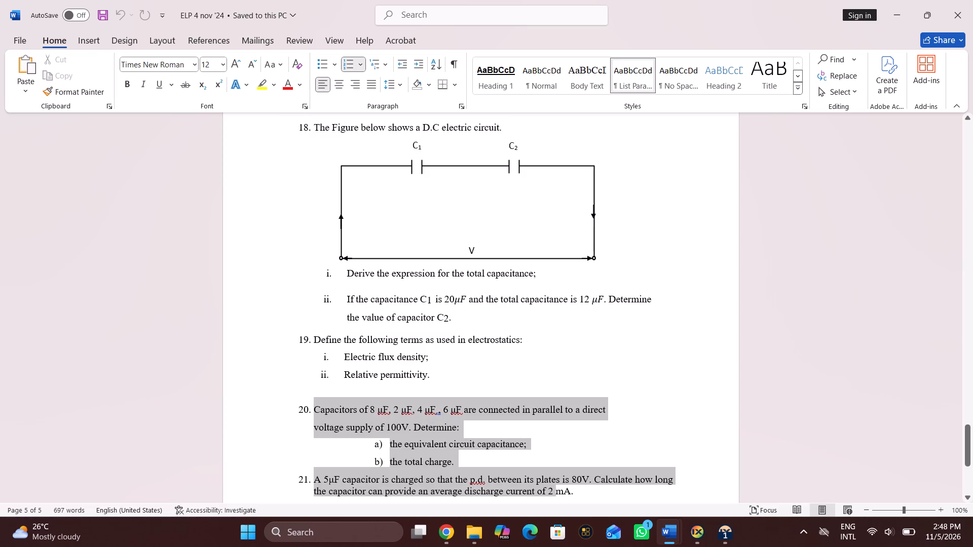
drag(569, 491, 579, 490)
key(ctrl+c)
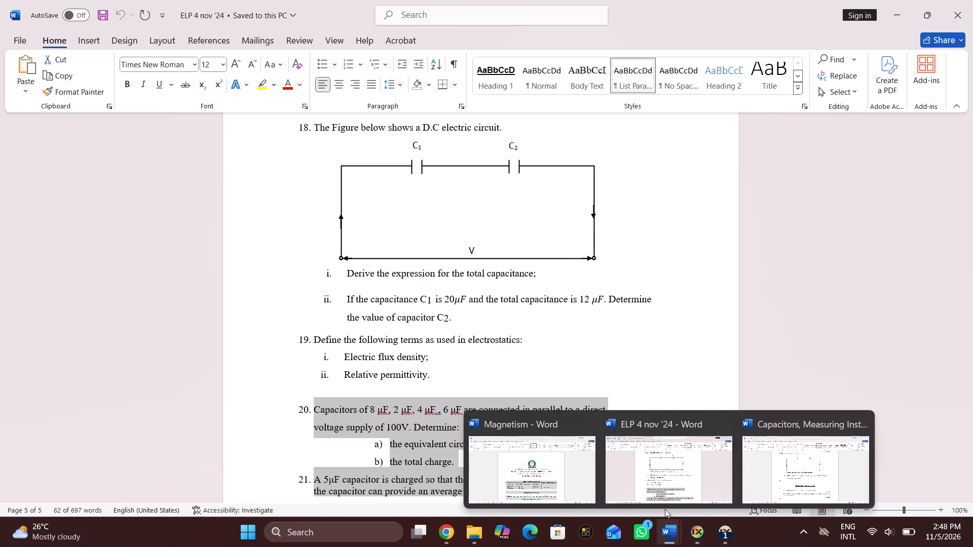
click(777, 455)
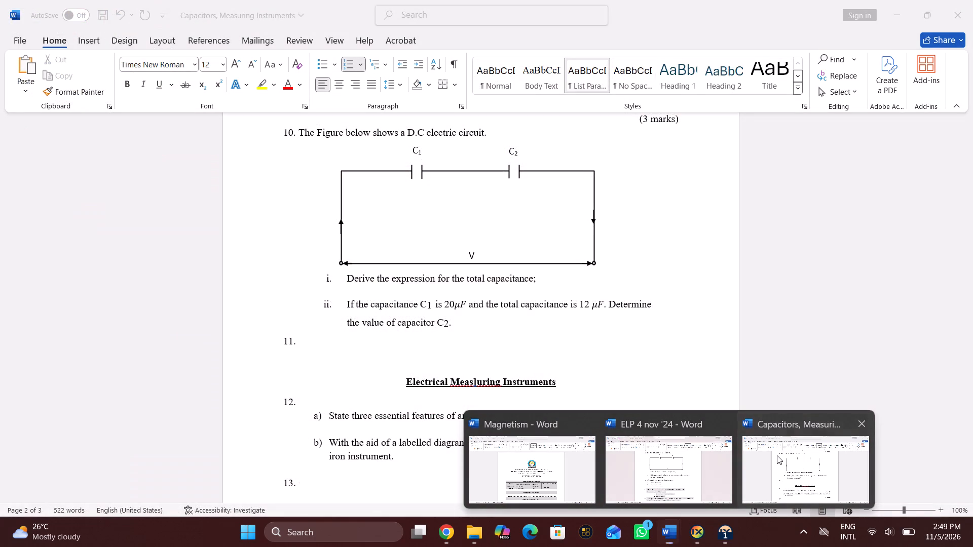
click(389, 357)
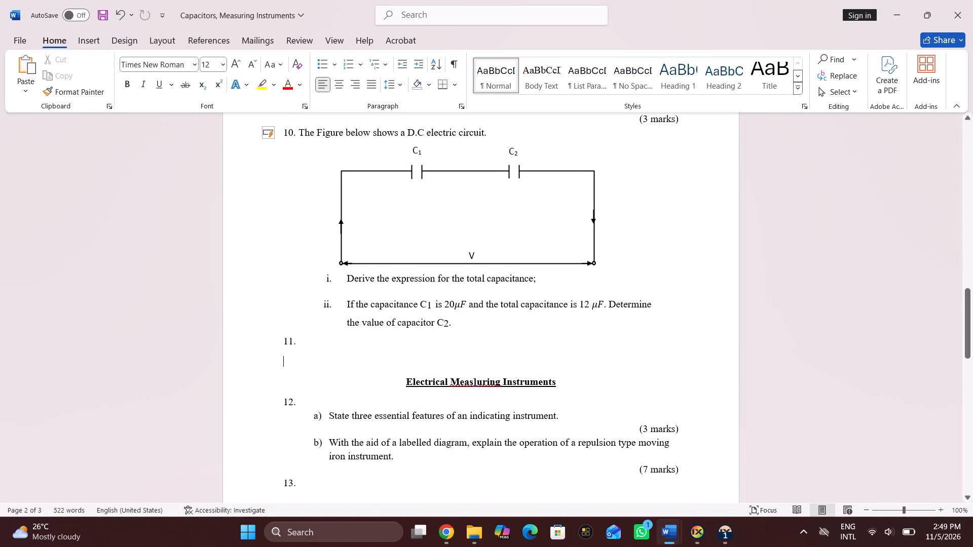
click(323, 341)
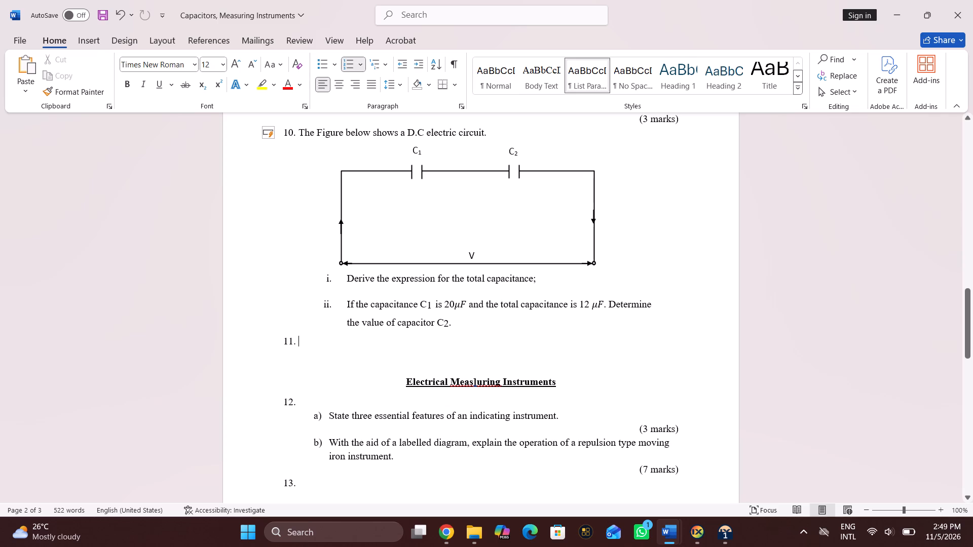
key(ctrl+v)
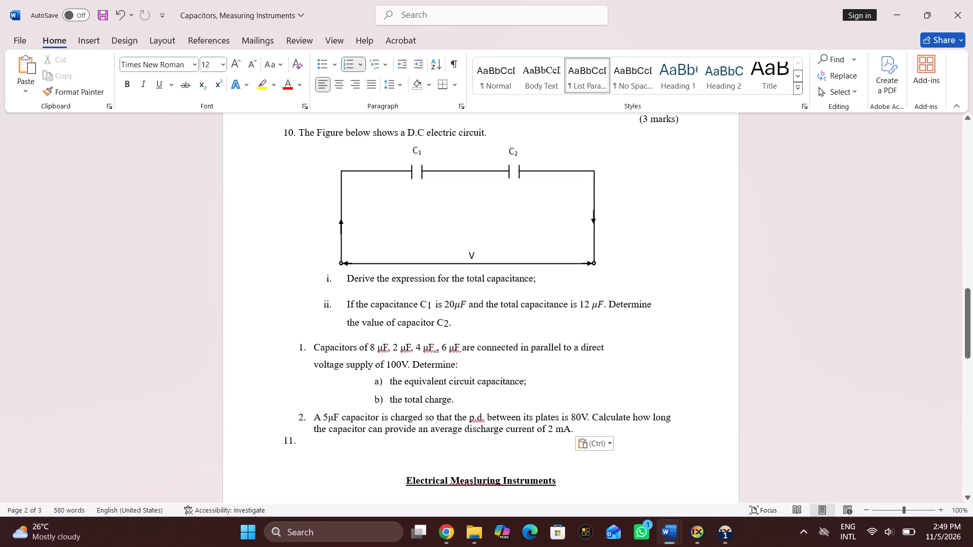
Replace the pasted parallel-capacitors question's own number with the document's running 1. 2. 3. numbering so that it is question 11.
click(316, 346)
key(BackSpace)
key(BackSpace)
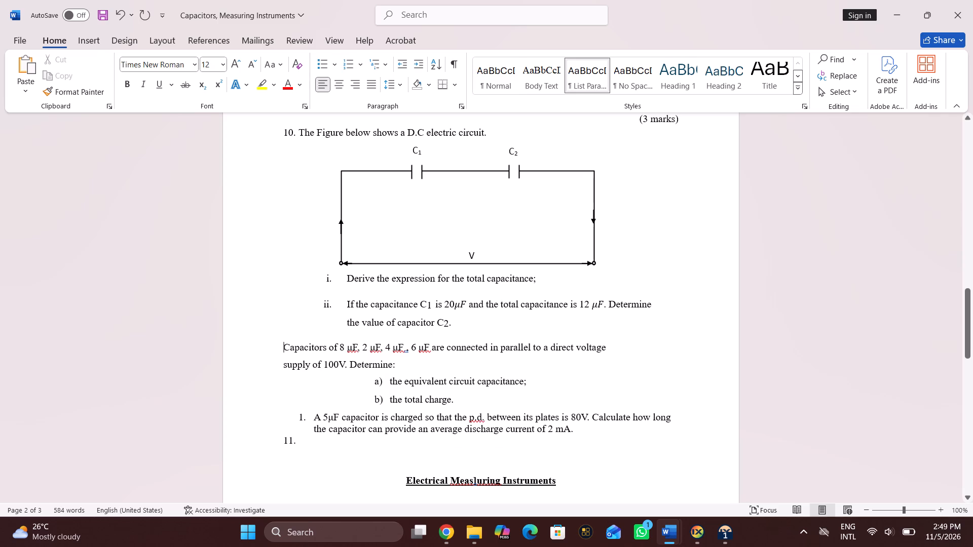
click(350, 66)
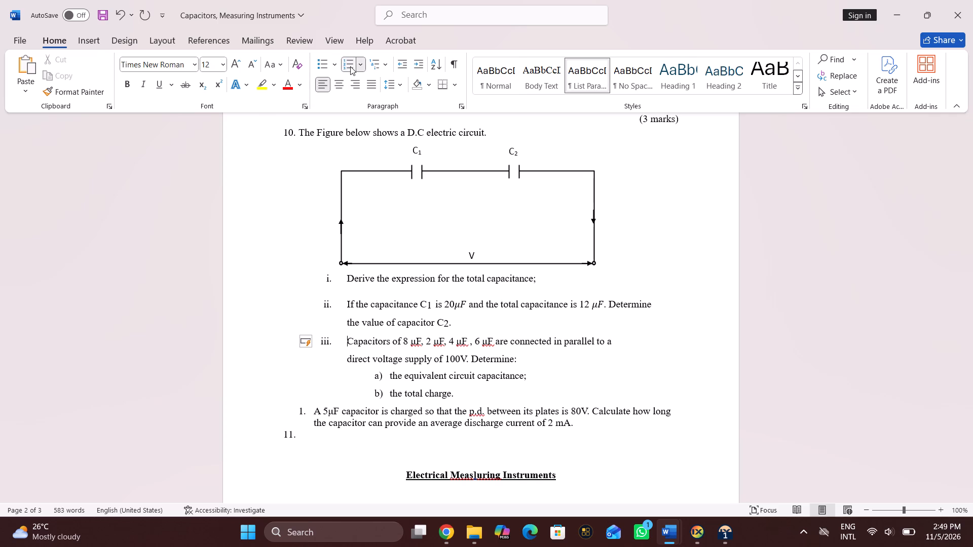
key(BackSpace)
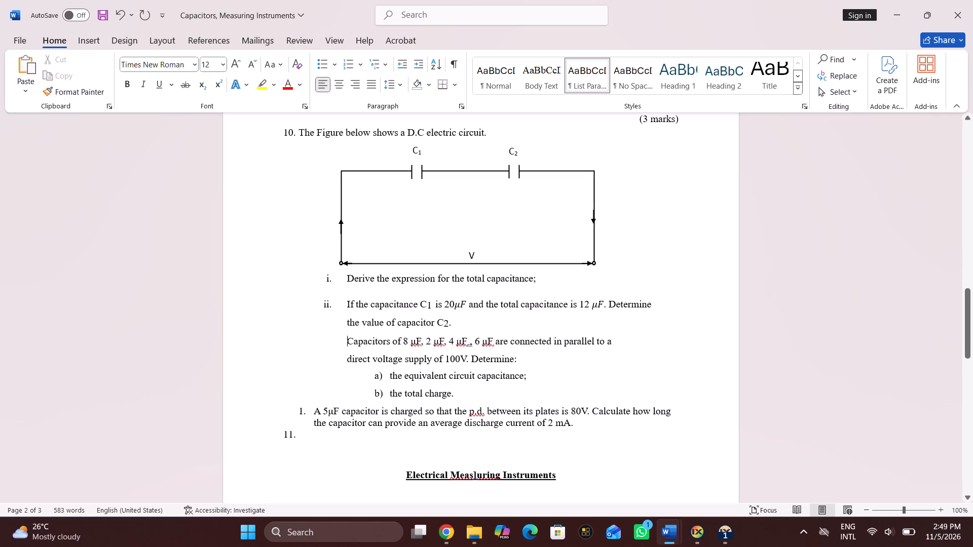
key(BackSpace)
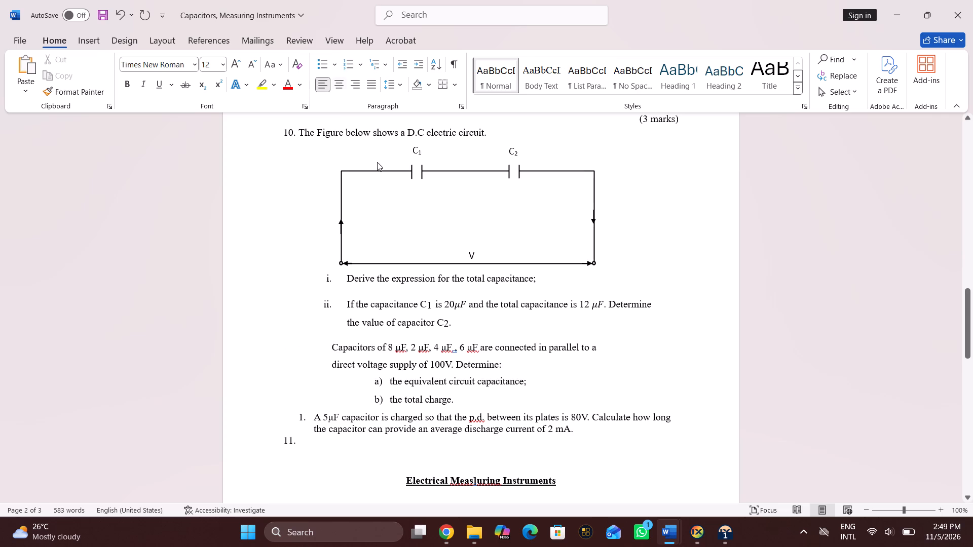
click(362, 69)
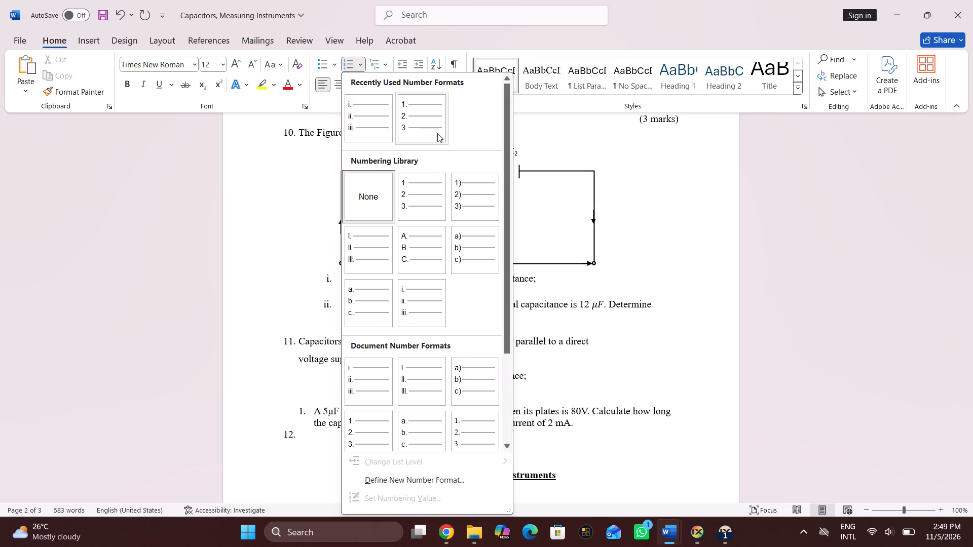
click(437, 133)
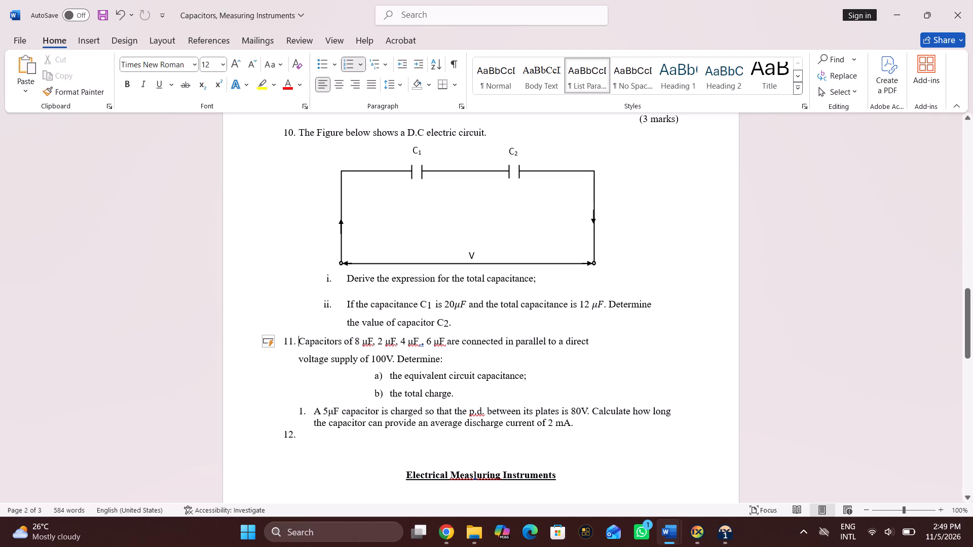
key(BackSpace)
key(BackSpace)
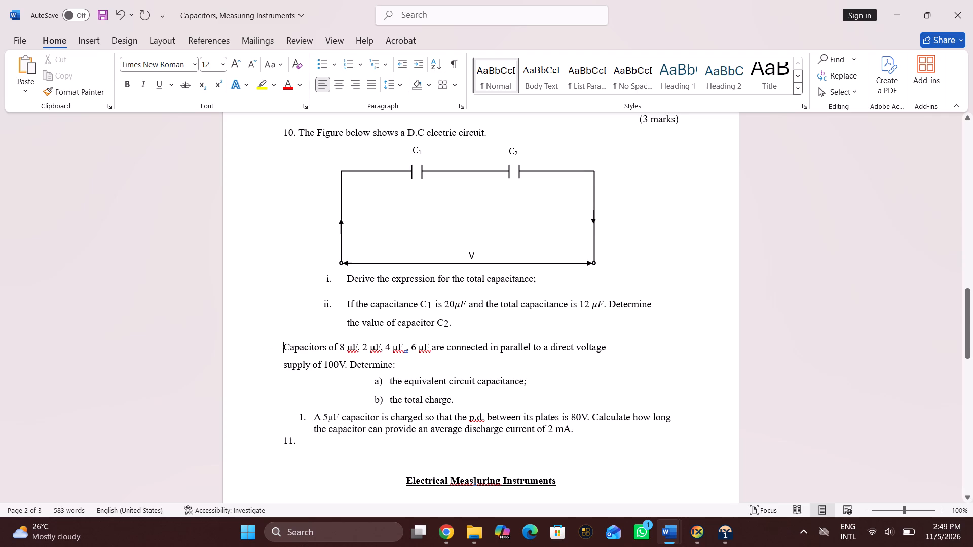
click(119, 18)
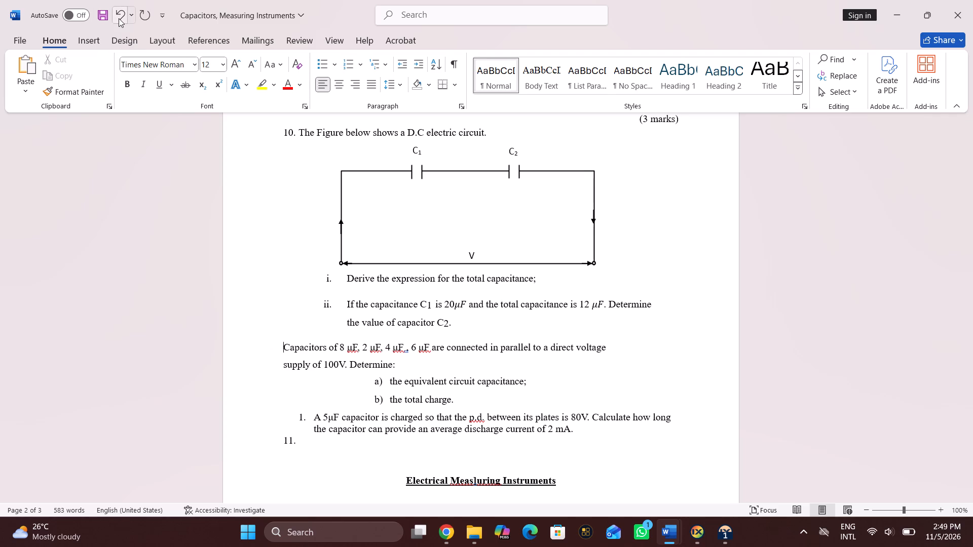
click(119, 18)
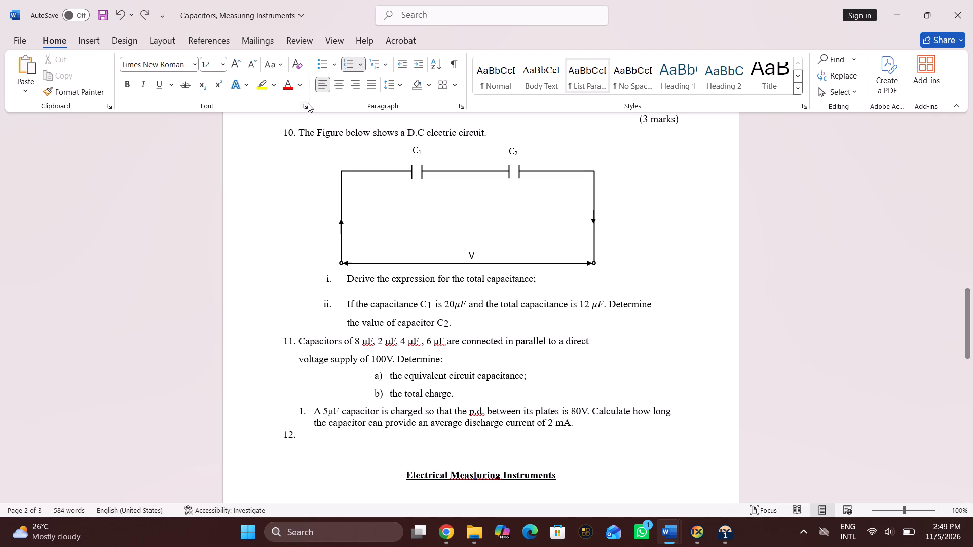
Replace the pasted 5µF capacitor question's own number with the document's running 1. 2. 3. numbering so that it is question 12.
click(304, 423)
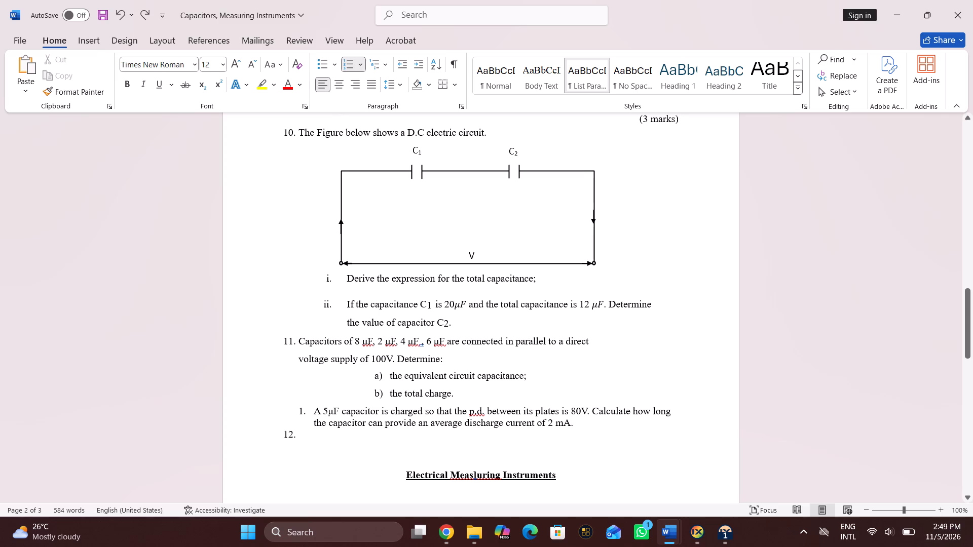
click(311, 417)
double_click(311, 417)
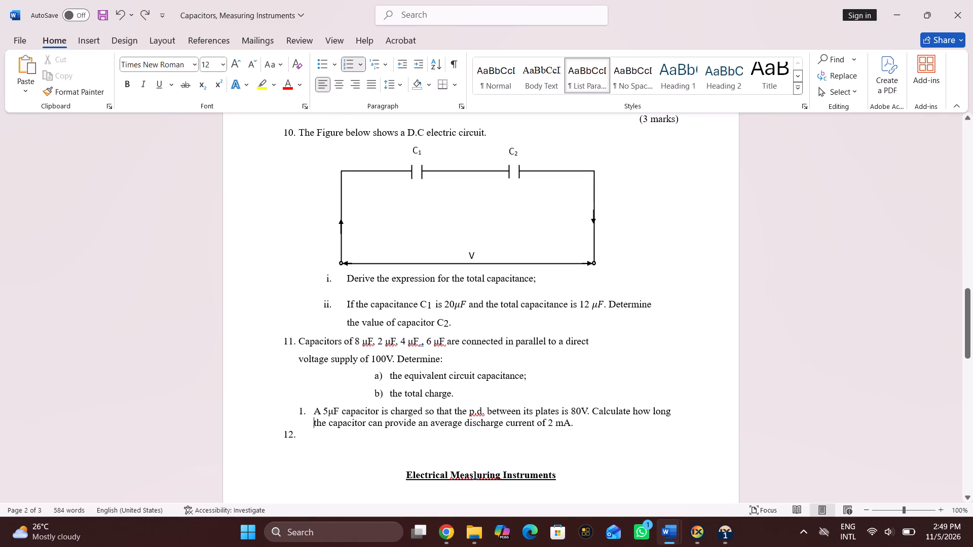
click(311, 417)
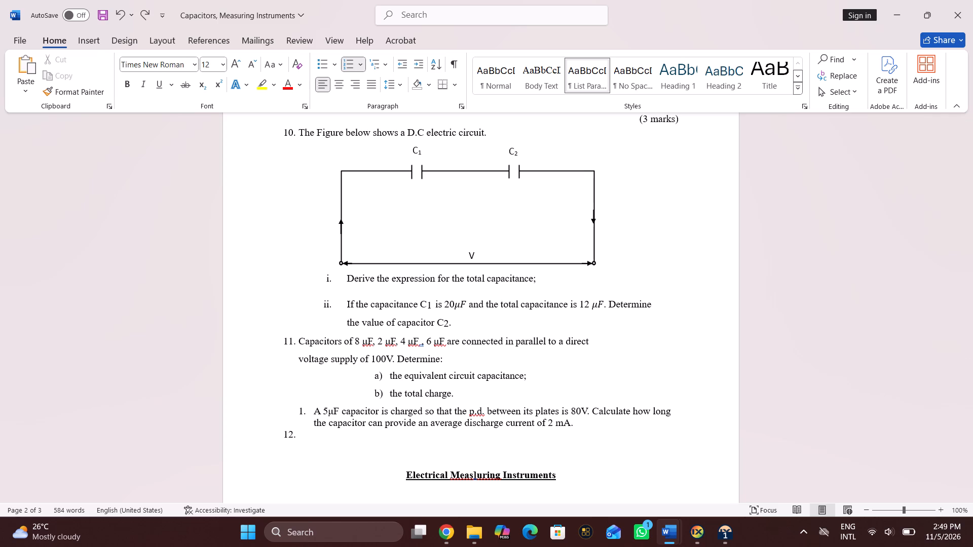
click(311, 412)
click(311, 412)
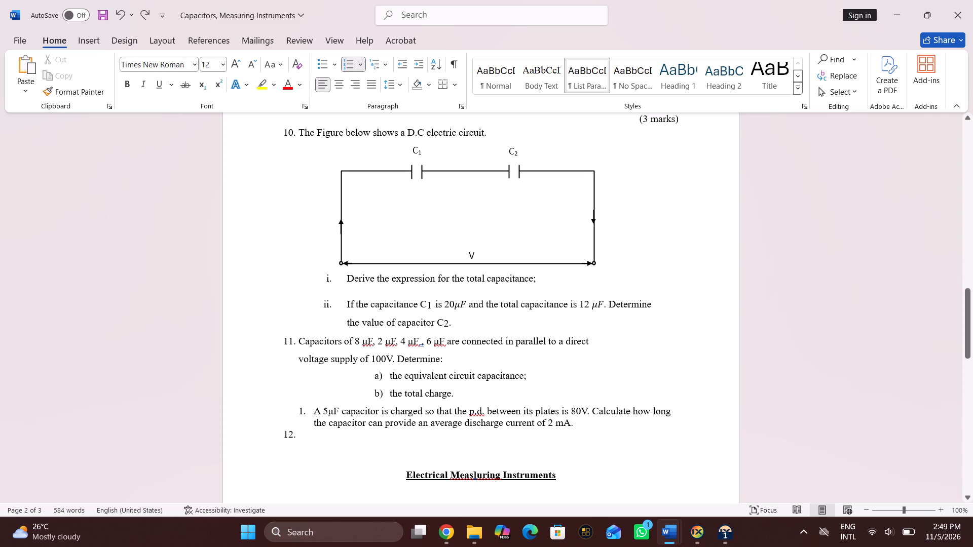
key(BackSpace)
key(BackSpace)
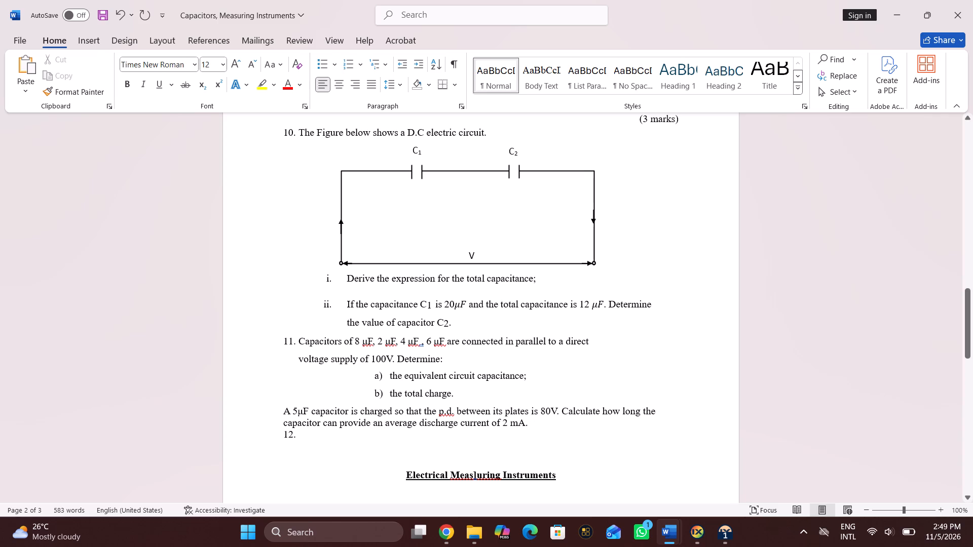
click(359, 68)
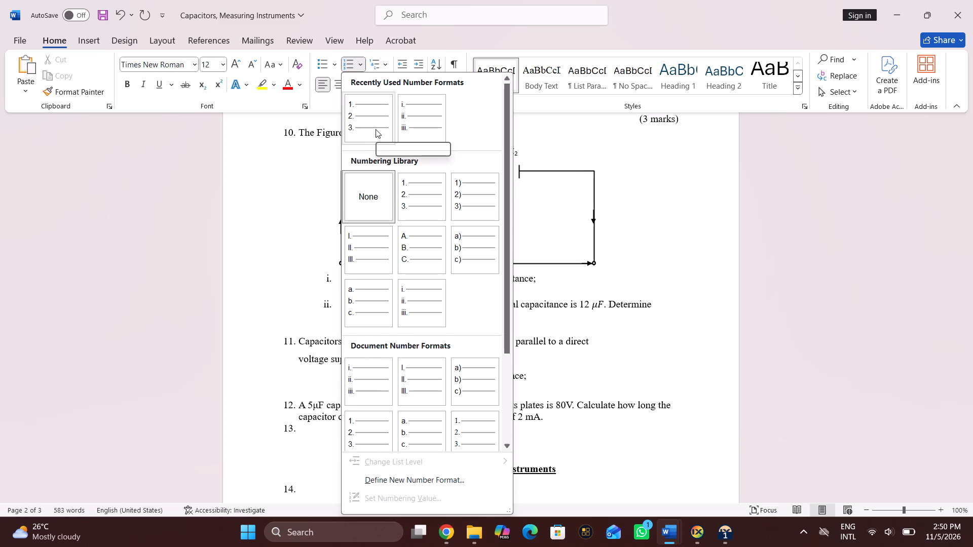
click(376, 129)
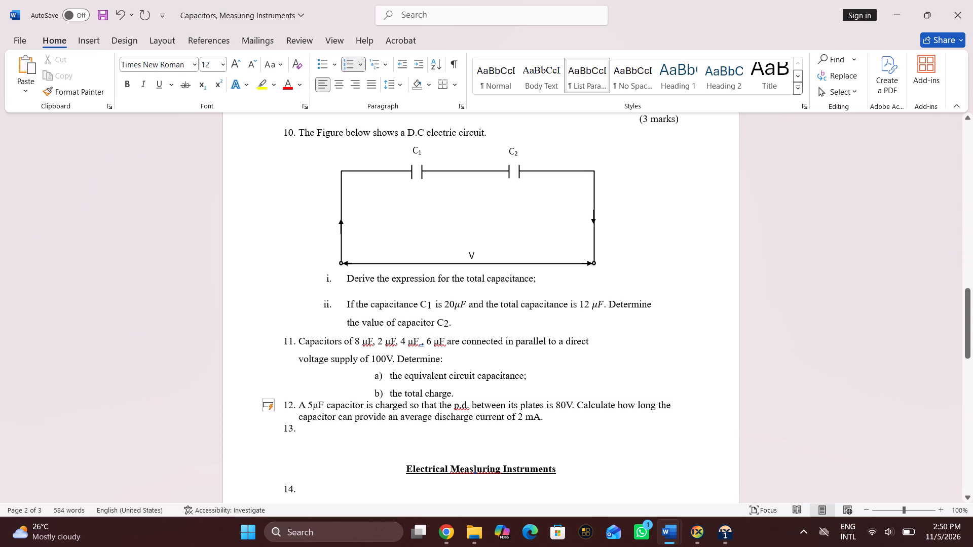
Delete the empty numbered item between question 12 and the Electrical Measuring Instruments heading.
click(302, 433)
key(BackSpace)
key(BackSpace)
key(BackSpace)
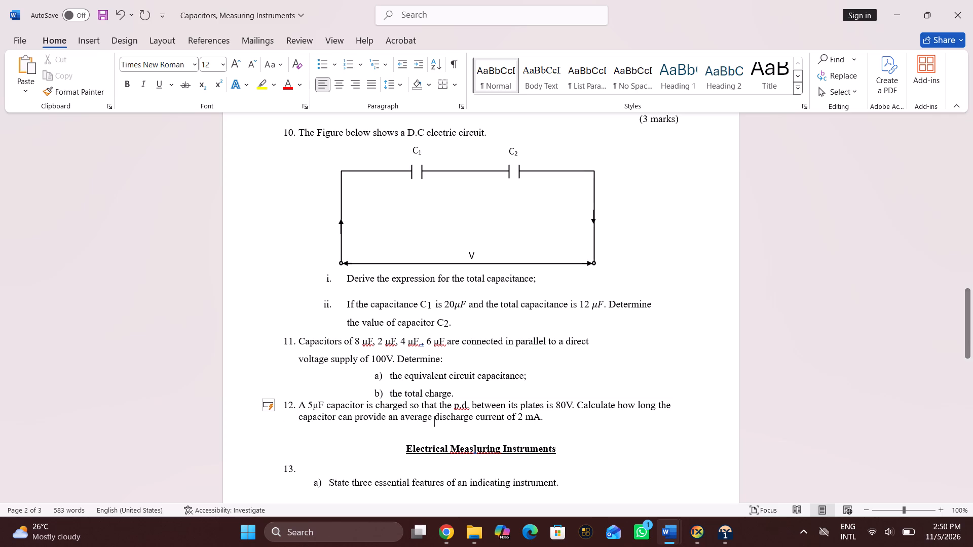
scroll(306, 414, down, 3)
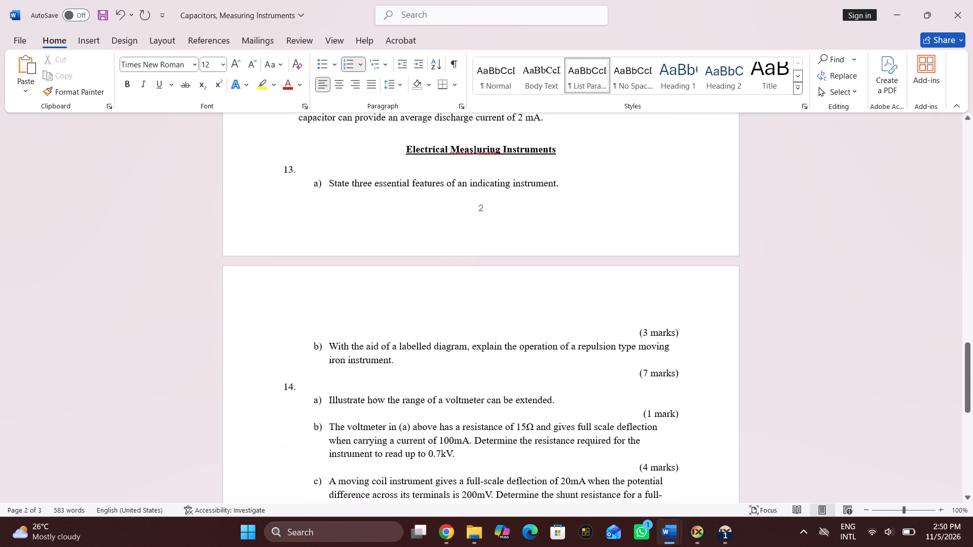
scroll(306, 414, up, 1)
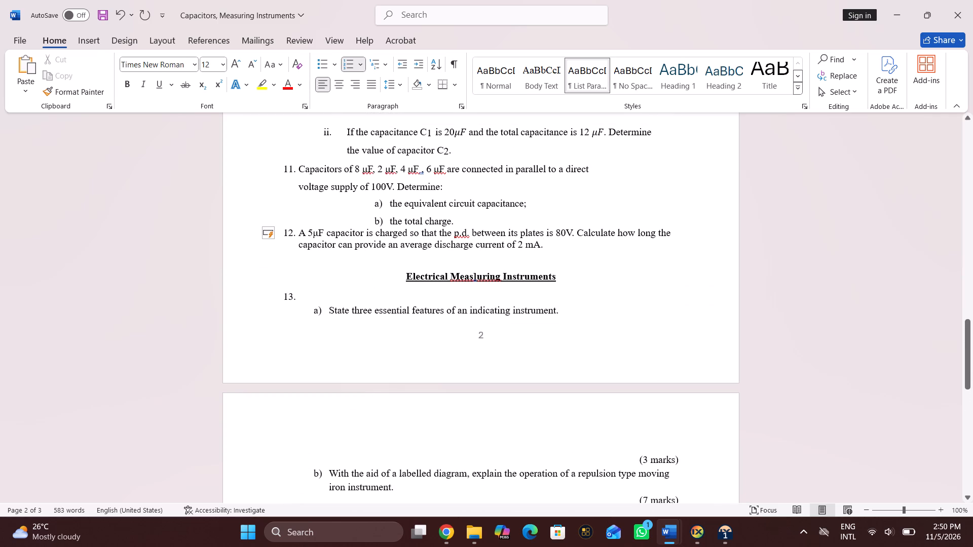
Insert blank lines after question 12 to push the Electrical Measuring Instruments heading onto page 3.
click(569, 255)
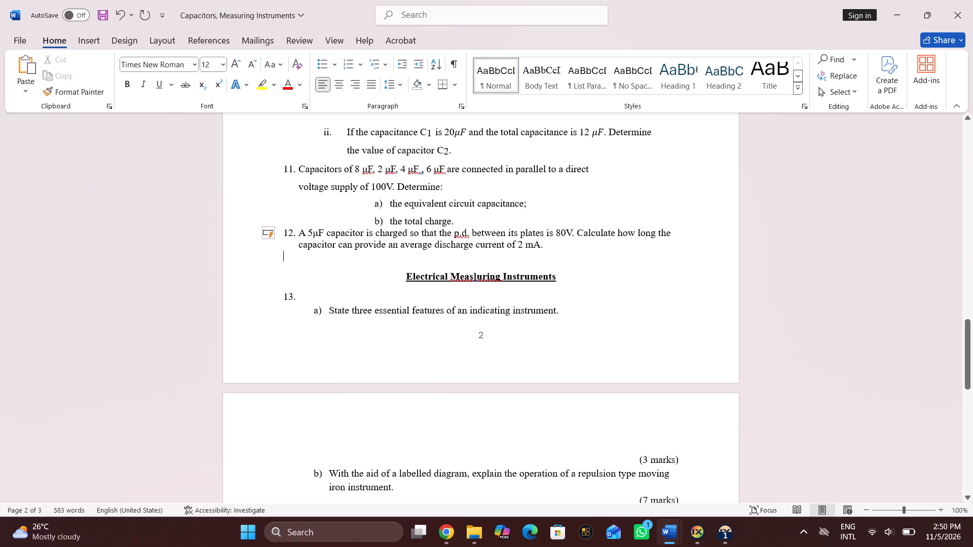
key(Return)
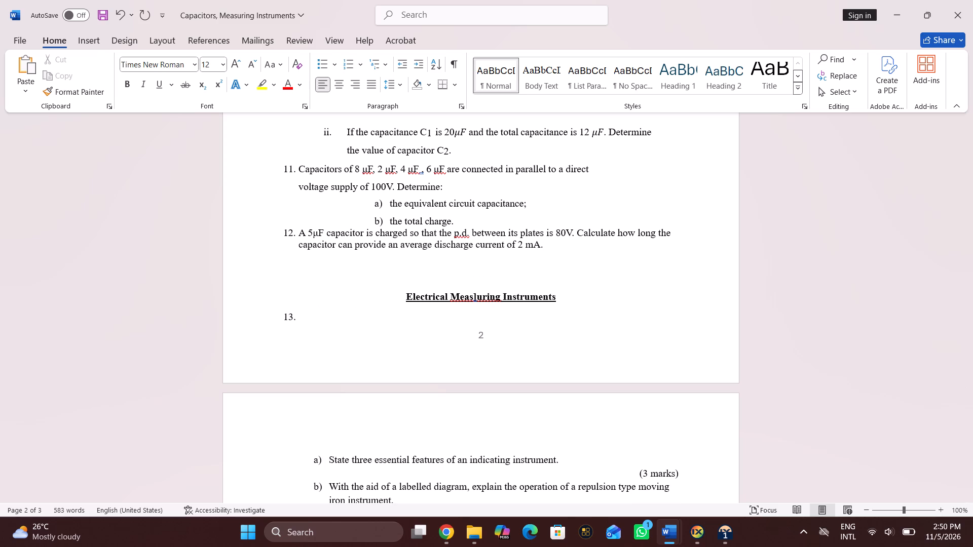
key(Return)
key(Return)
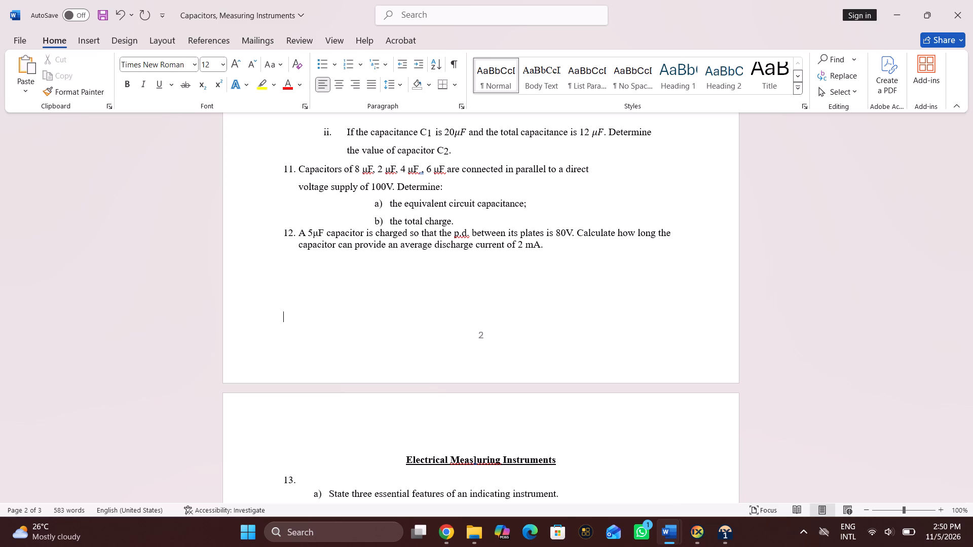
key(Down)
Replace the first numbered item under Electrical Measuring Instruments with a new left-aligned 1. 2. 3. item and restart its numbering at 1.
scroll(569, 255, down, 1)
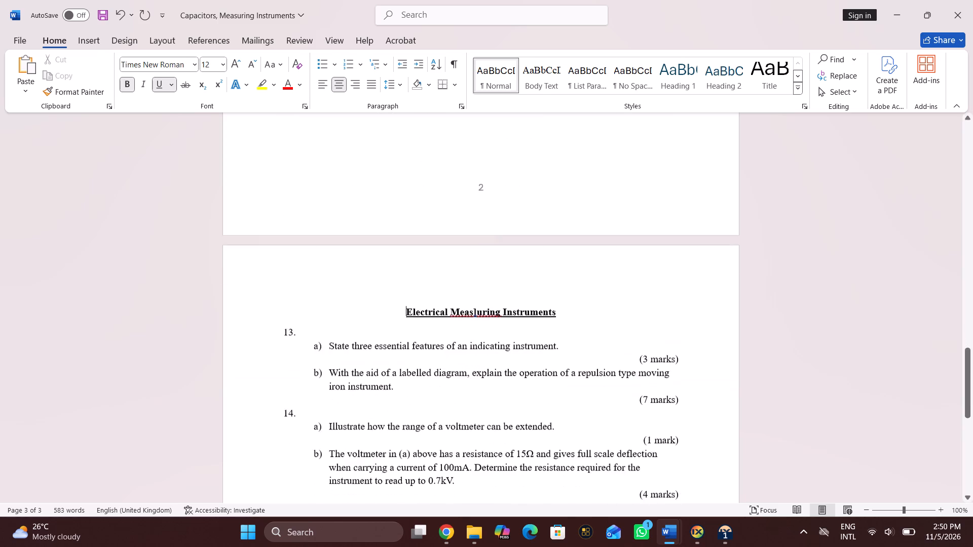
double_click(306, 327)
key(BackSpace)
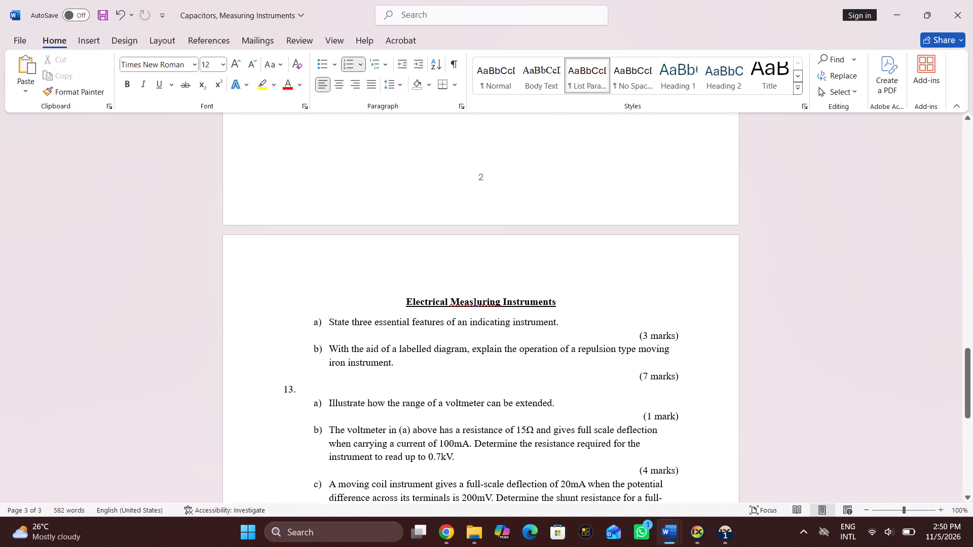
click(387, 288)
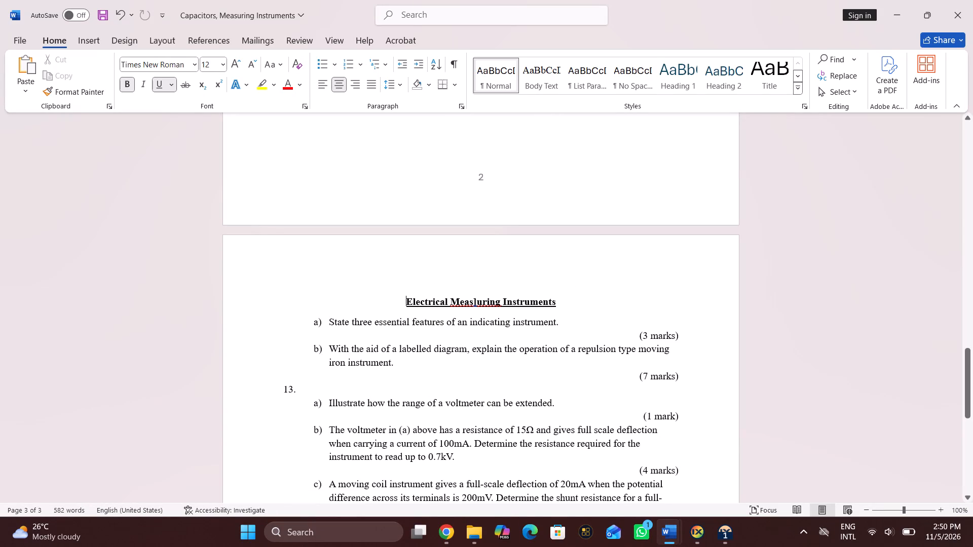
click(571, 307)
key(Return)
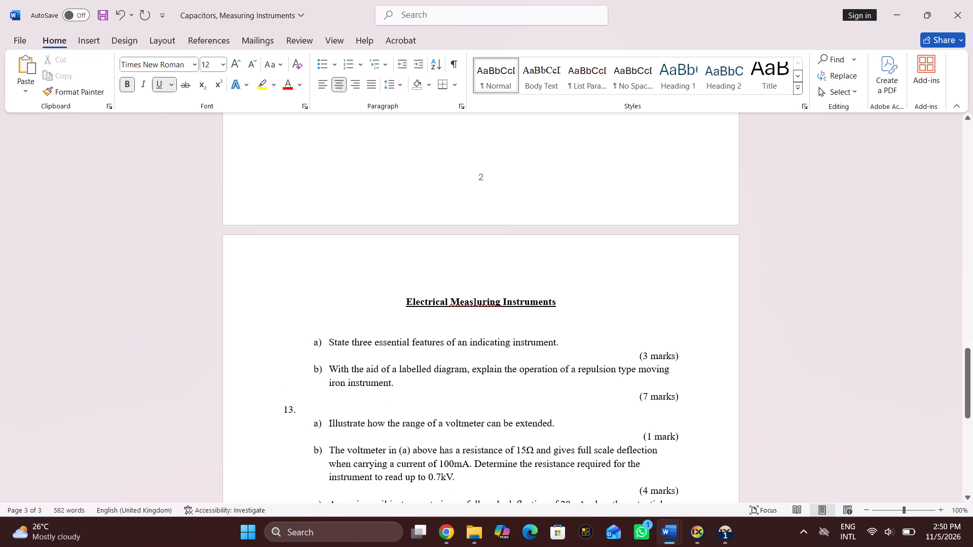
click(322, 87)
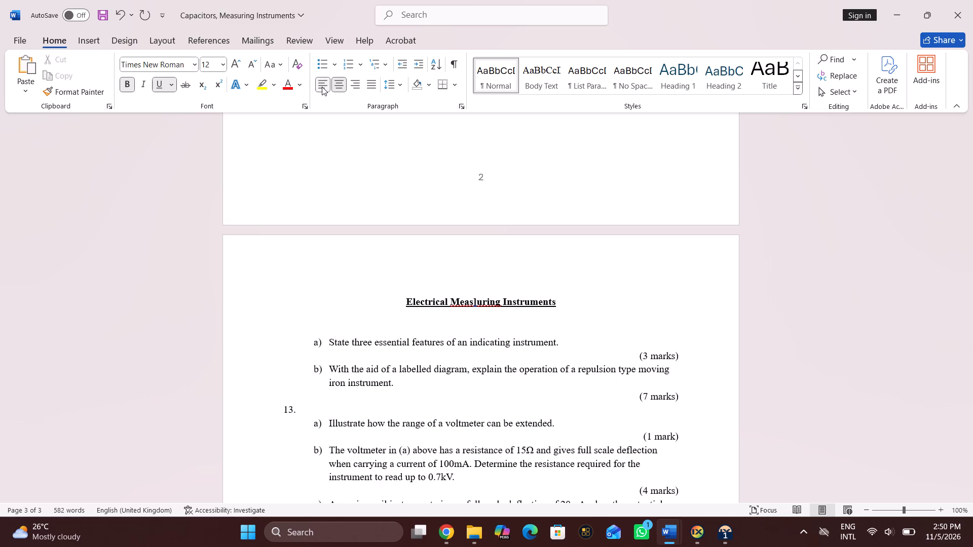
click(359, 62)
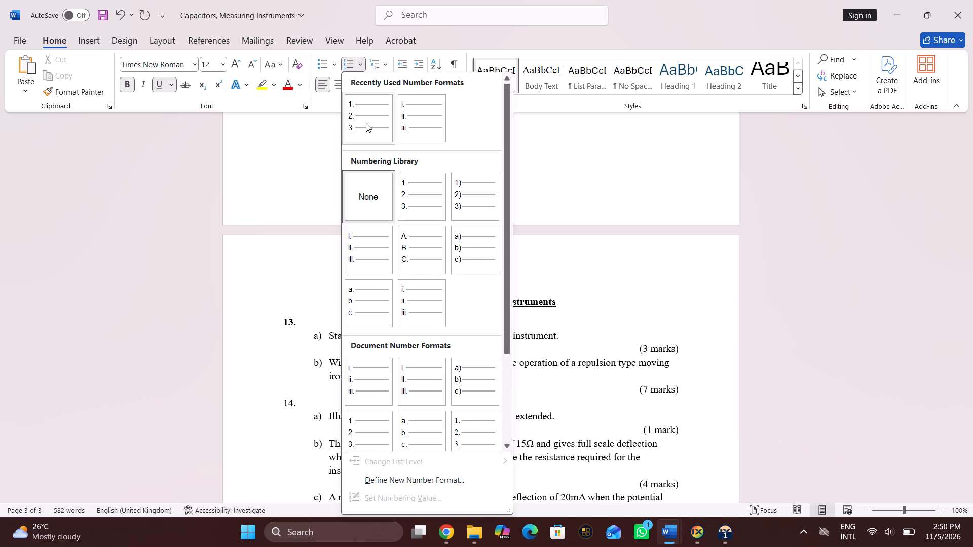
click(366, 123)
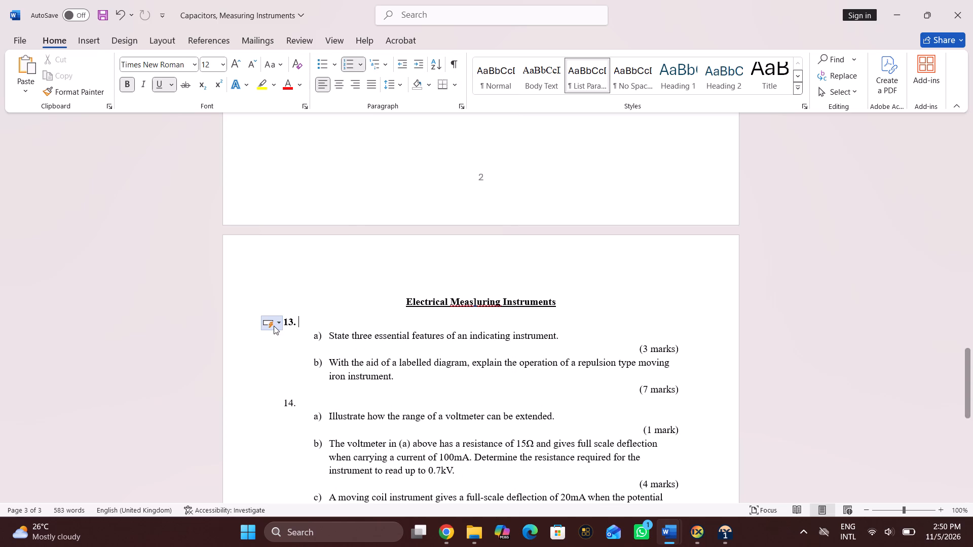
click(273, 325)
click(285, 339)
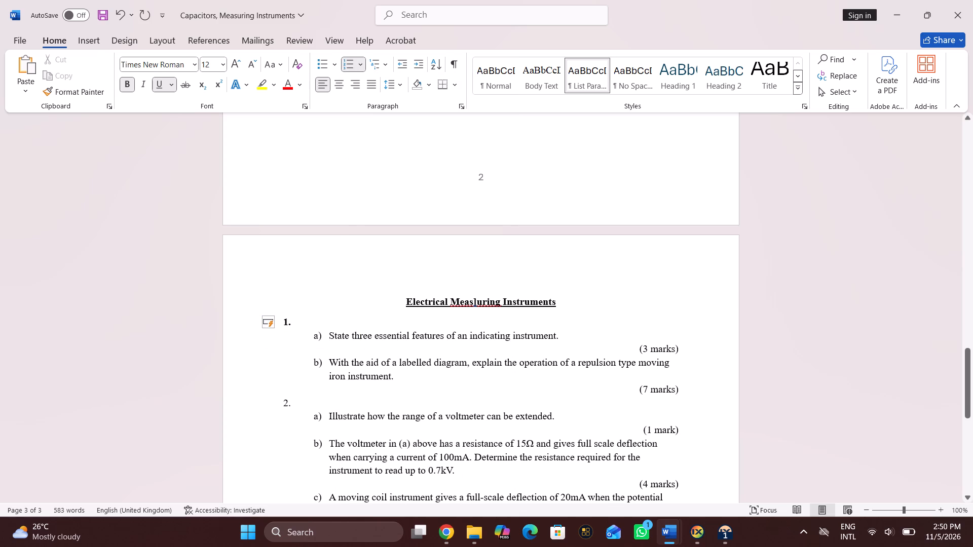
Review the whole Capacitors, Measuring Instruments document, checking the numbering and layout of both sections.
scroll(394, 428, down, 4)
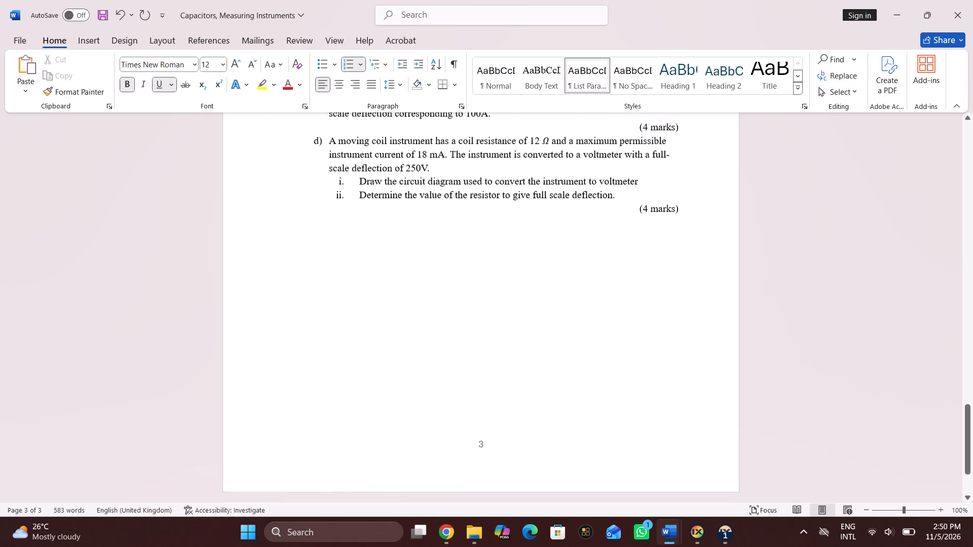
scroll(394, 428, down, 1)
scroll(394, 428, up, 1)
scroll(394, 428, down, 1)
scroll(394, 428, up, 2)
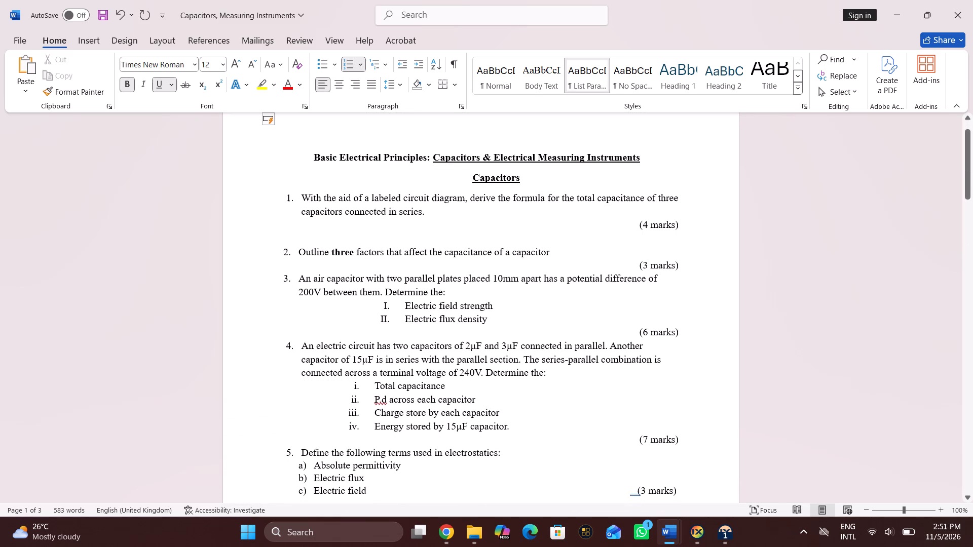
scroll(394, 428, down, 1)
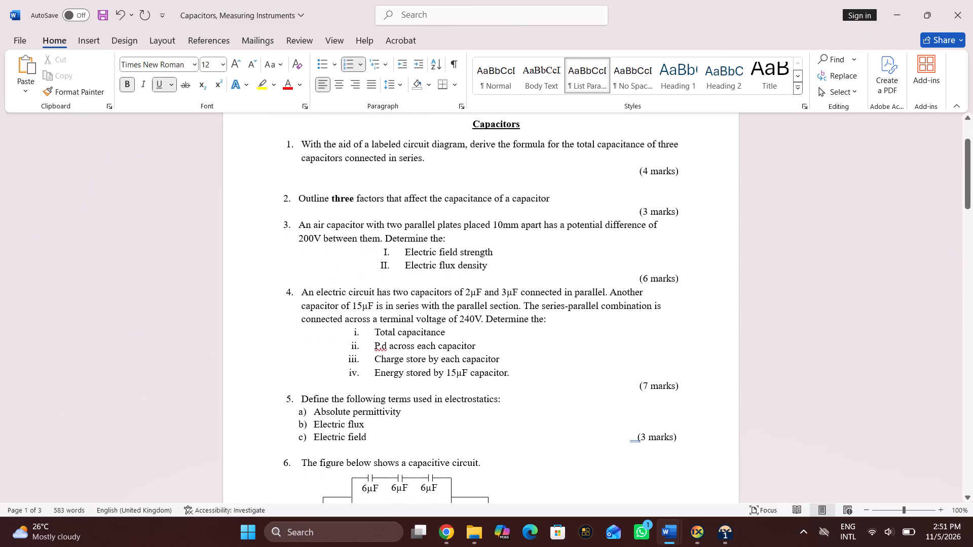
scroll(394, 428, down, 2)
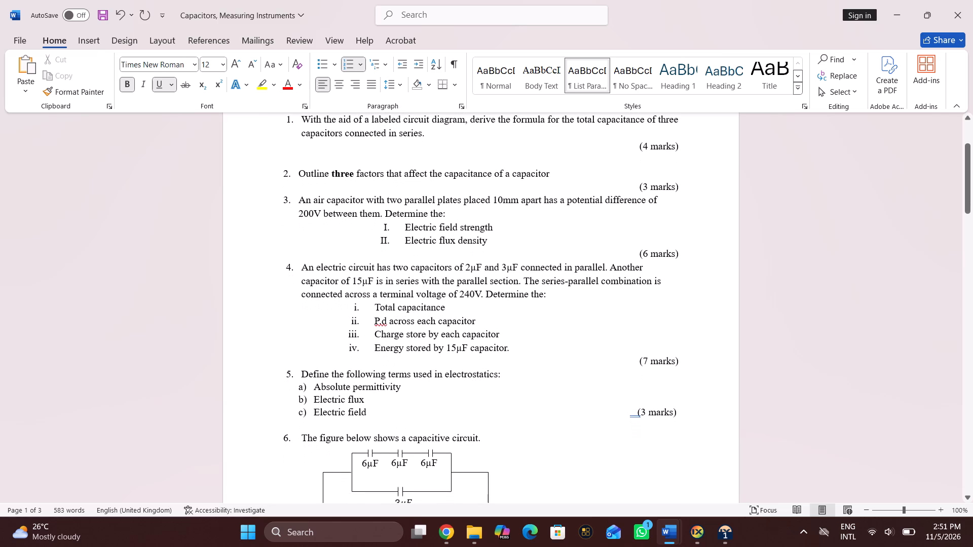
scroll(394, 428, down, 2)
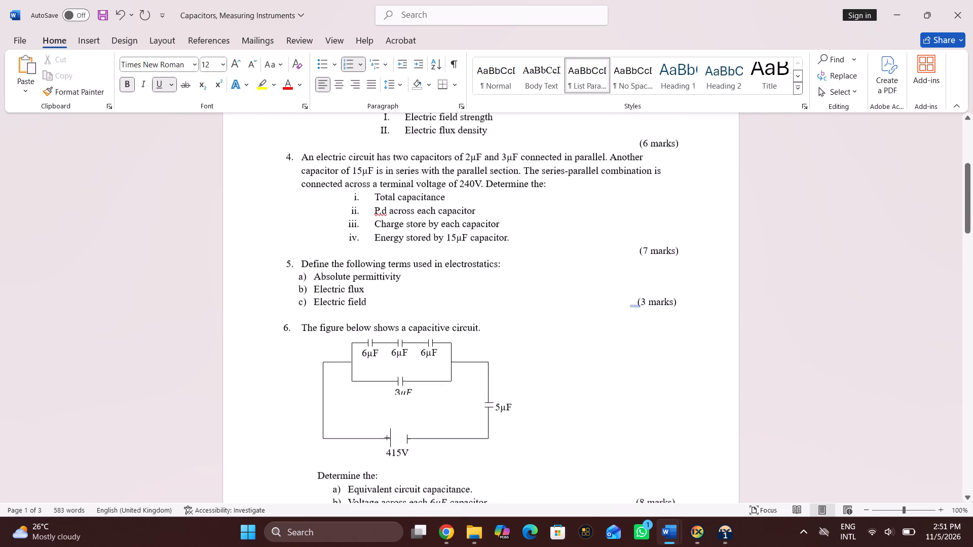
scroll(394, 428, down, 3)
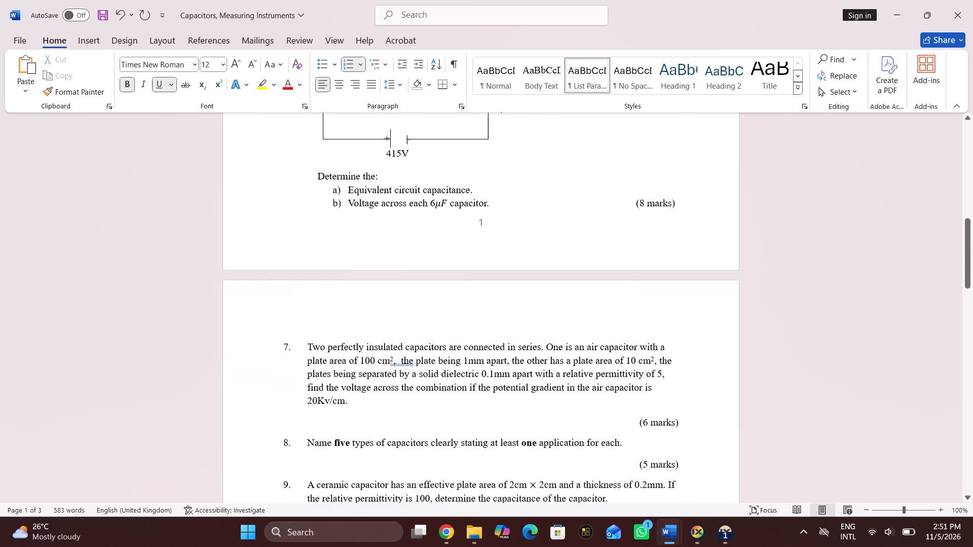
scroll(394, 428, down, 1)
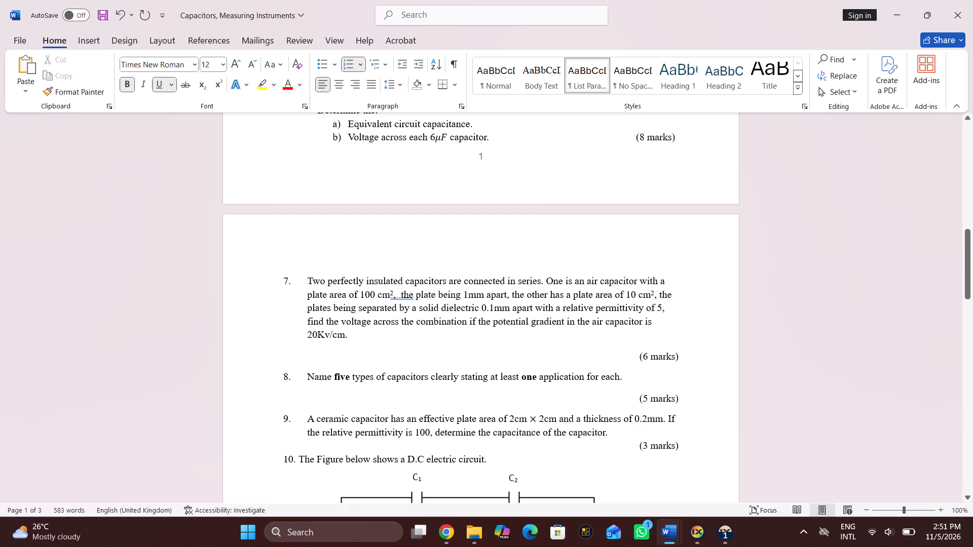
scroll(394, 428, down, 2)
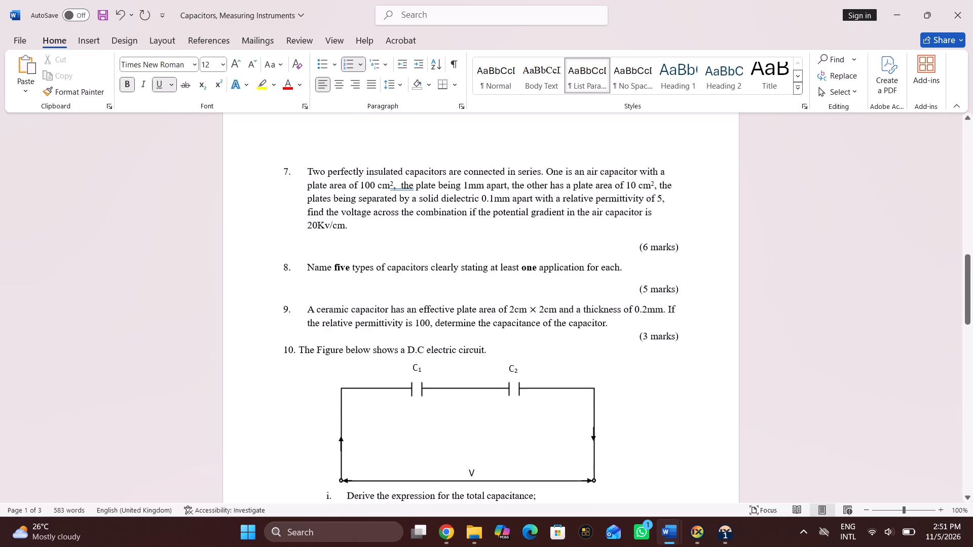
scroll(394, 428, down, 2)
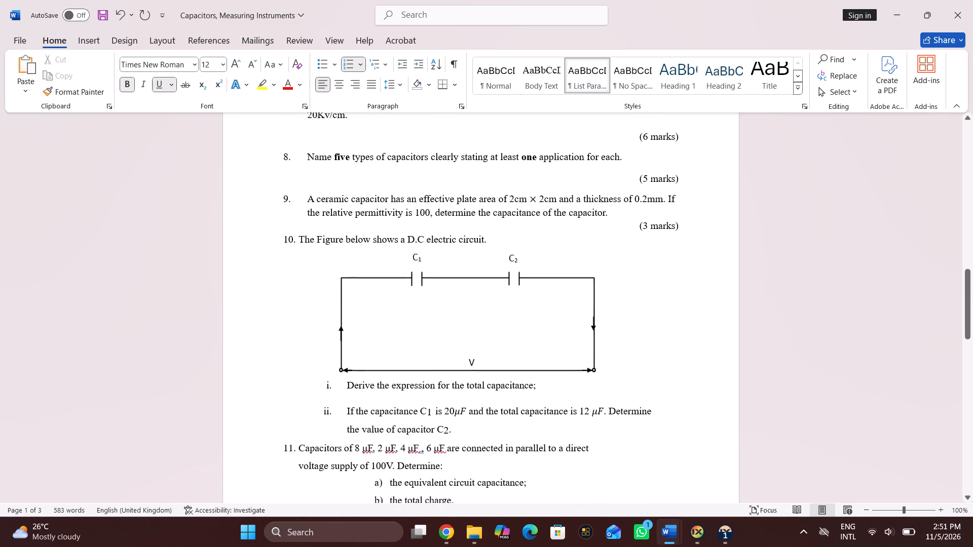
scroll(394, 428, down, 1)
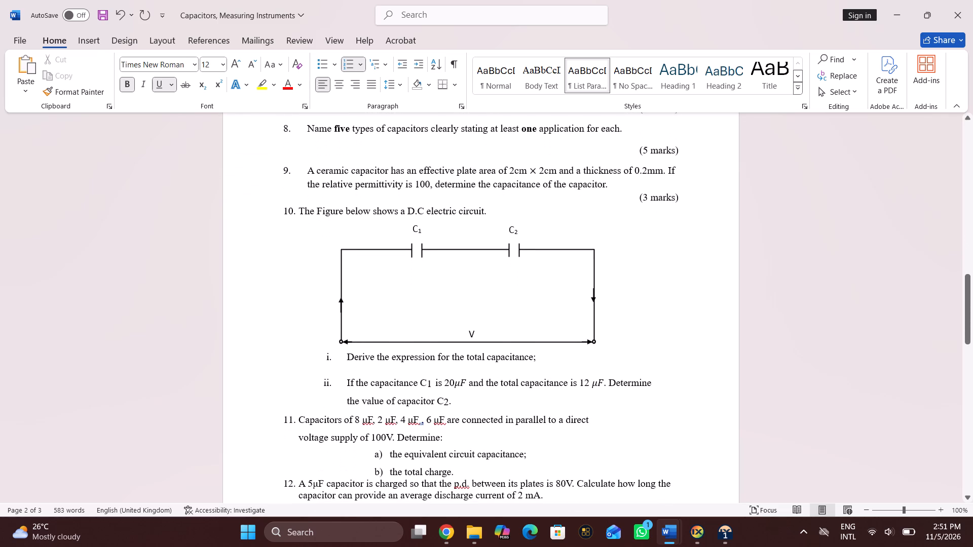
scroll(394, 428, down, 2)
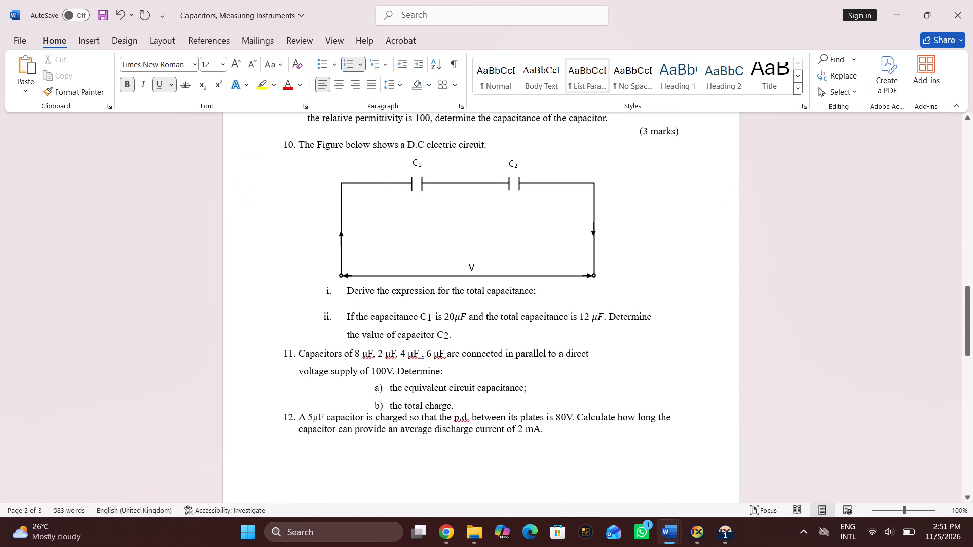
scroll(394, 428, down, 7)
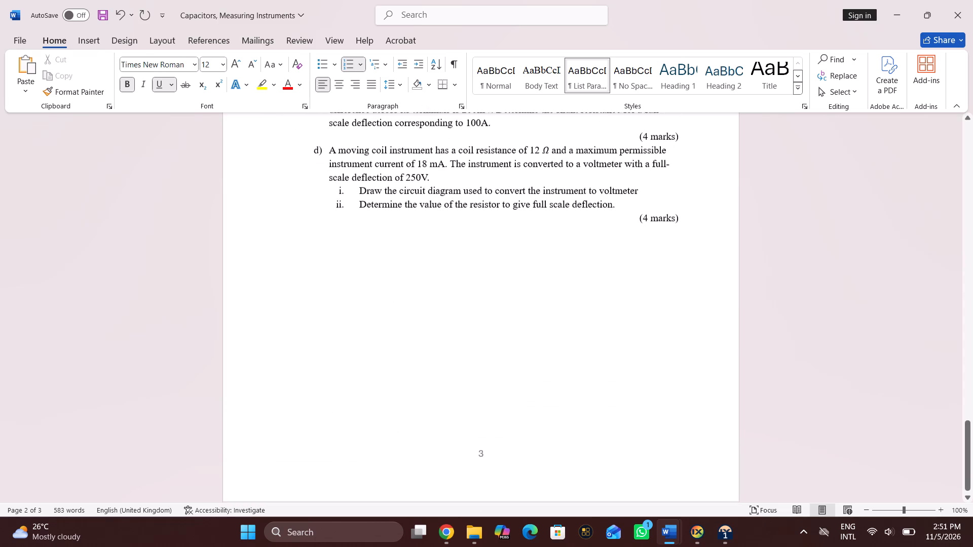
scroll(394, 428, down, 1)
scroll(394, 428, up, 19)
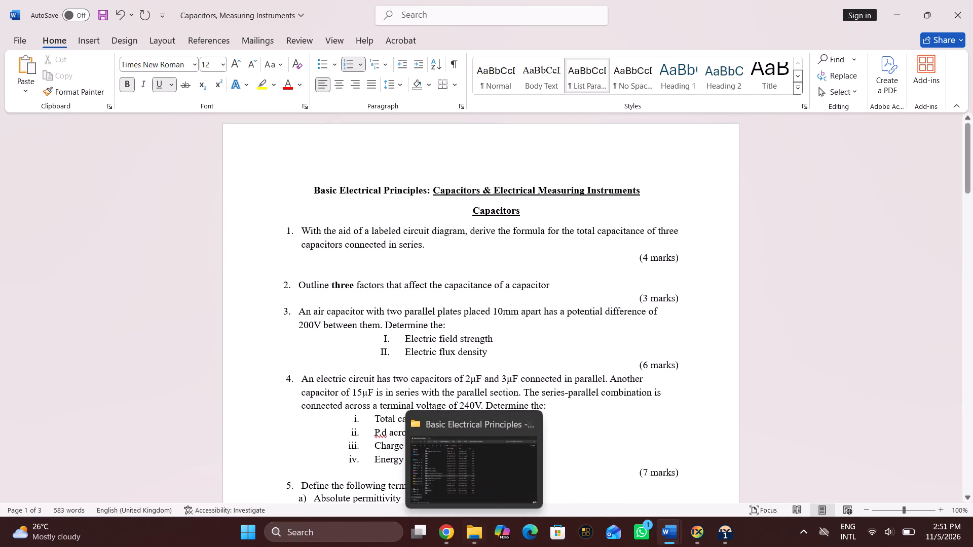
Minimize the other documents, the file window and the browser windows, and bring up the Magnetism document.
click(901, 14)
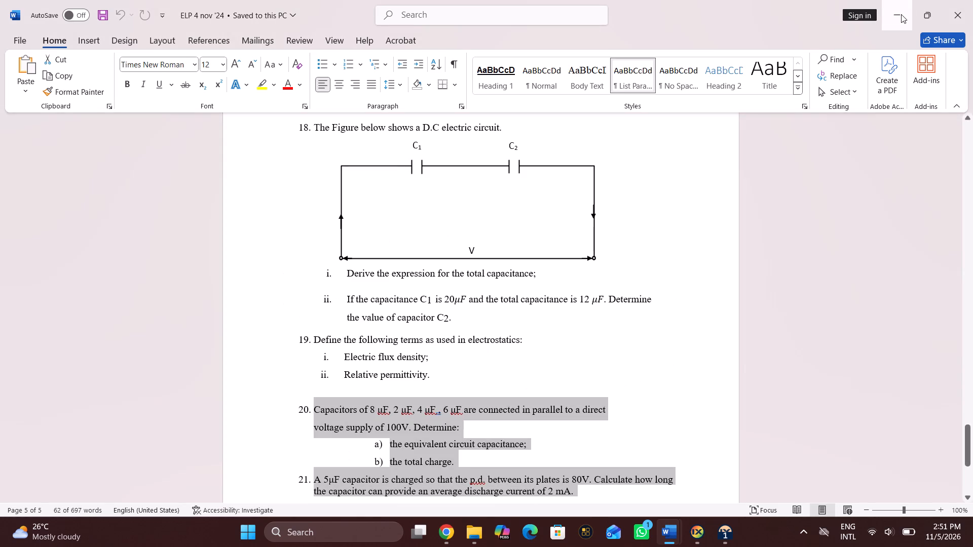
click(901, 14)
click(901, 14)
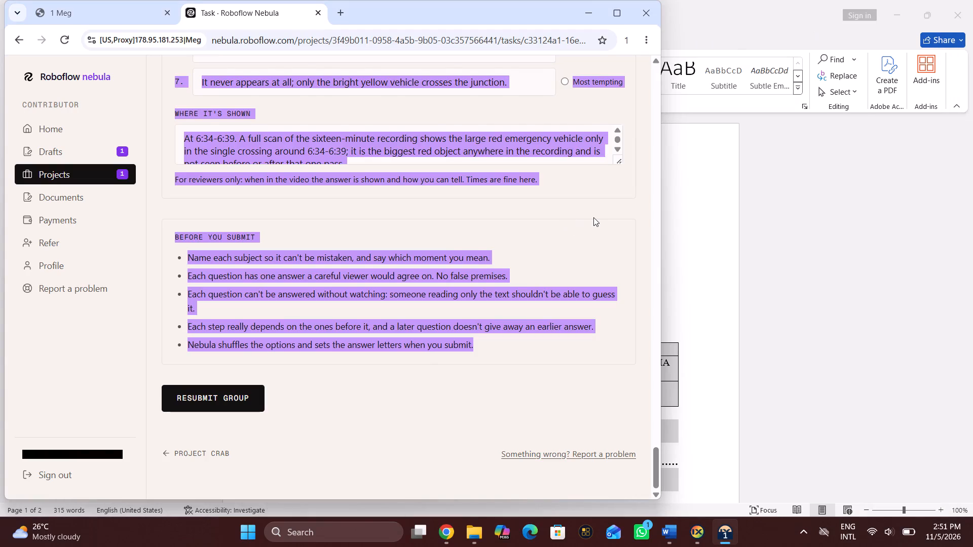
click(593, 217)
click(723, 303)
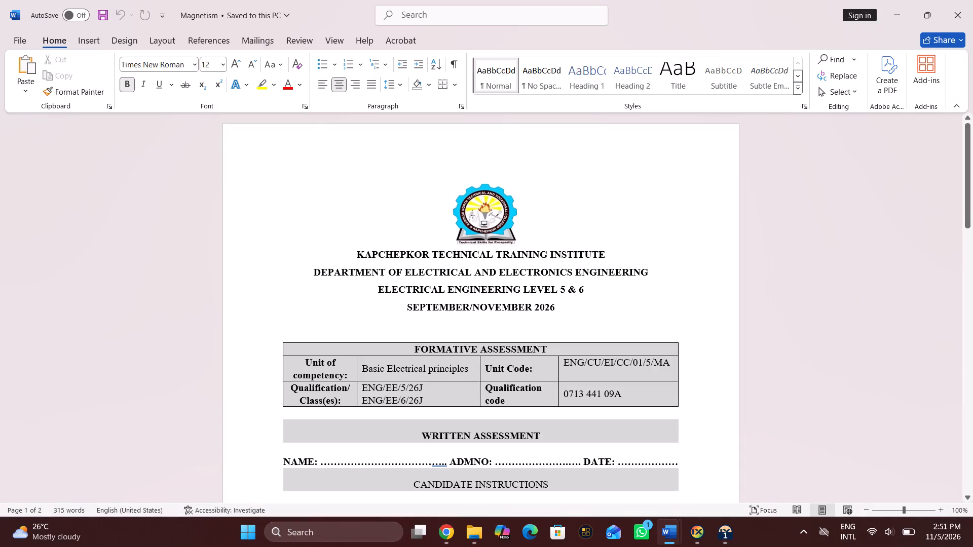
click(448, 543)
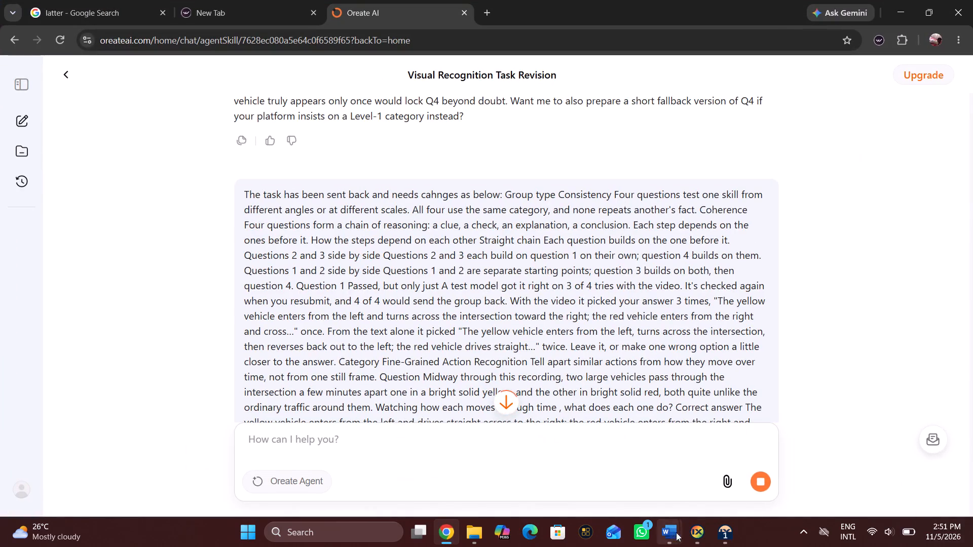
click(717, 541)
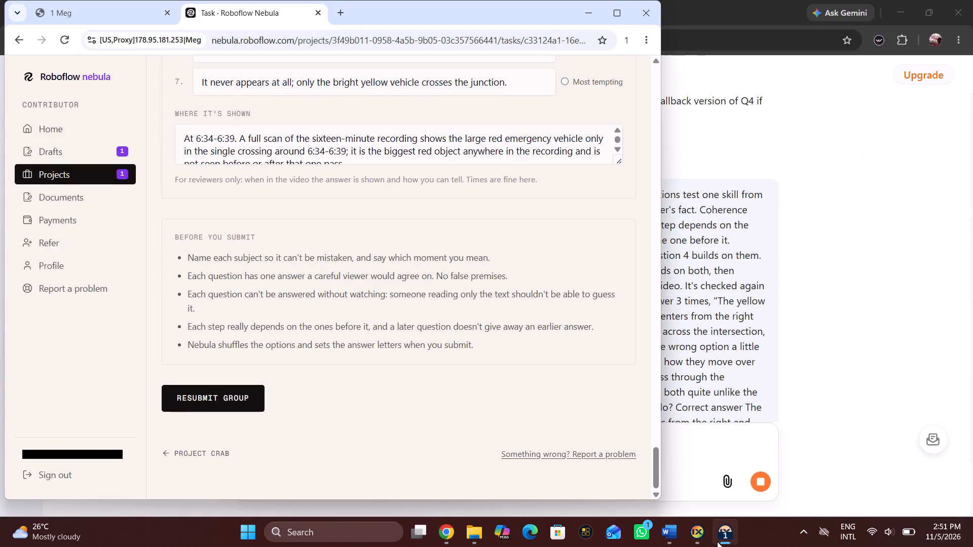
click(589, 11)
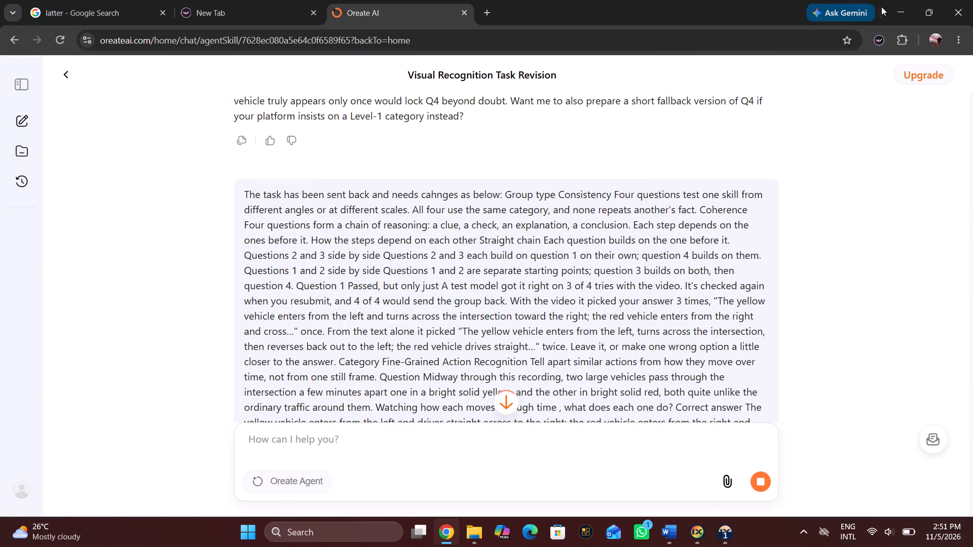
click(900, 11)
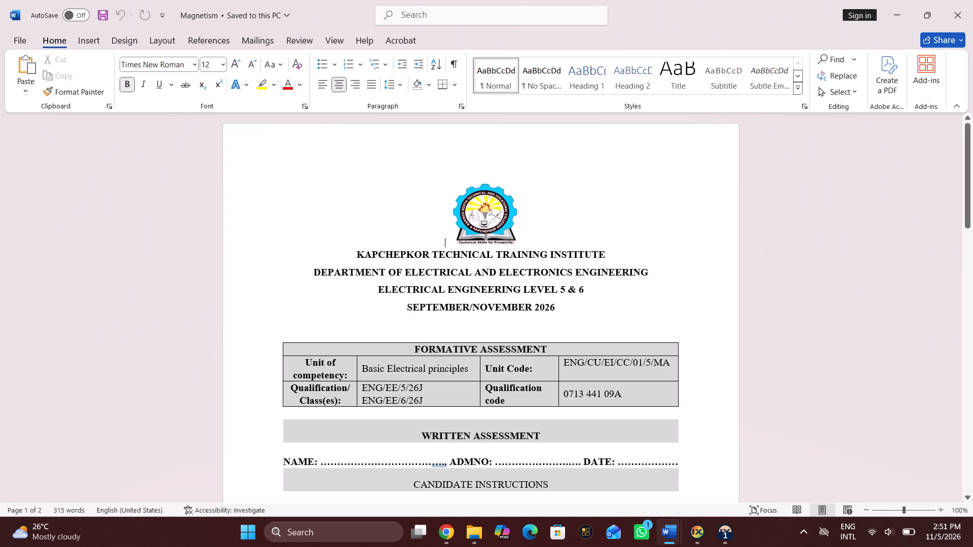
Delete "SEPTEMBER/" from the date line on the Magnetism cover page, leaving NOVEMBER 2026.
drag(473, 308, 429, 308)
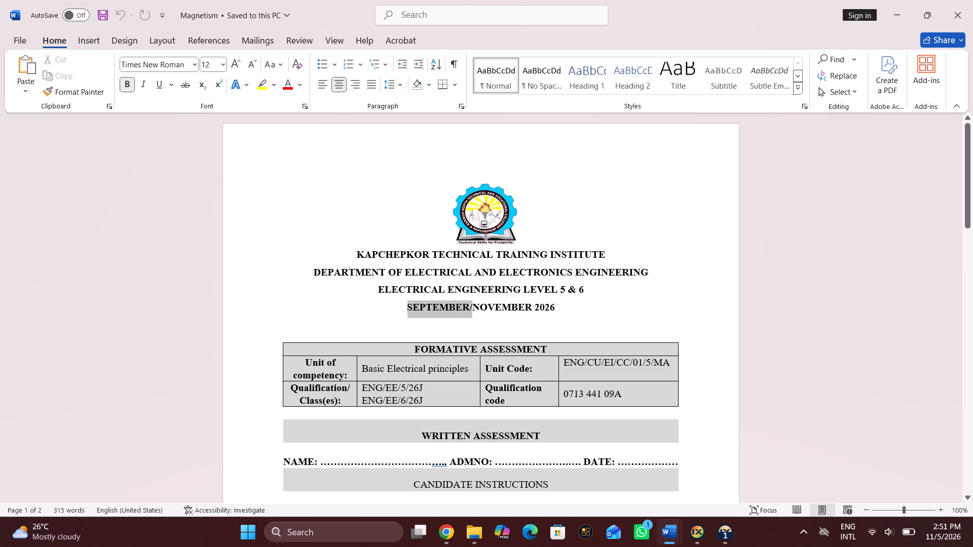
drag(429, 308, 428, 308)
key(BackSpace)
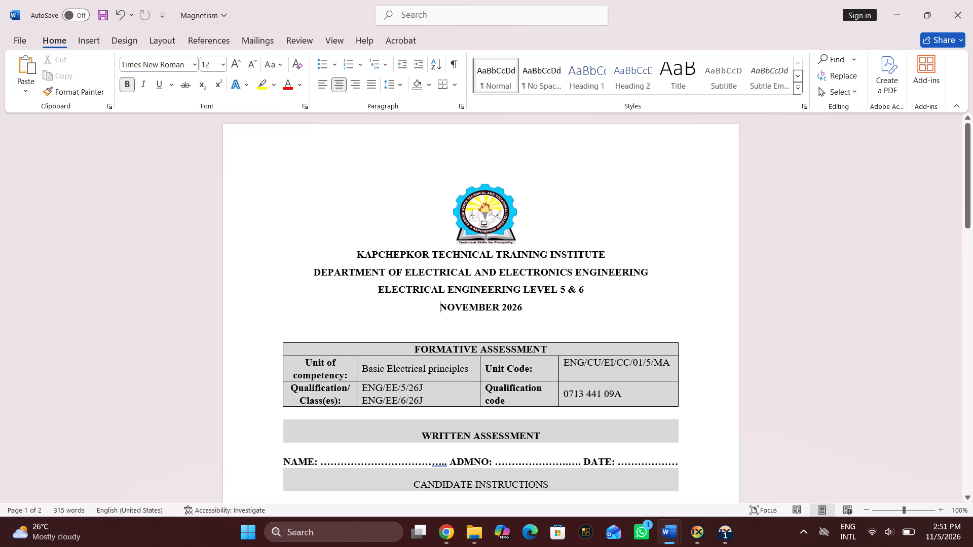
Read through the Magnetism assessment from the candidate instructions to the last question, checking content and layout.
scroll(428, 308, down, 4)
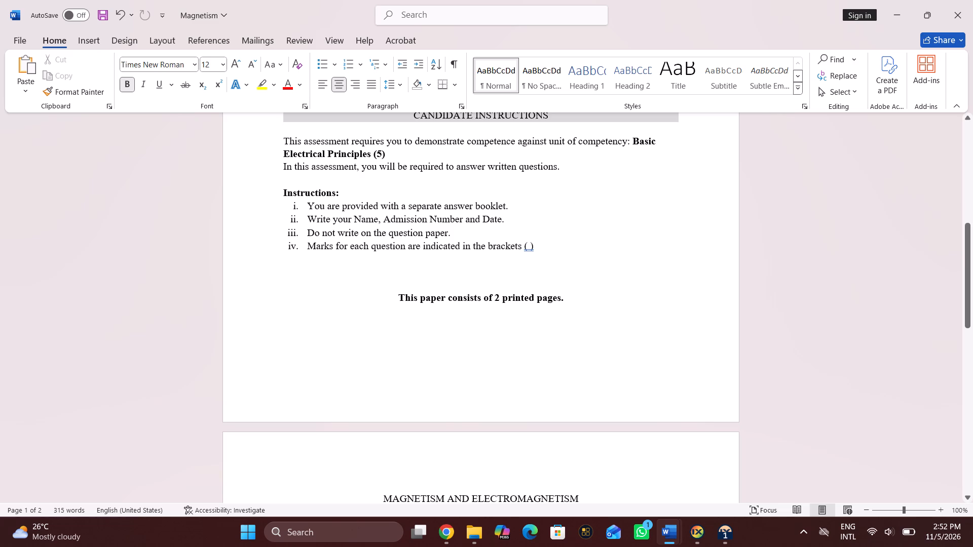
click(381, 153)
click(493, 198)
scroll(493, 198, down, 3)
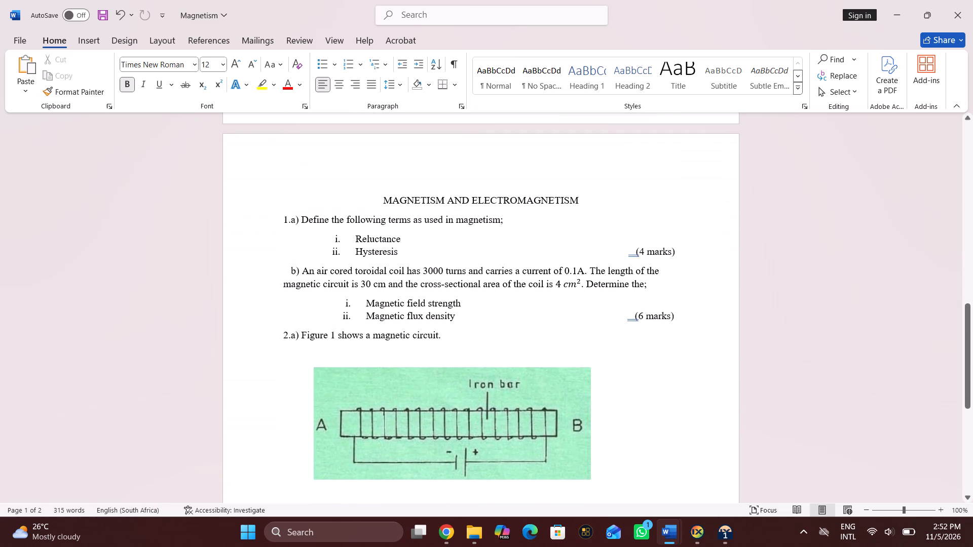
scroll(493, 198, down, 3)
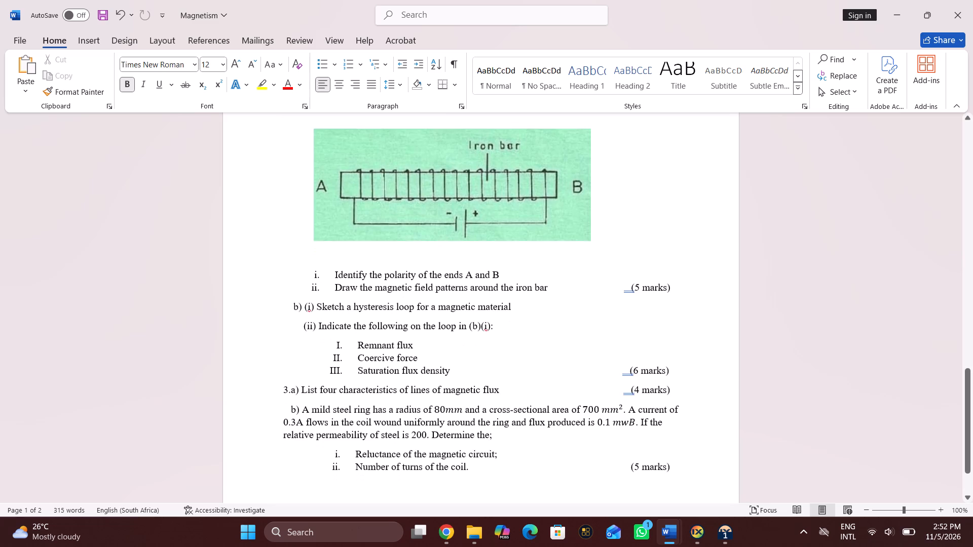
scroll(493, 198, down, 2)
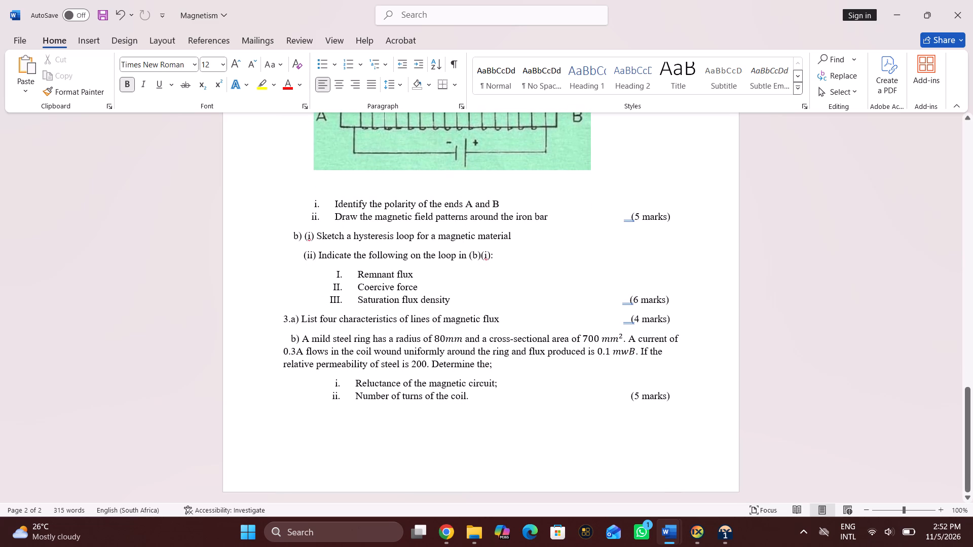
click(450, 315)
scroll(497, 387, down, 1)
scroll(461, 312, up, 3)
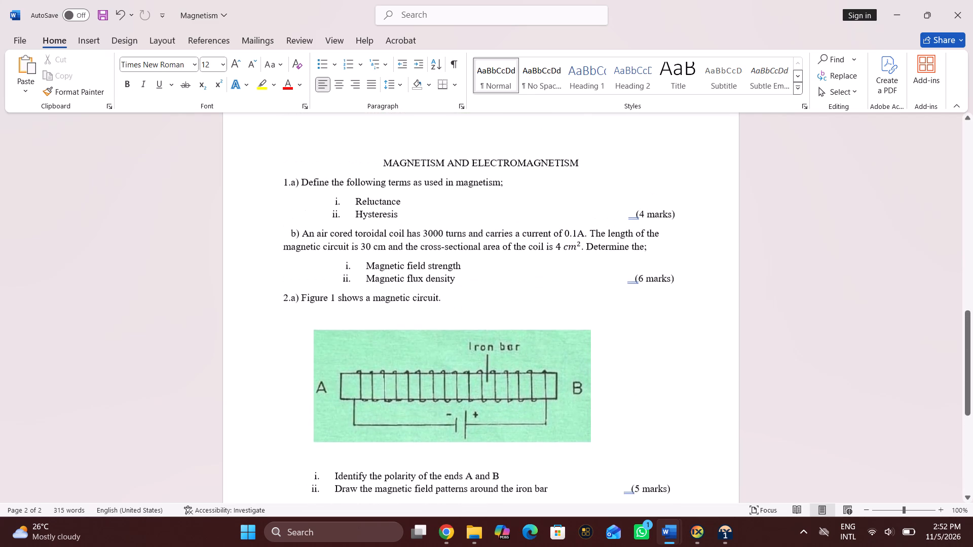
scroll(461, 312, up, 1)
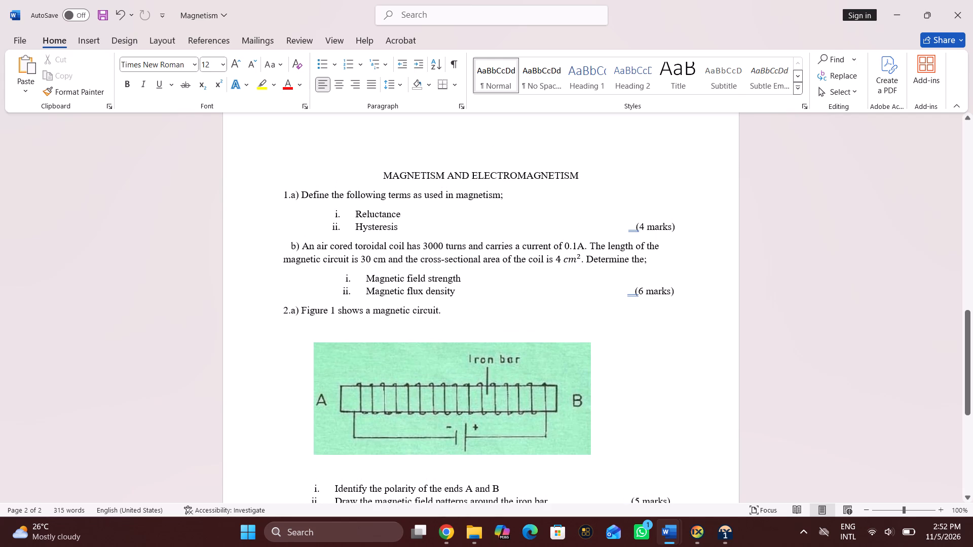
Put the question numbers 1. and 2. on their own lines, with each part a) starting on the line below.
click(290, 197)
key(Return)
scroll(290, 197, down, 2)
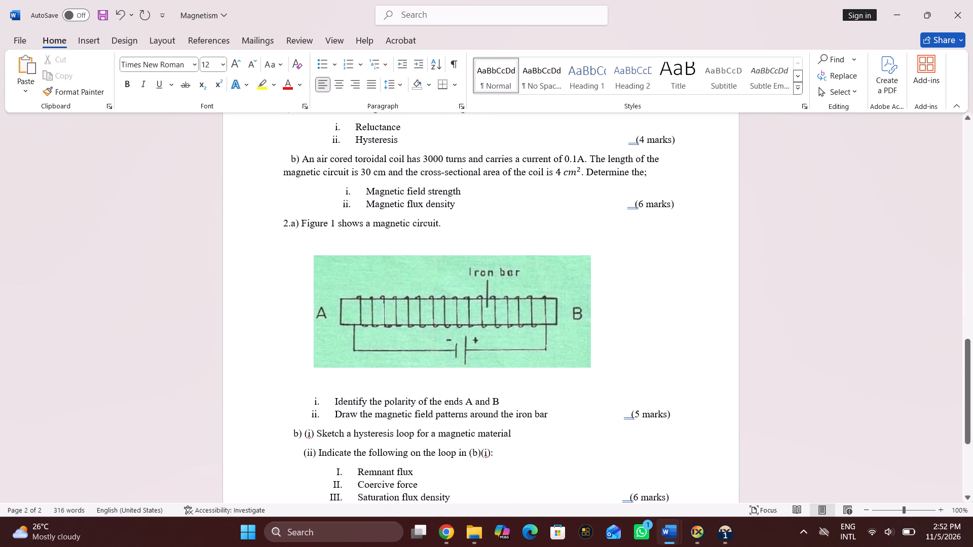
click(290, 222)
key(Return)
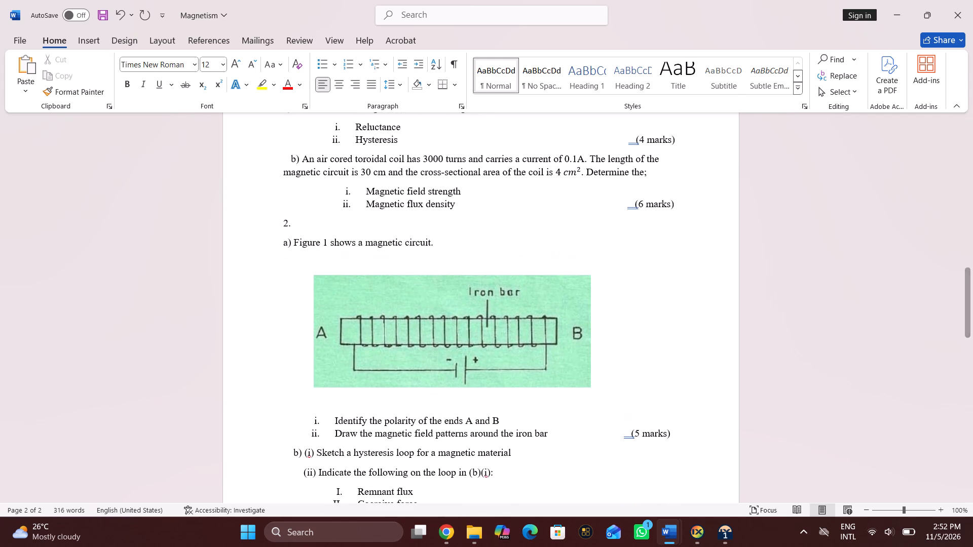
Under question 2 b), move (i) to its own line and remove the spaces before (ii) so both start at the left margin.
scroll(290, 222, down, 2)
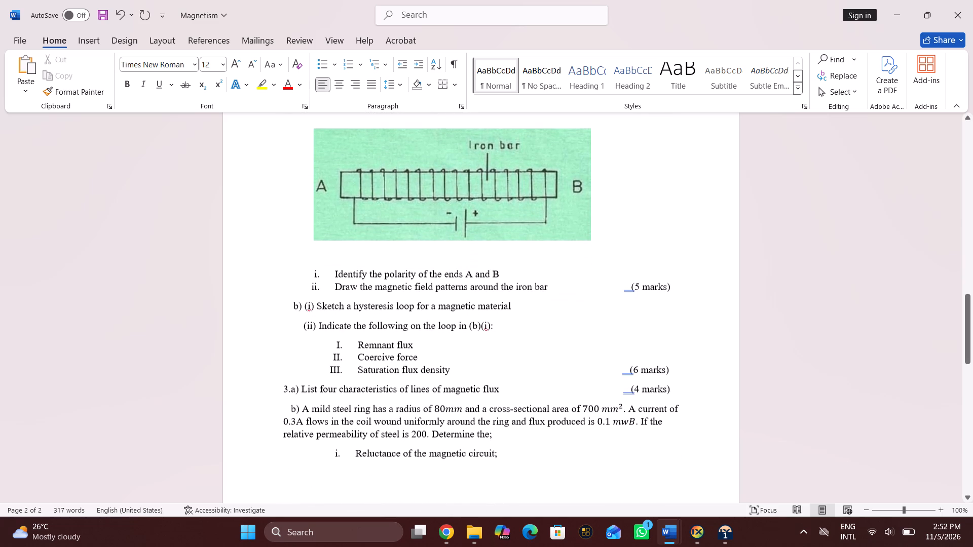
click(305, 305)
key(Return)
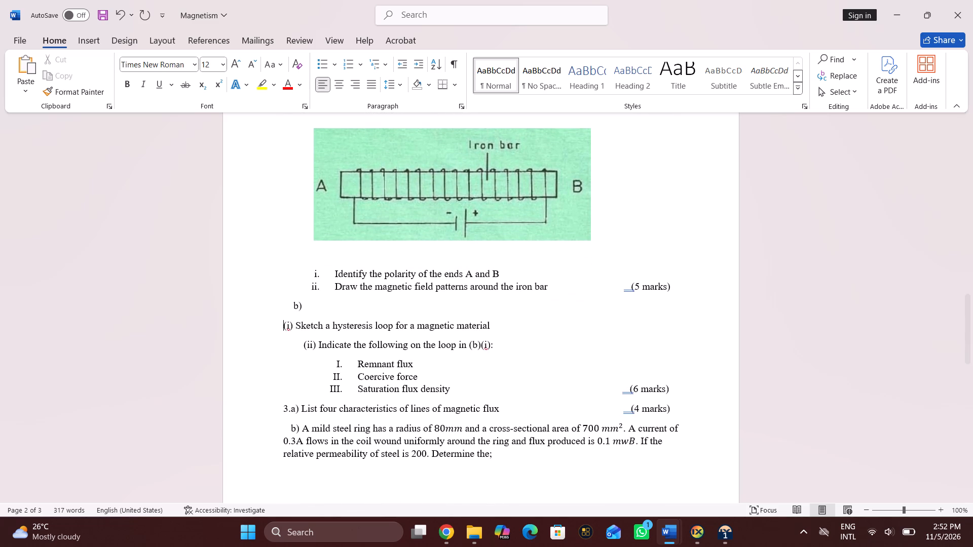
scroll(305, 305, down, 1)
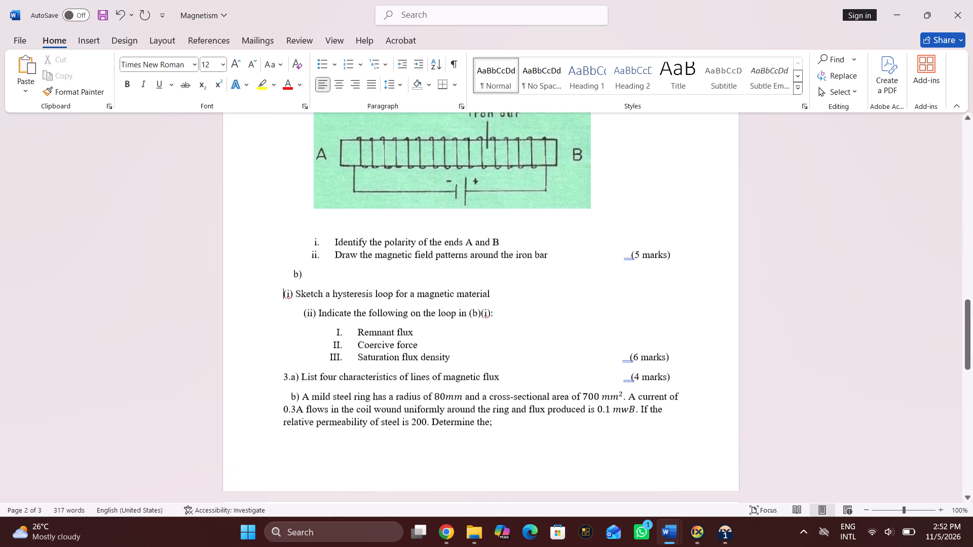
click(304, 317)
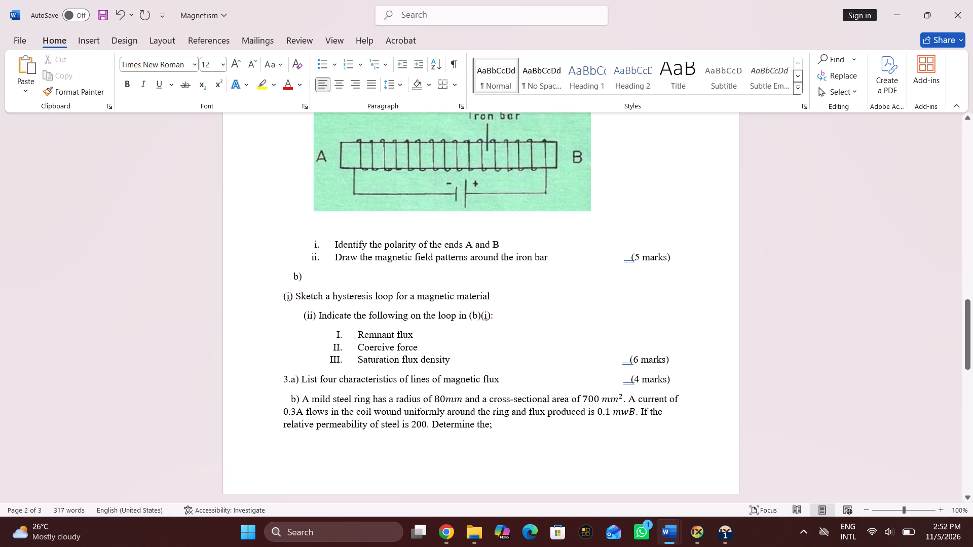
key(BackSpace)
key(BackSpace)
key(BackSpace)
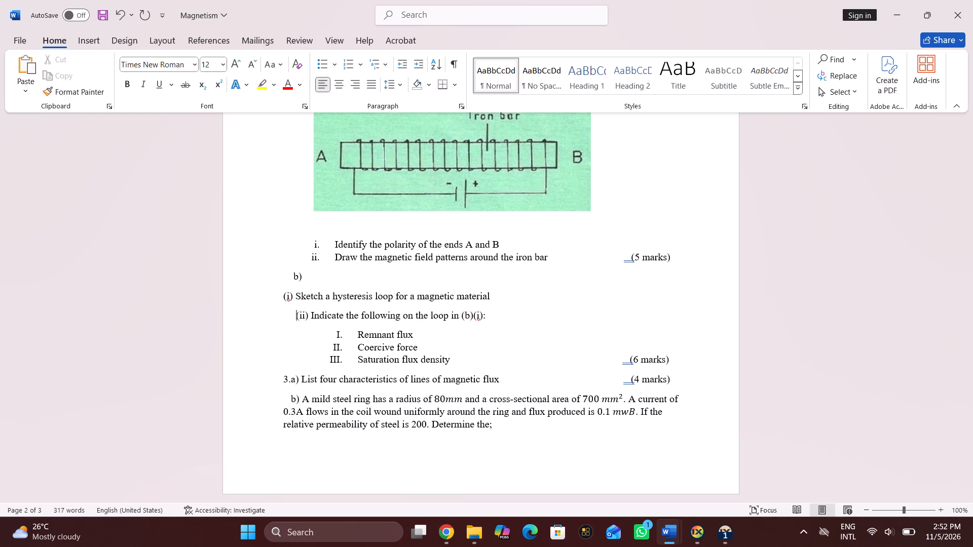
key(BackSpace)
key(BackSpace)
key(BackSpace)
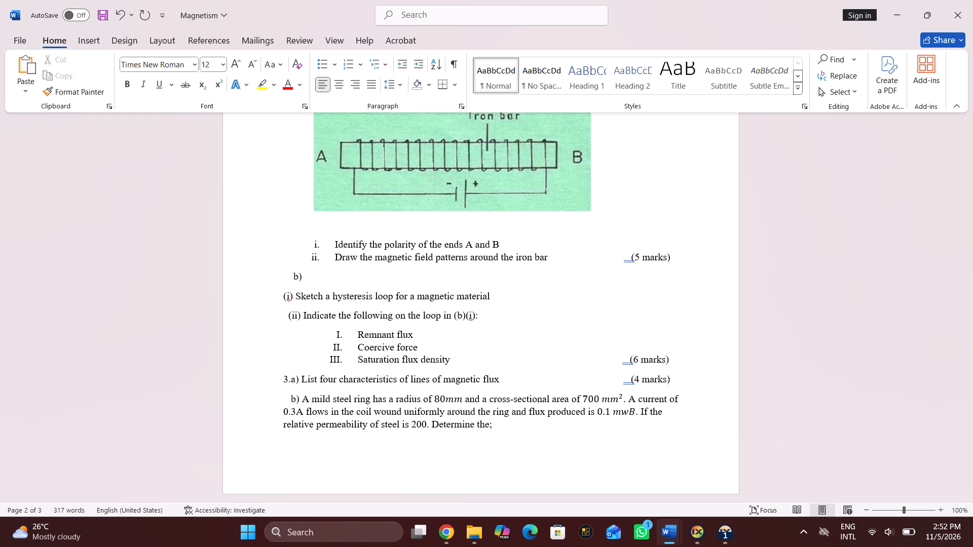
key(BackSpace)
key(BackSpace)
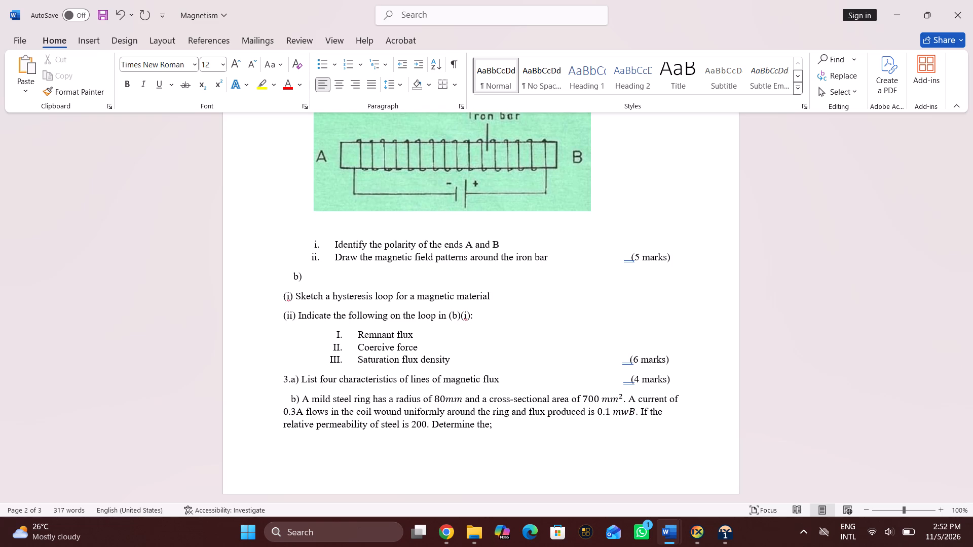
Put the question number 3. on its own line, with part a) starting on the line below.
scroll(304, 317, down, 1)
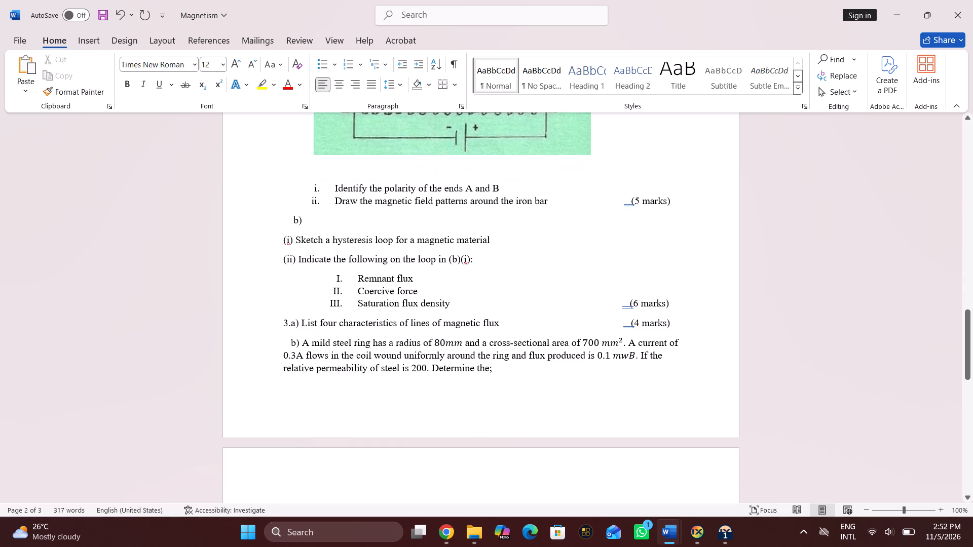
click(290, 323)
key(Return)
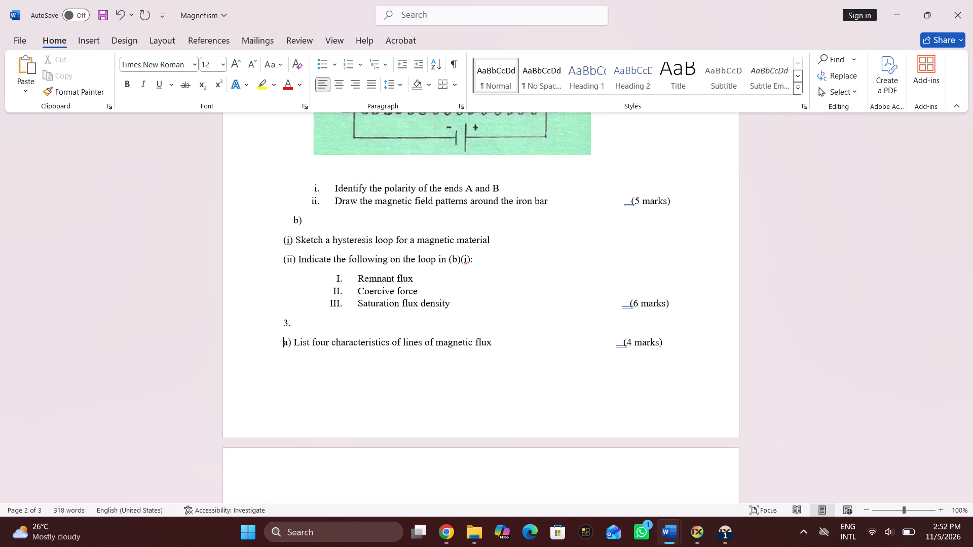
Add unnumbered blank lines after the "Saturation flux density" item so that question 3 starts on a new page.
scroll(378, 254, up, 2)
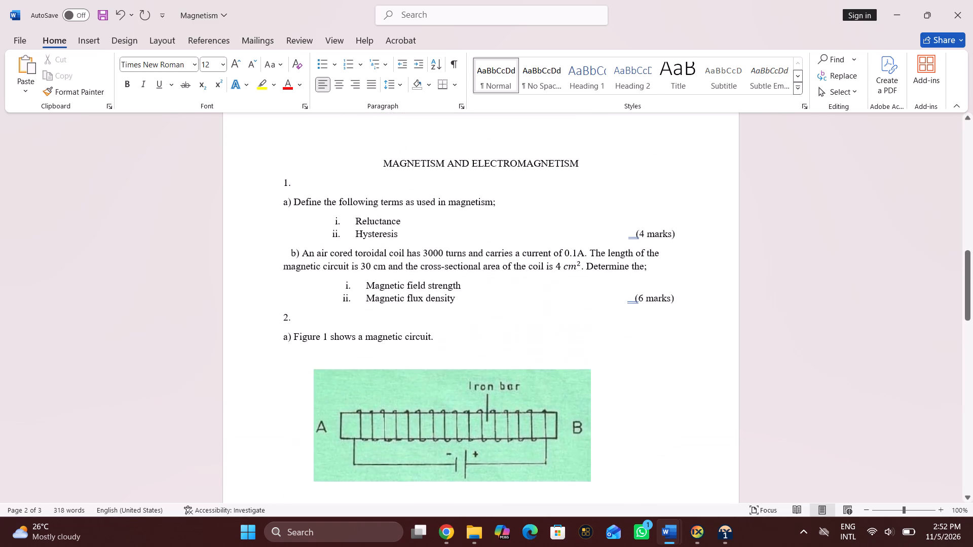
scroll(378, 254, up, 1)
scroll(378, 254, down, 2)
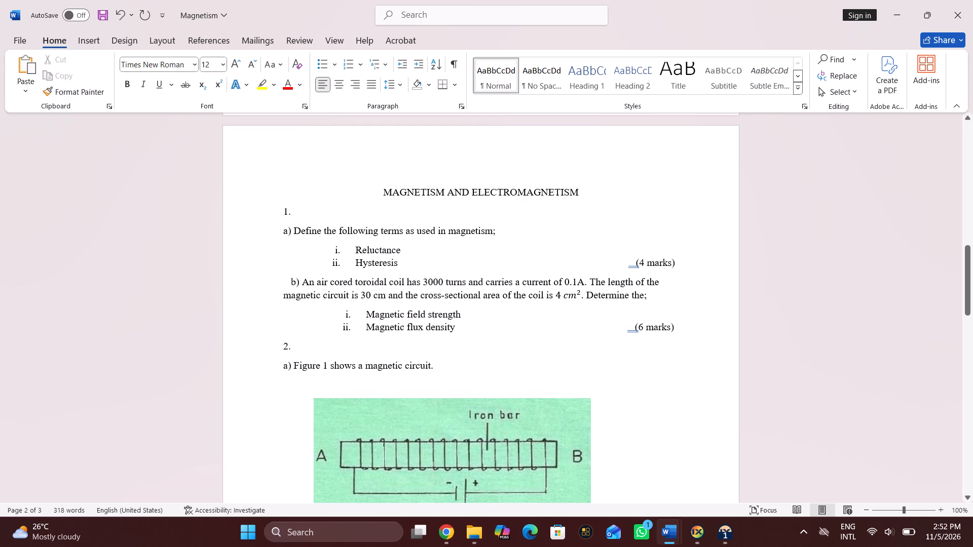
scroll(378, 254, down, 2)
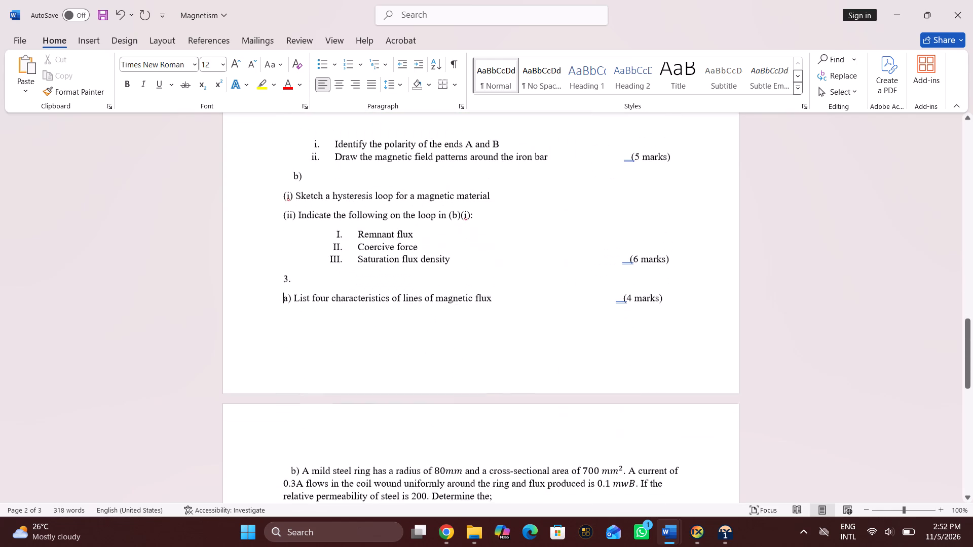
click(310, 260)
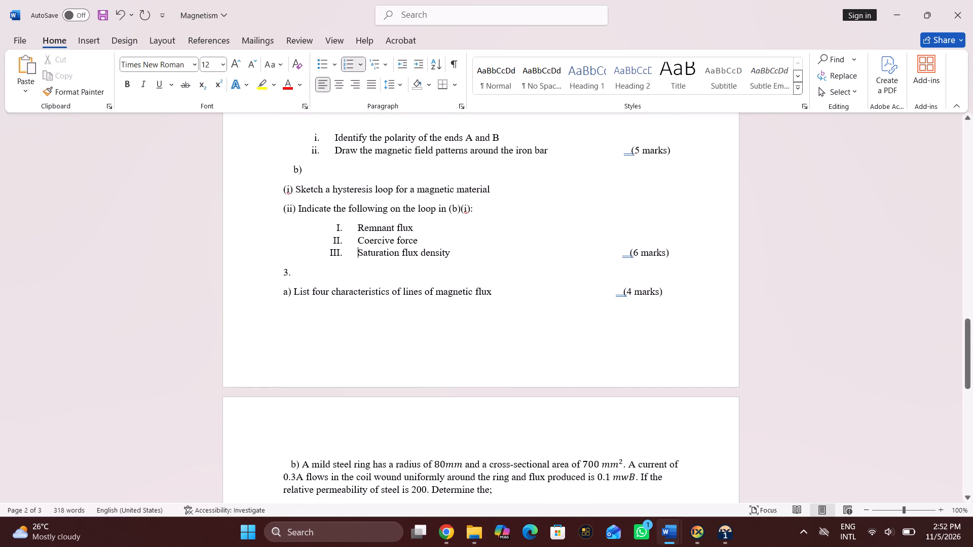
click(673, 256)
key(Return)
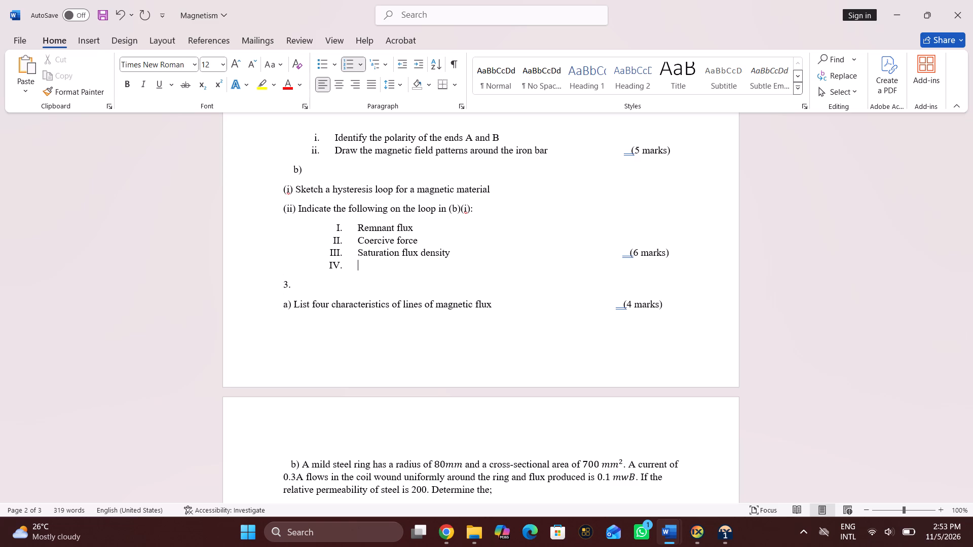
key(BackSpace)
key(Return)
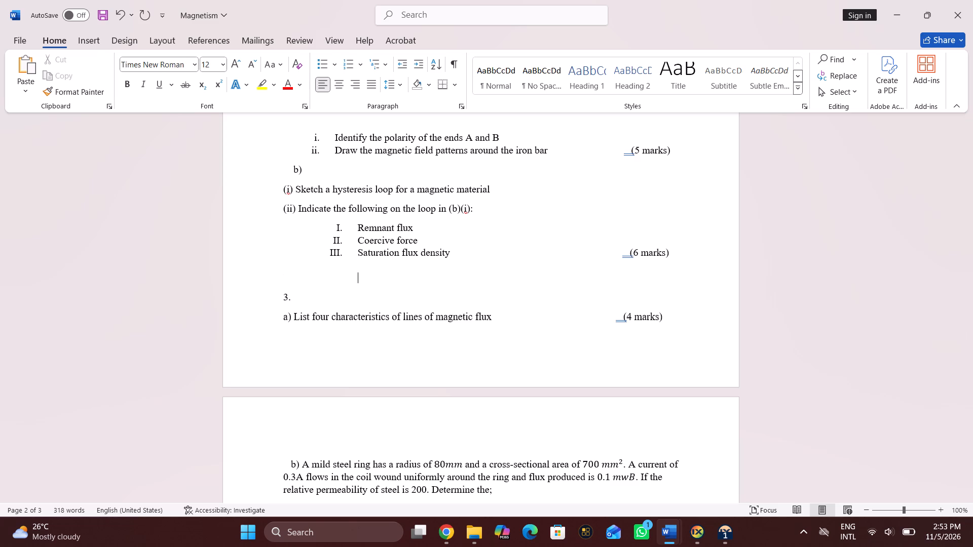
key(Return)
key(Return)
scroll(673, 256, down, 1)
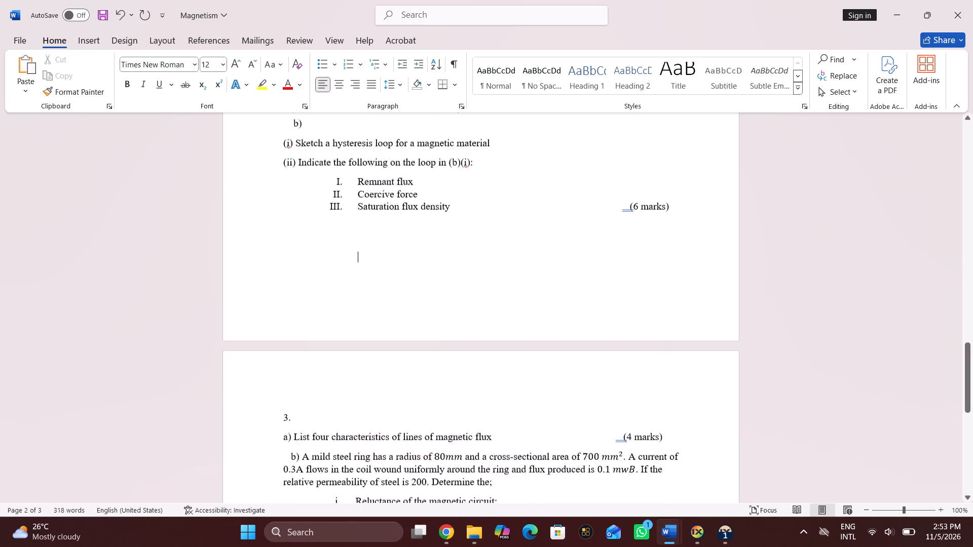
Remove extra leading spaces before question 3 b), keeping it as a separate paragraph below part a).
scroll(673, 256, down, 1)
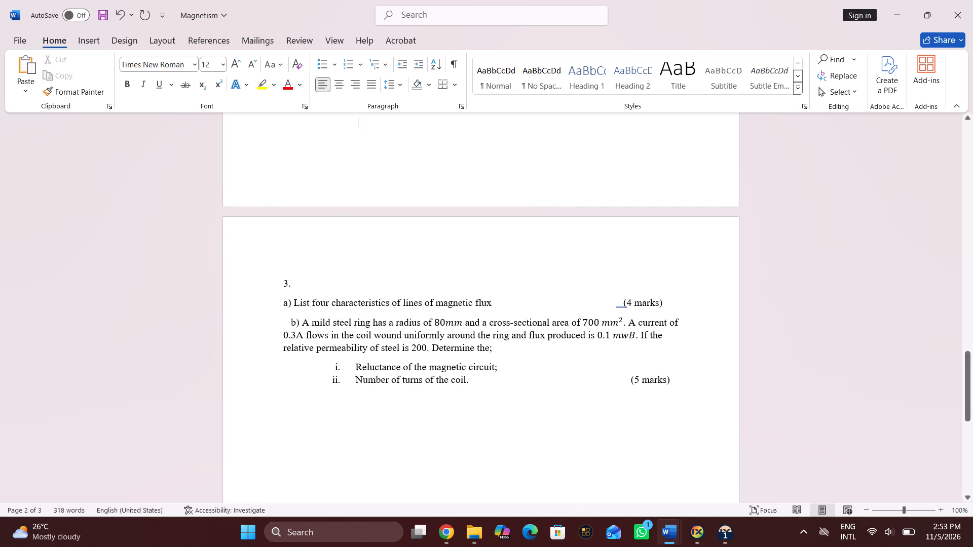
click(289, 321)
key(BackSpace)
key(BackSpace)
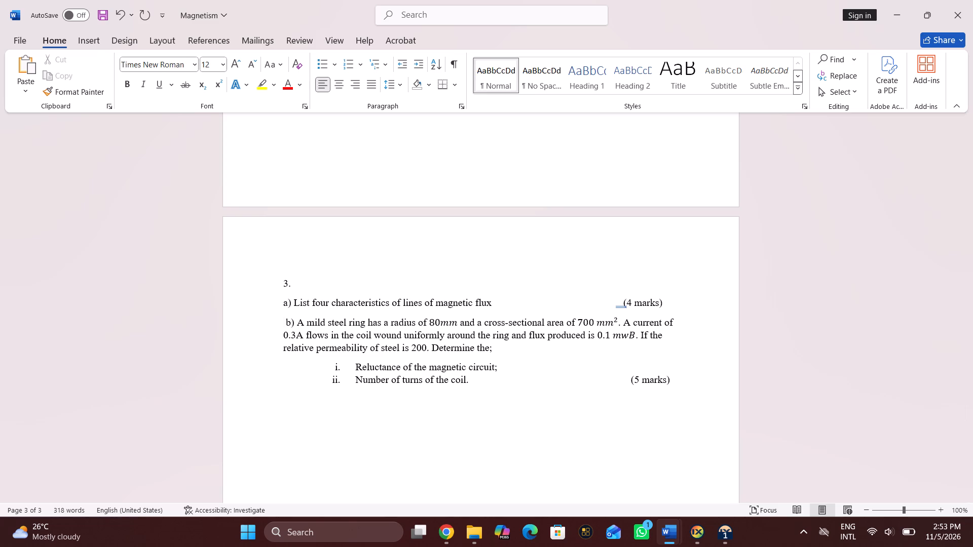
key(BackSpace)
key(Return)
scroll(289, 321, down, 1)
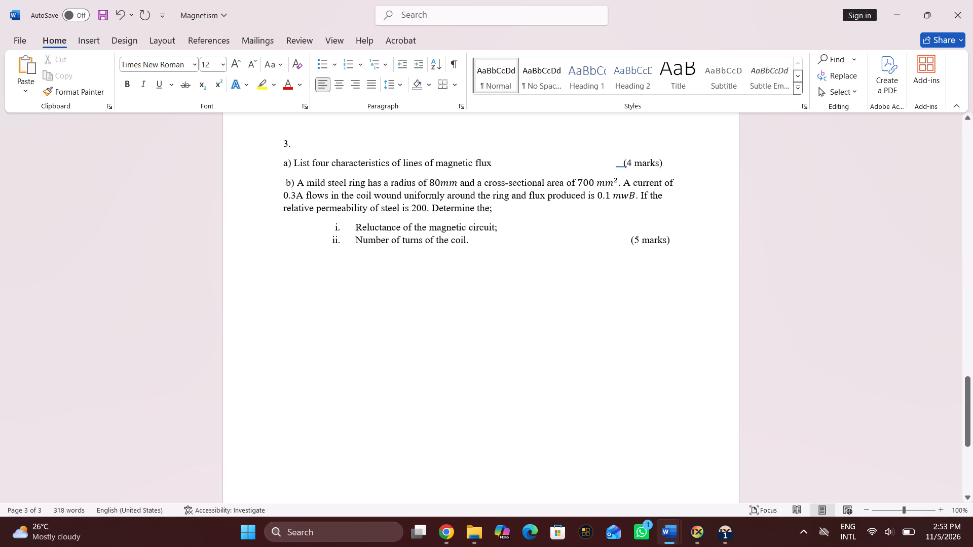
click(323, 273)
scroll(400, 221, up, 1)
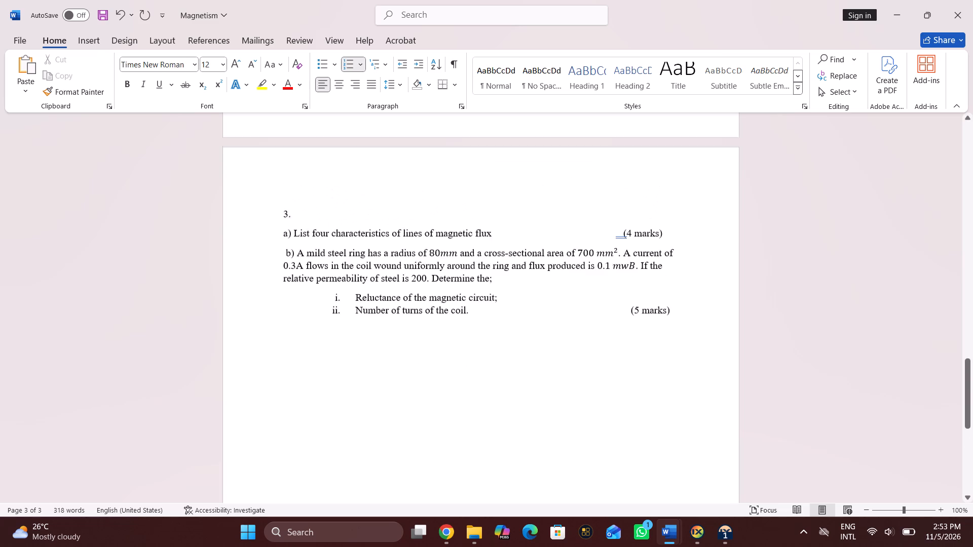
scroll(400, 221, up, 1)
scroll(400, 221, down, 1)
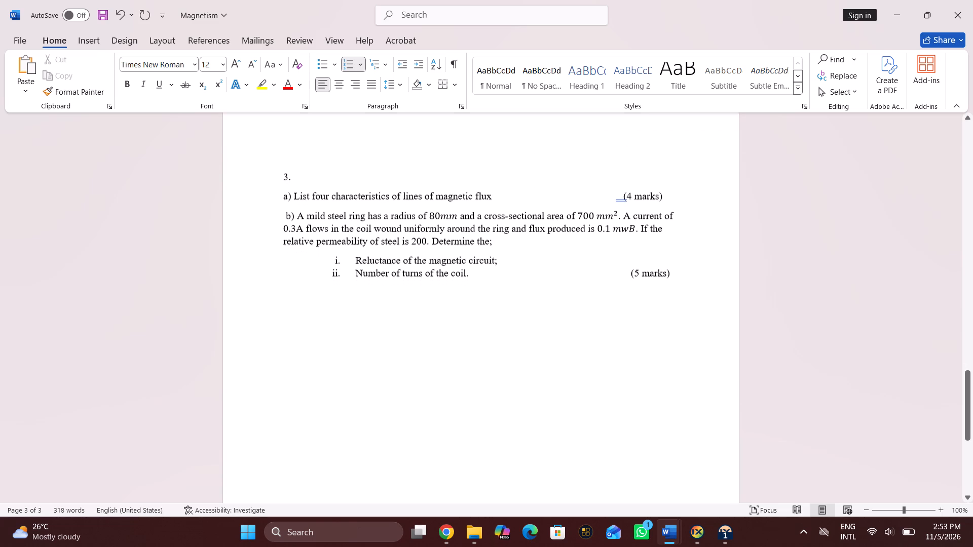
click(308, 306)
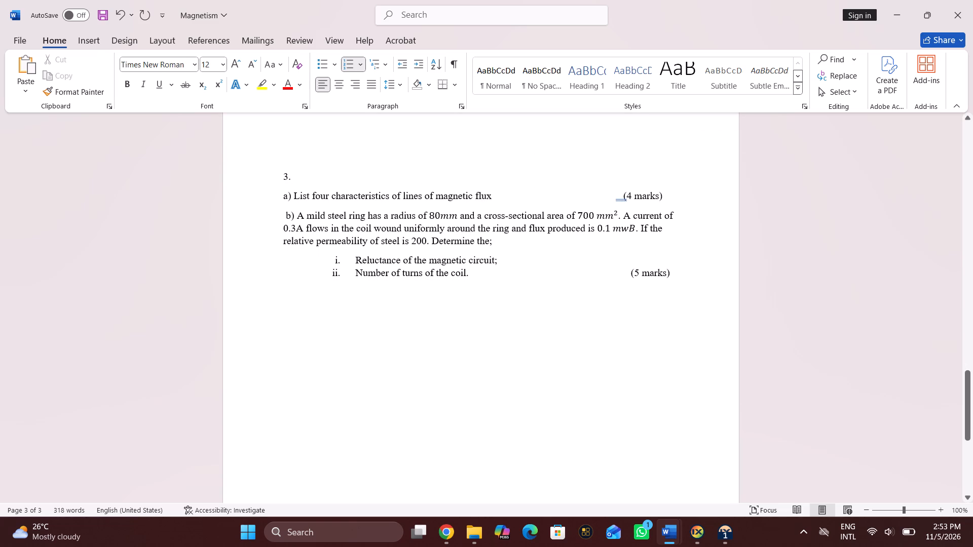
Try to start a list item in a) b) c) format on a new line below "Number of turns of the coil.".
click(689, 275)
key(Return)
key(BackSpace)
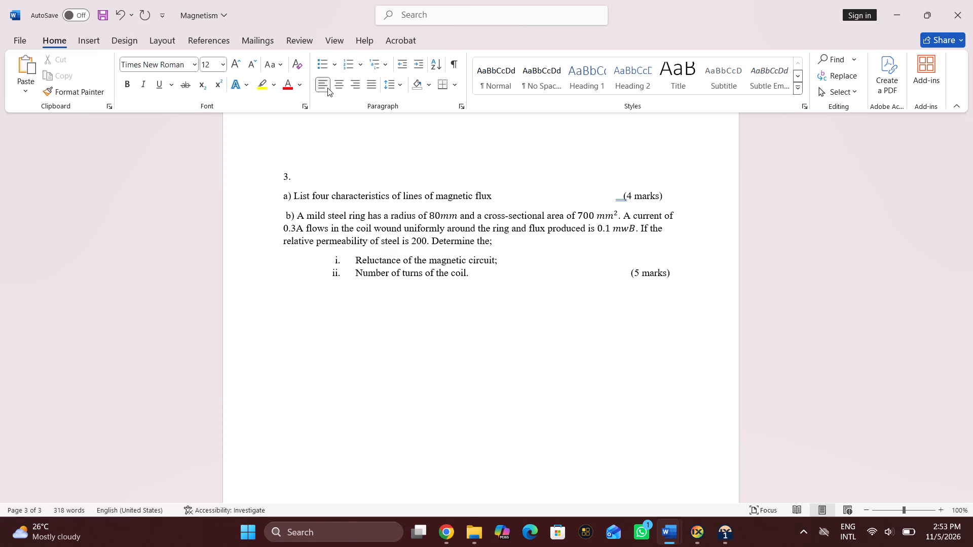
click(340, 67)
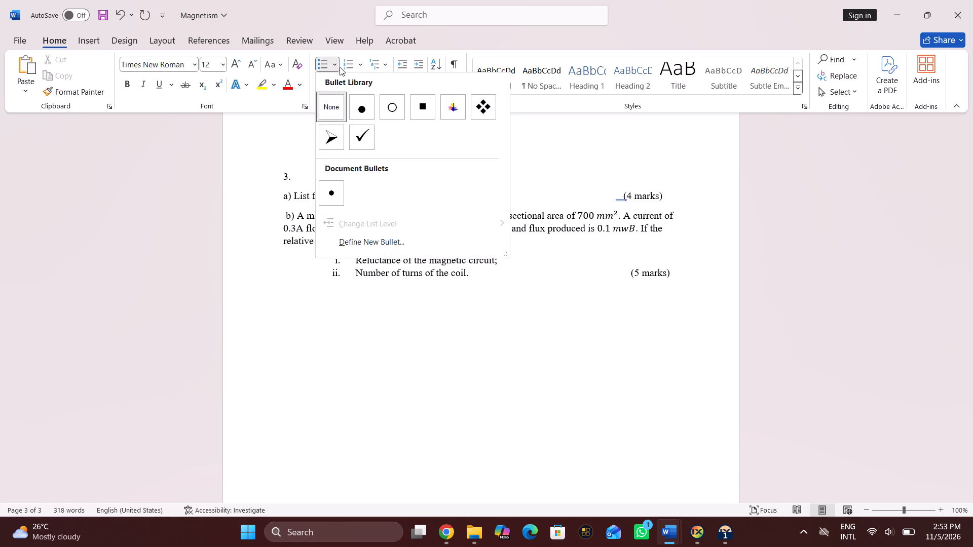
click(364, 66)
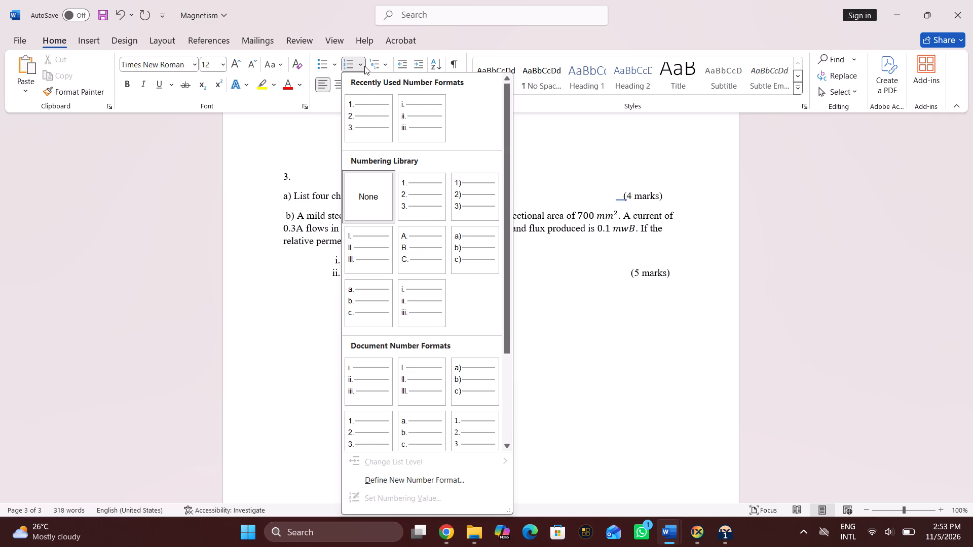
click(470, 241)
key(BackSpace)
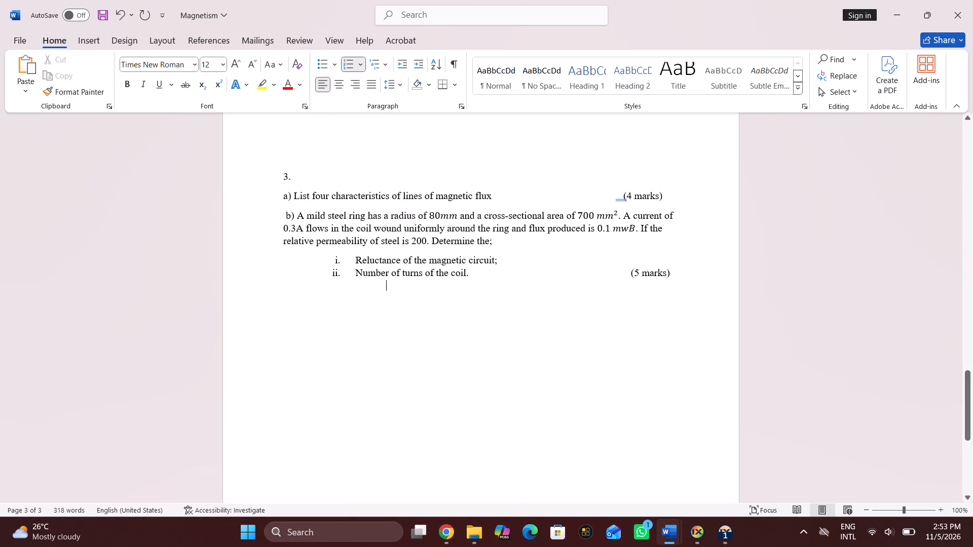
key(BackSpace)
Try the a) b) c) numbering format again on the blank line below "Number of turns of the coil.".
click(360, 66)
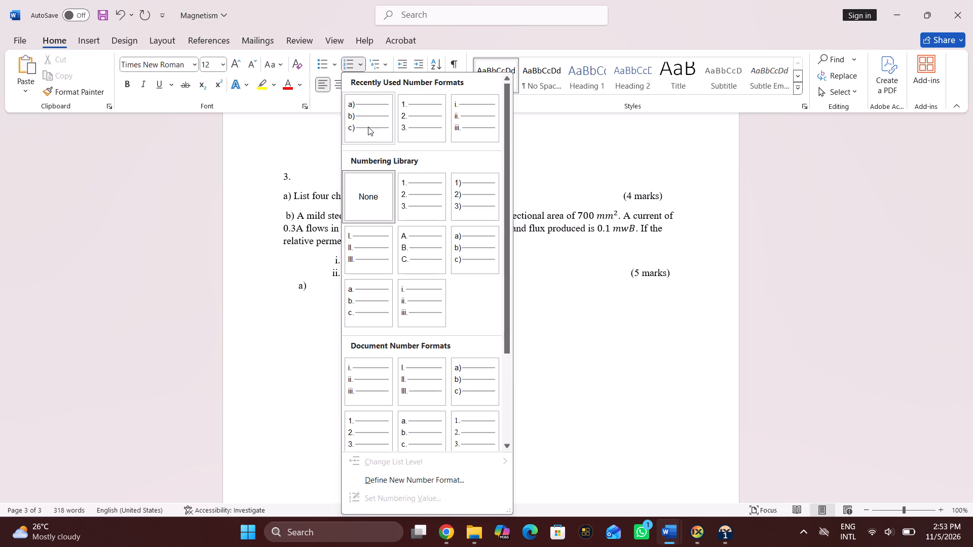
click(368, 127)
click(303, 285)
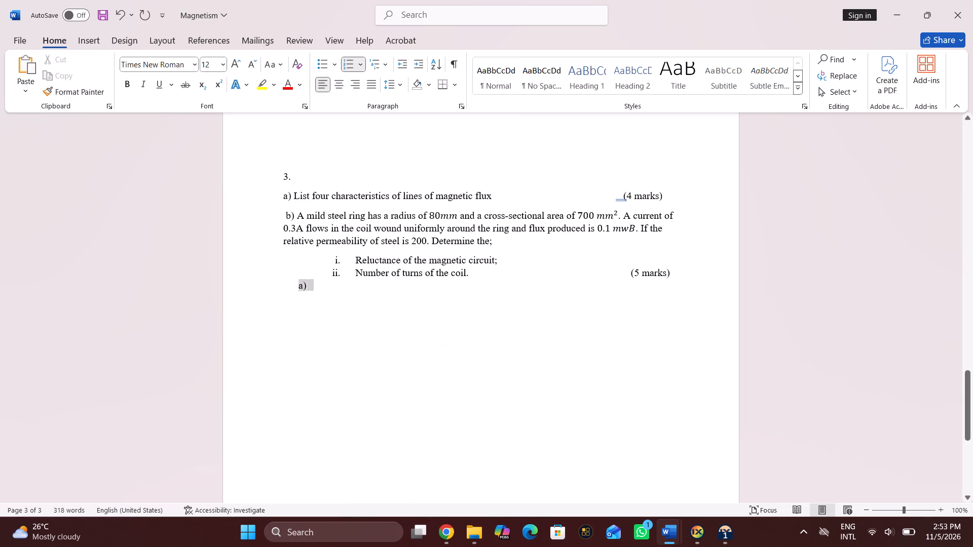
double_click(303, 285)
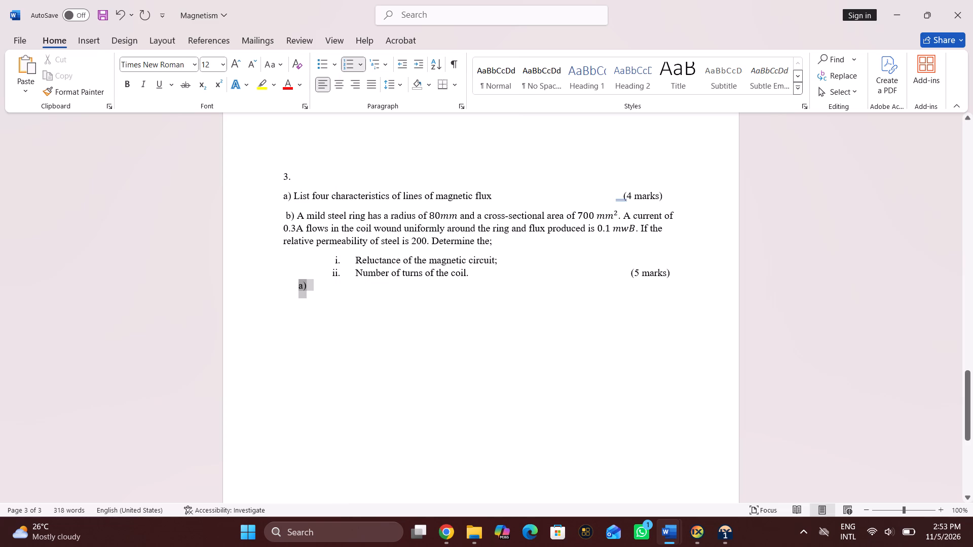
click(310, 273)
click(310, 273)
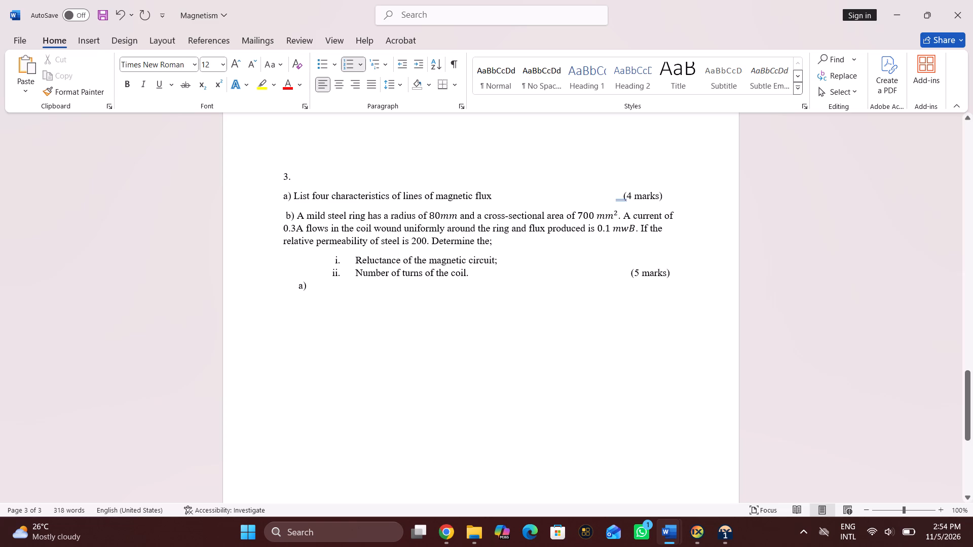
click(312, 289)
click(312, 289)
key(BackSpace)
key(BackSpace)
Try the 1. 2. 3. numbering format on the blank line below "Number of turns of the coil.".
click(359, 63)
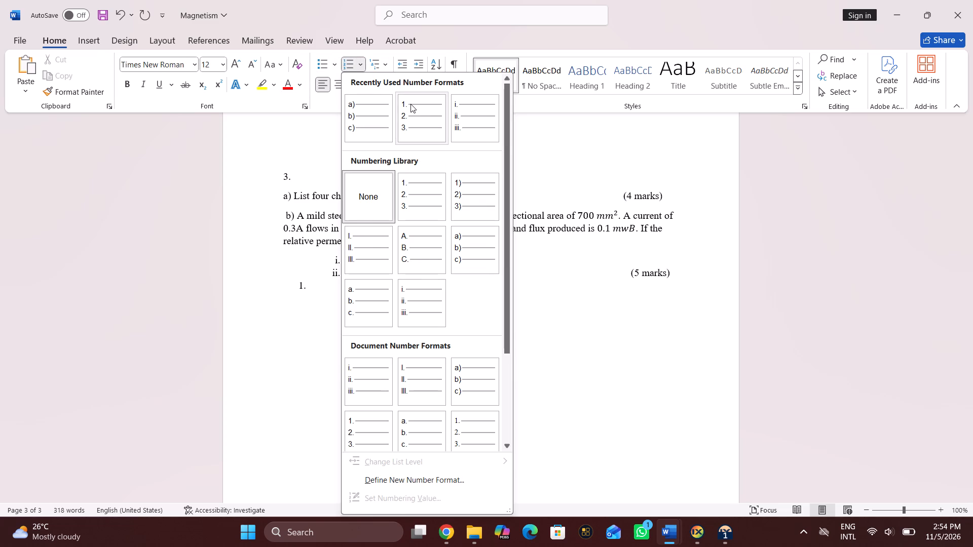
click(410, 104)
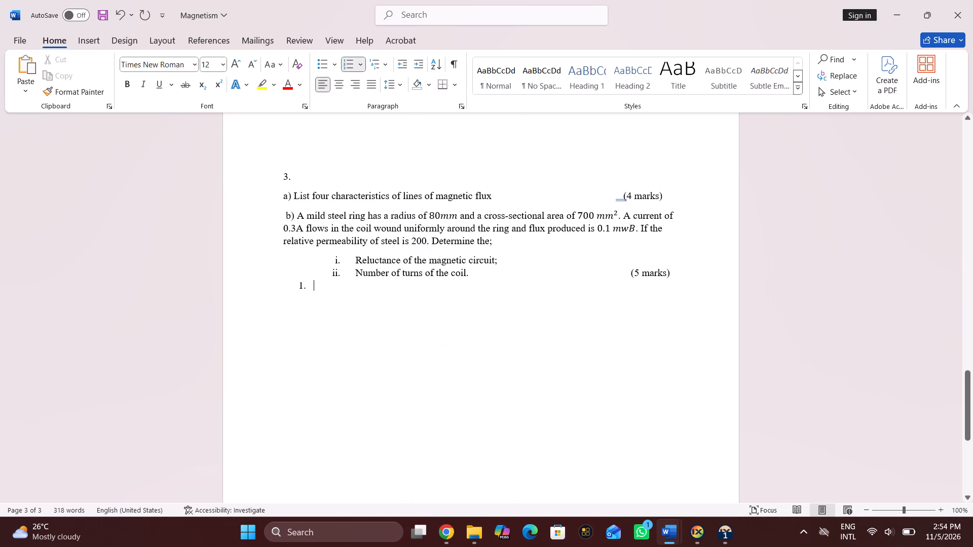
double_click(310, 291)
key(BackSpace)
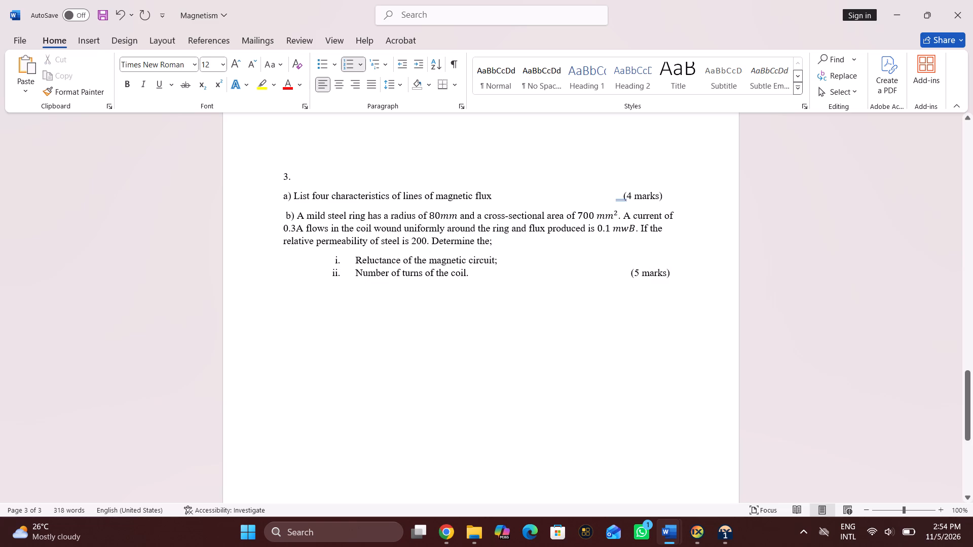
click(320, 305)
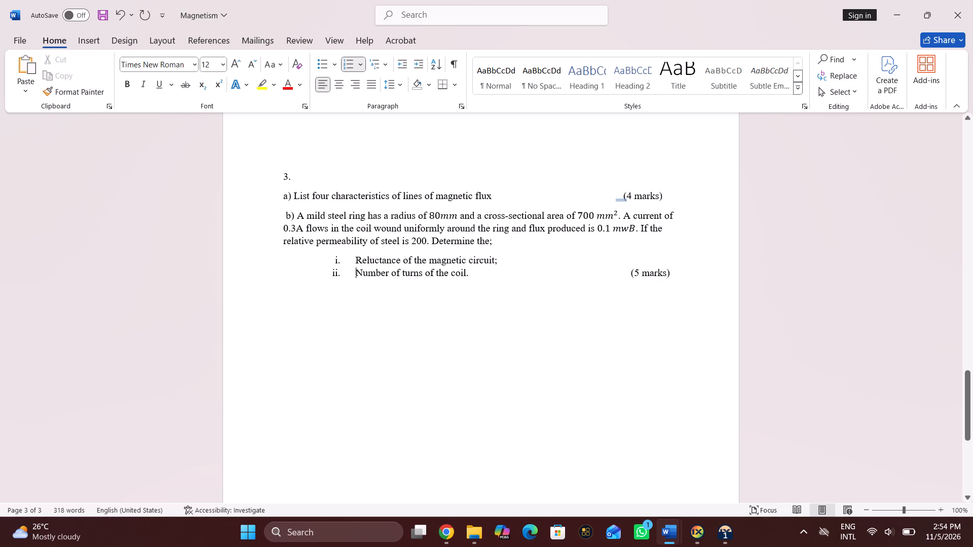
Below "Number of turns of the coil.", add an unnumbered line at the left margin with question number 4., followed by a blank line.
click(681, 282)
key(Return)
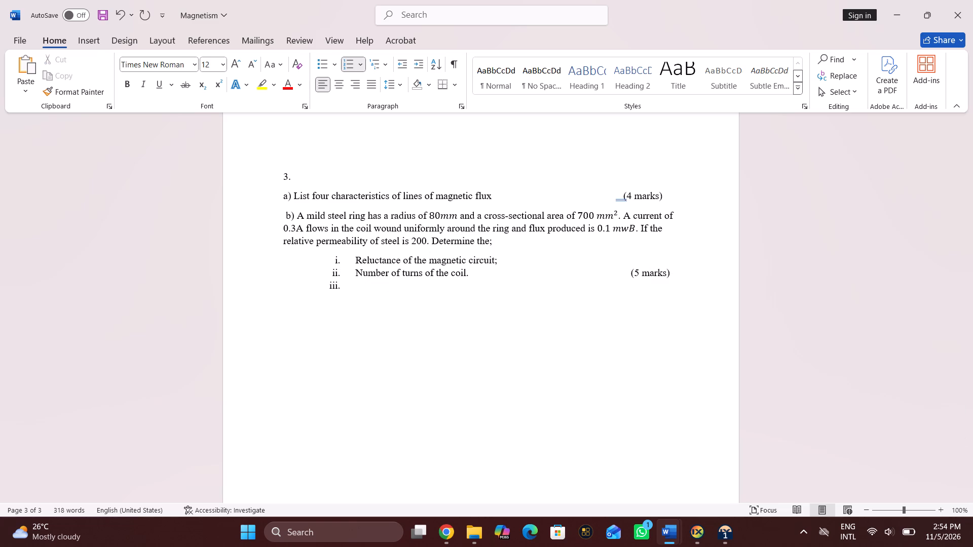
key(BackSpace)
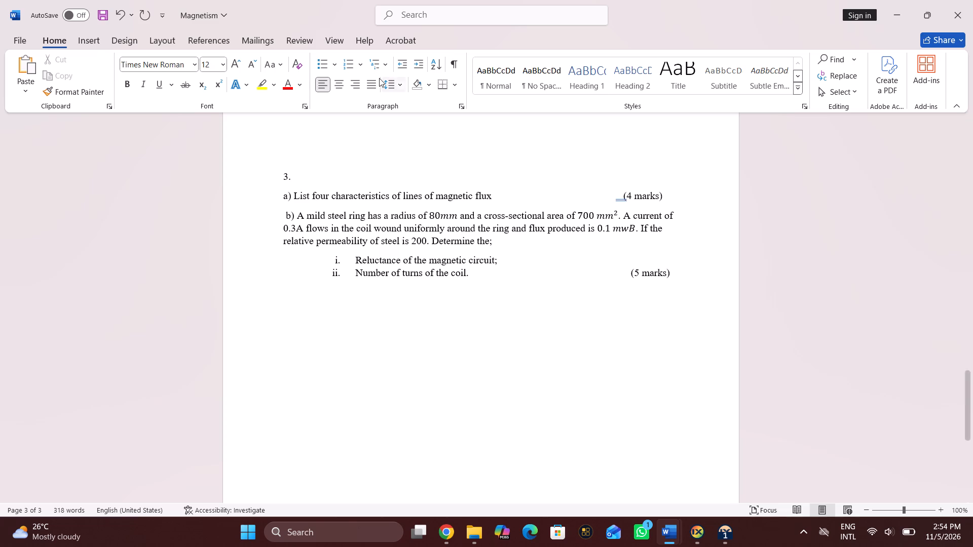
click(361, 63)
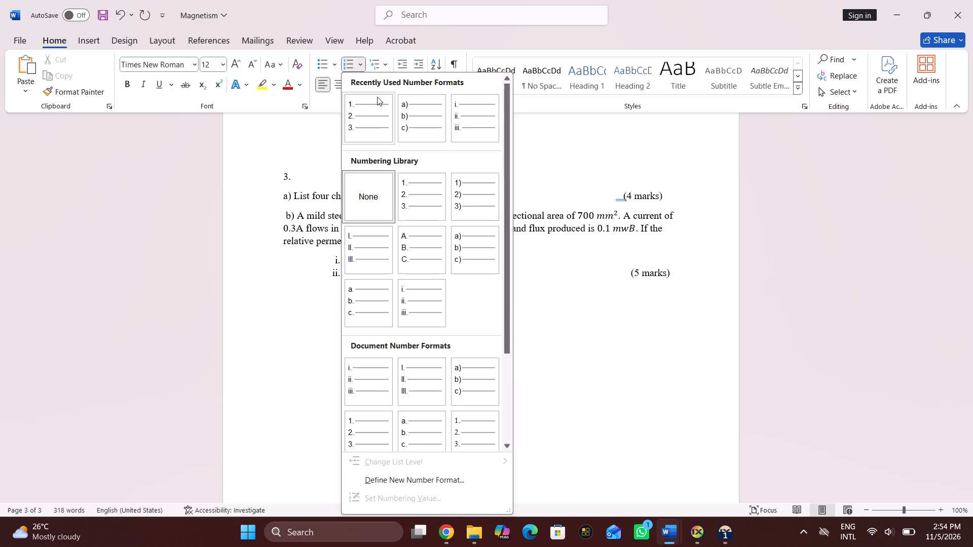
click(372, 107)
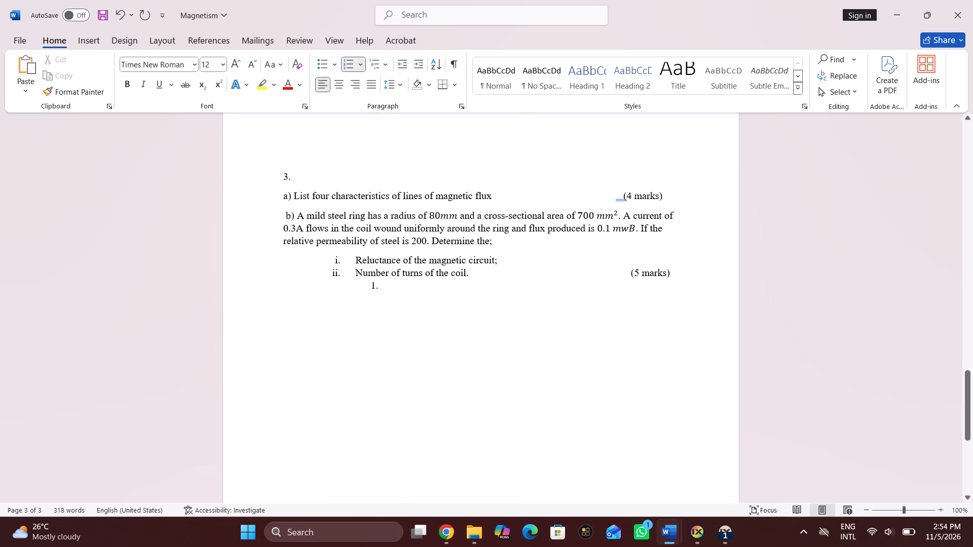
key(BackSpace)
key(BackSpace)
scroll(431, 311, up, 1)
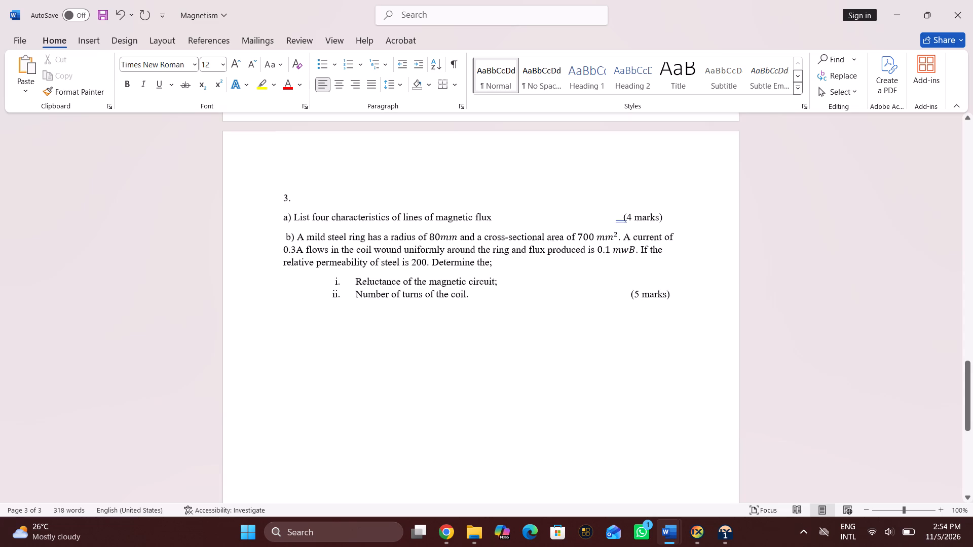
scroll(431, 311, up, 1)
key(4)
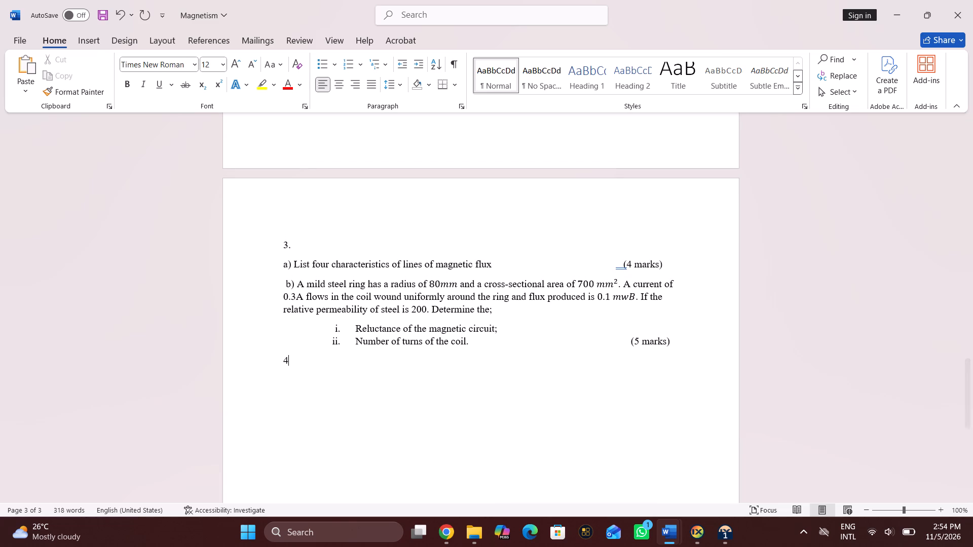
key(period)
key(Return)
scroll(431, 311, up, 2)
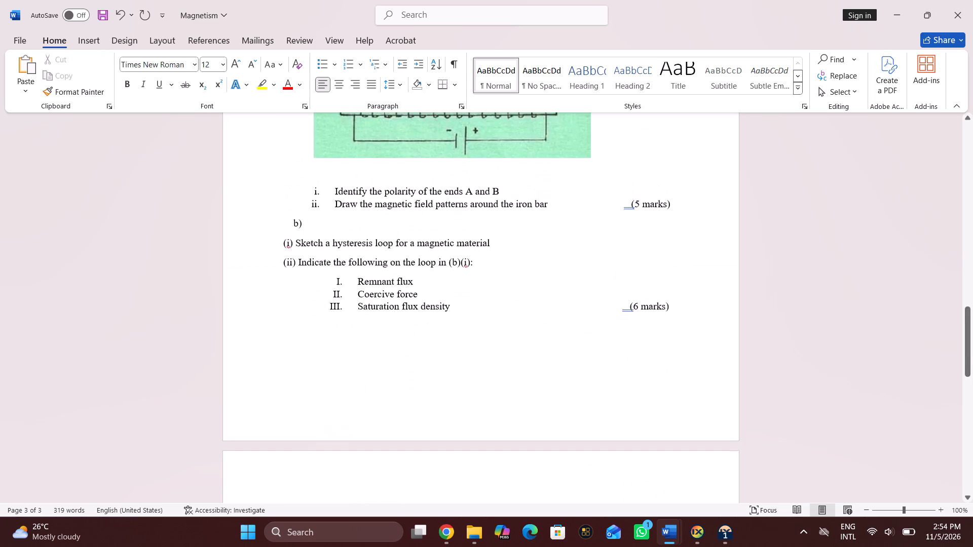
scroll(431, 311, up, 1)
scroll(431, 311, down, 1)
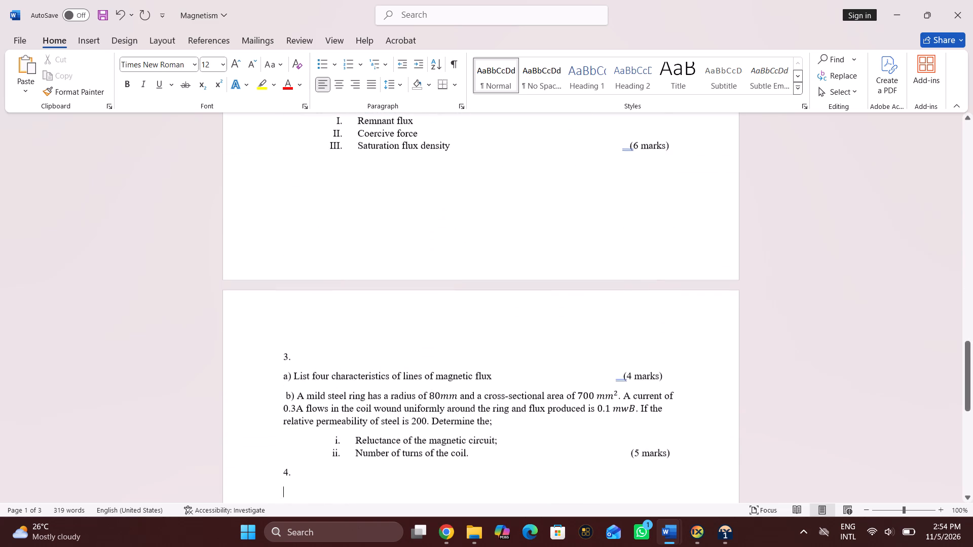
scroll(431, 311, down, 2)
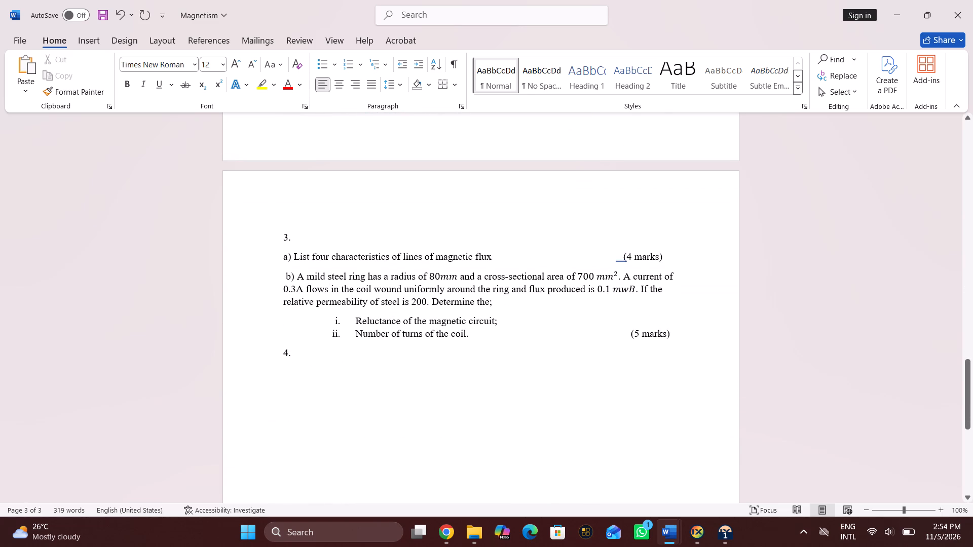
Switch to Chrome and check the progress of the latest Oreate AI reply in the Visual Recognition Task Revision chat.
click(451, 534)
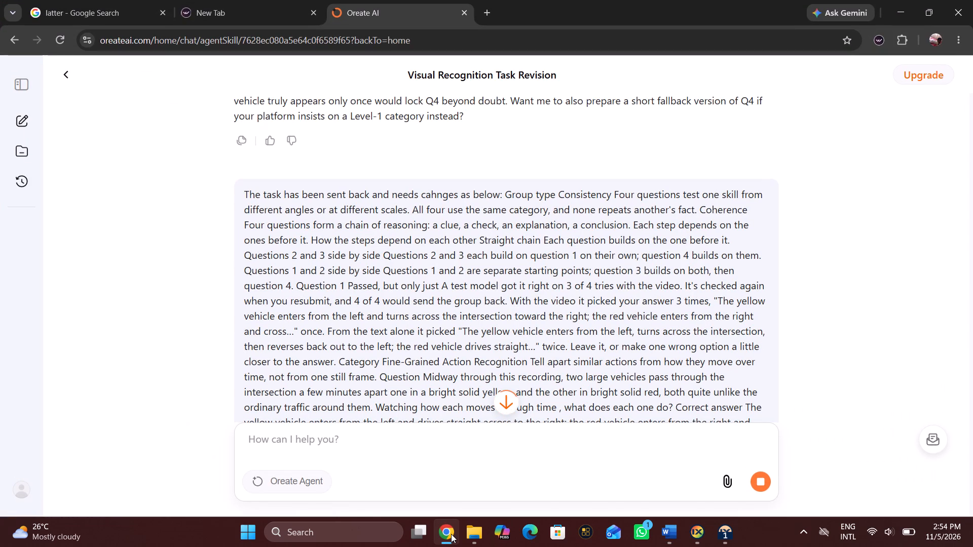
scroll(553, 249, down, 5)
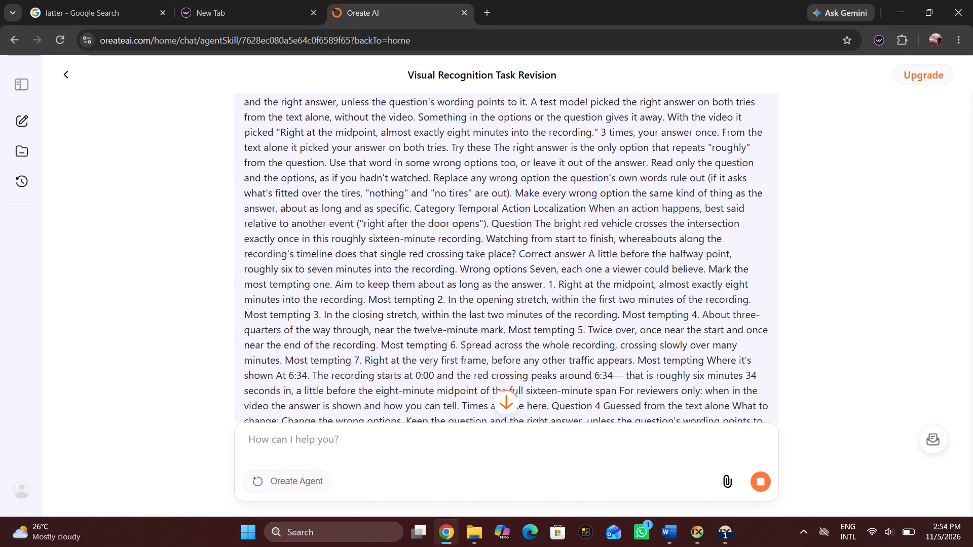
scroll(553, 249, down, 2)
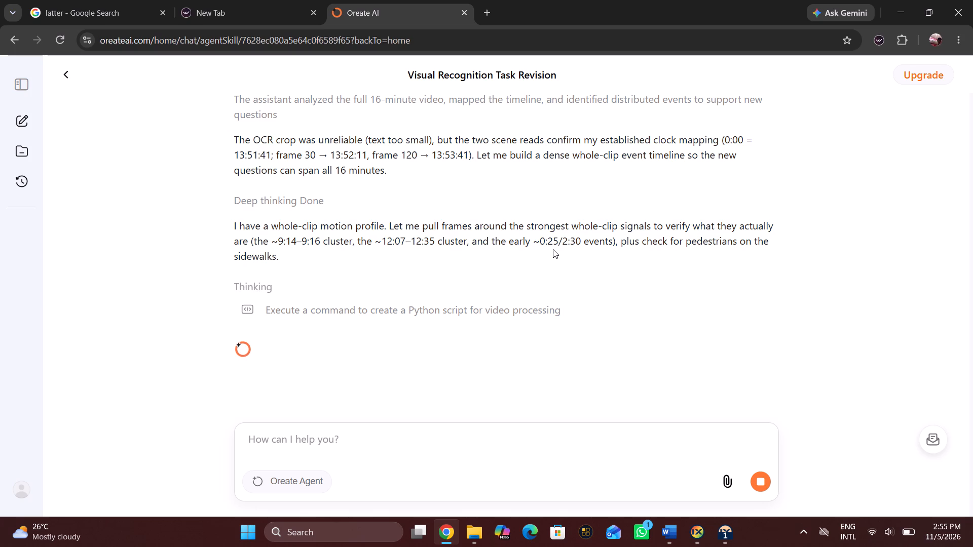
scroll(553, 249, down, 2)
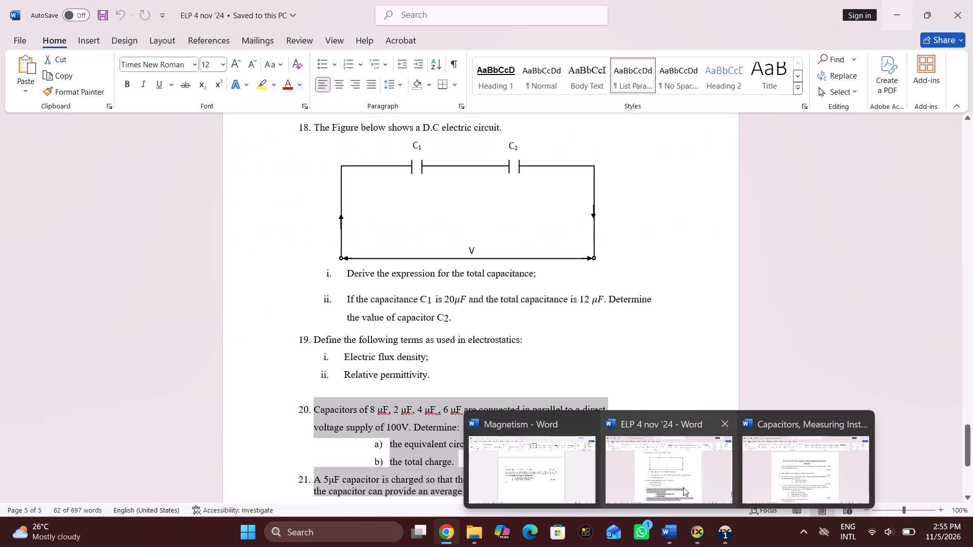
Close the "ELP 4 nov '24" document in Word and return to the Magnetism document.
click(683, 487)
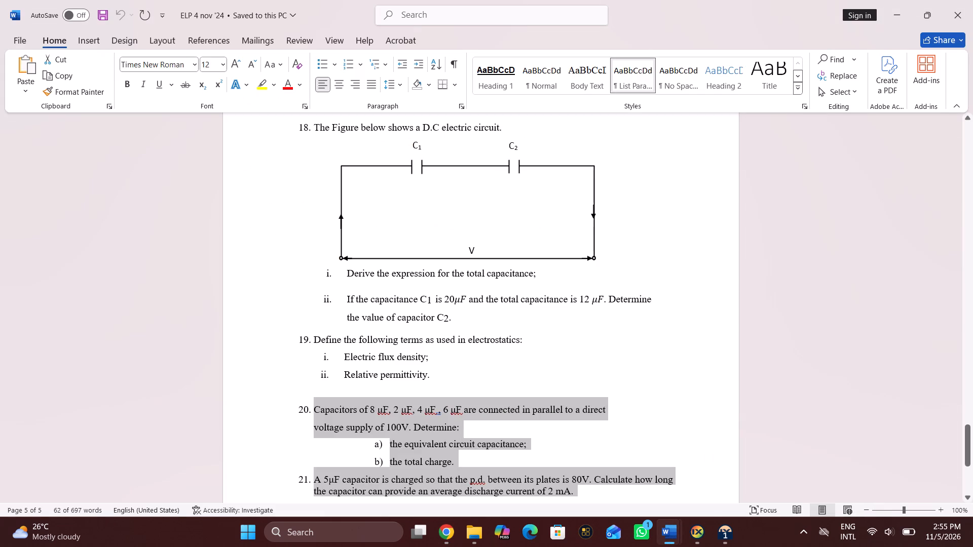
click(951, 17)
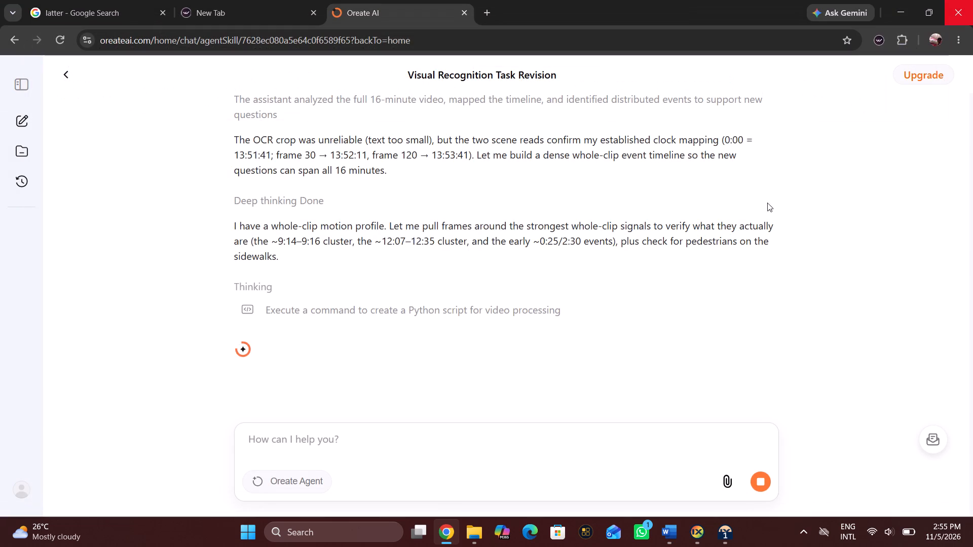
click(669, 534)
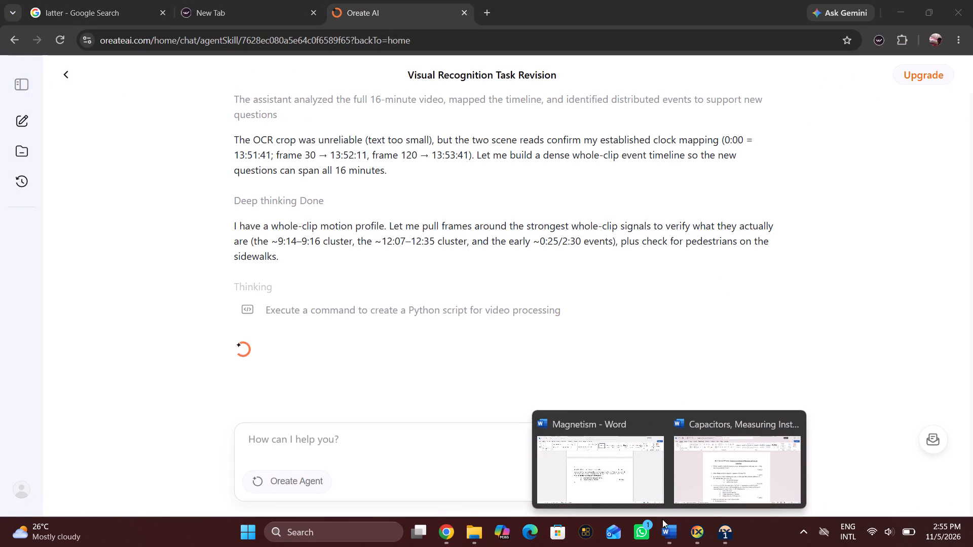
click(647, 488)
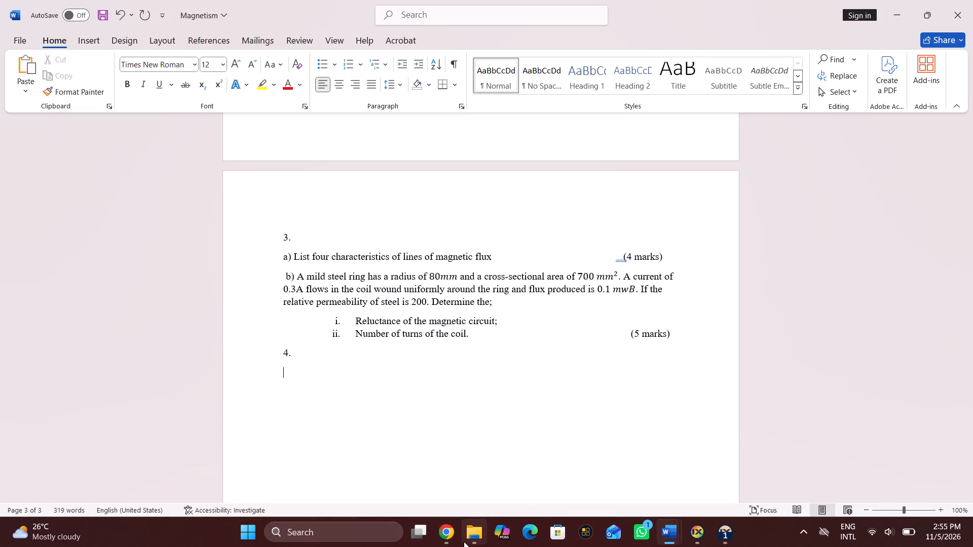
Open the "Electrical principles, installation L5" PDF from the E. Pri subfolder of CDACC past papers in the 2026 folder.
click(470, 536)
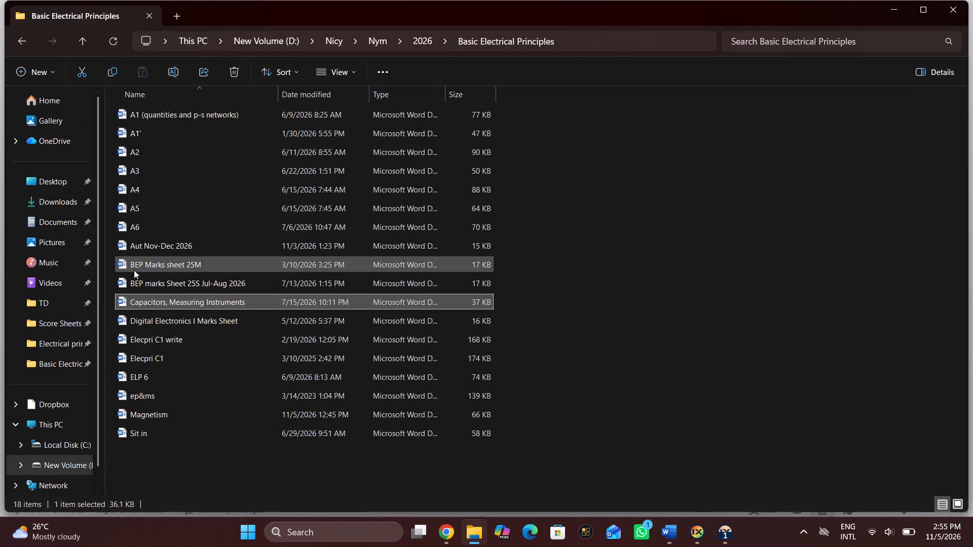
double_click(149, 412)
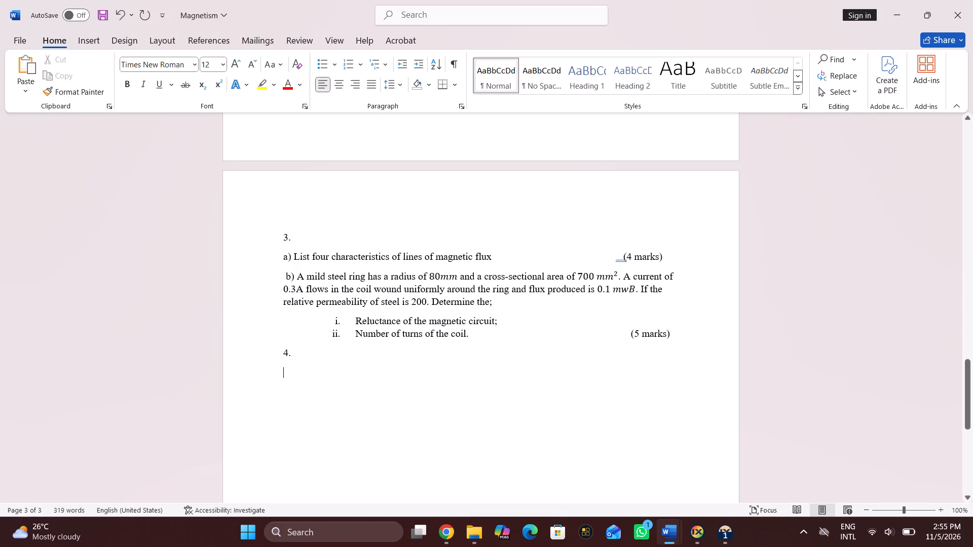
click(476, 537)
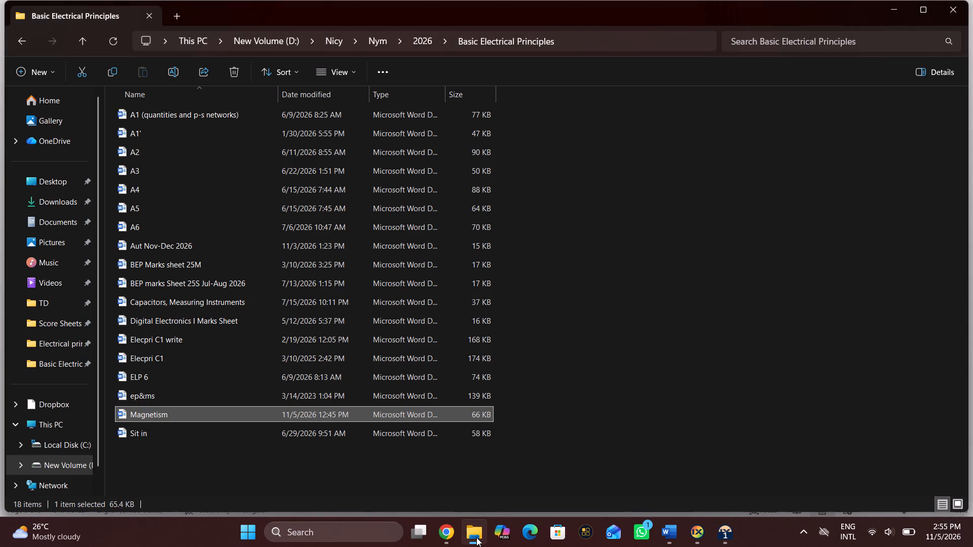
click(20, 48)
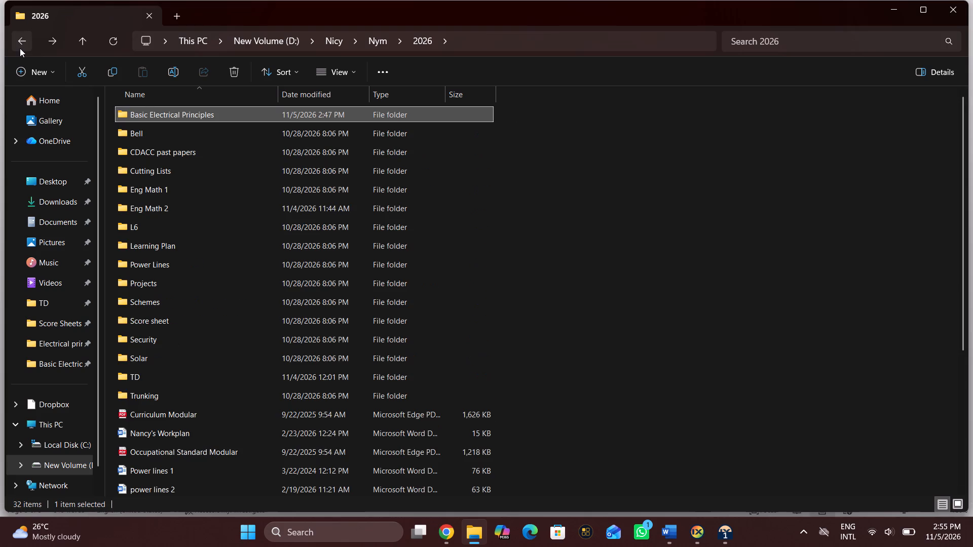
double_click(153, 152)
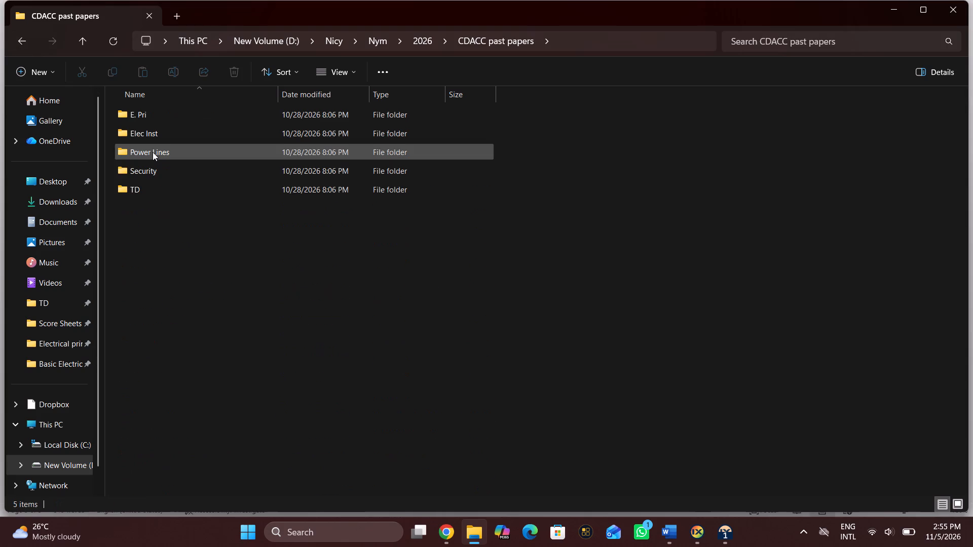
double_click(142, 112)
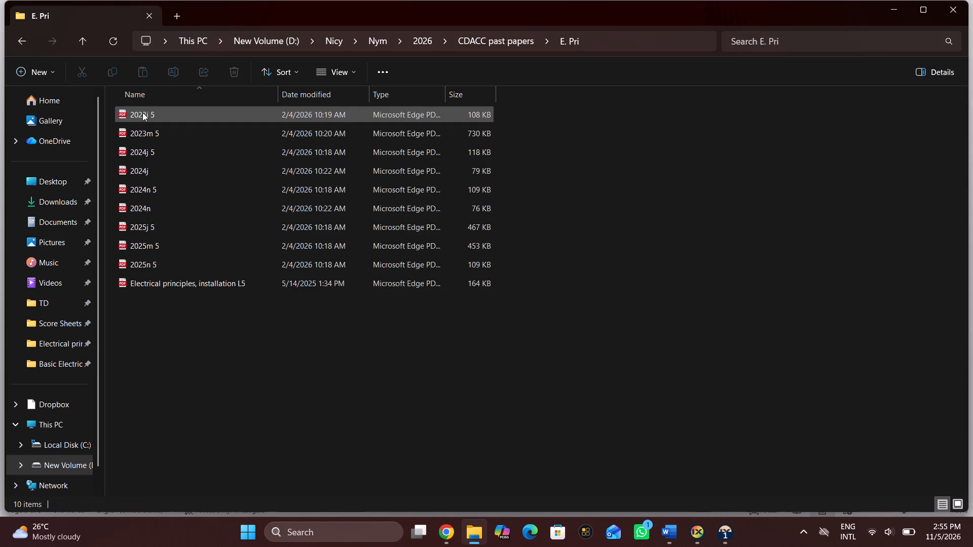
double_click(221, 286)
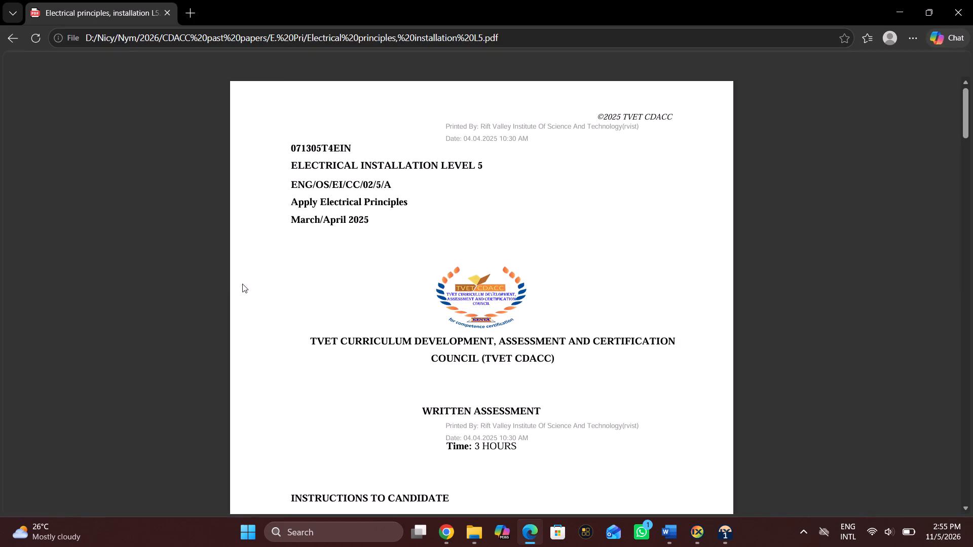
Look through the March/April 2025 Apply Electrical Principles paper, down to Section B, for a magnetism question to reuse.
scroll(471, 265, down, 3)
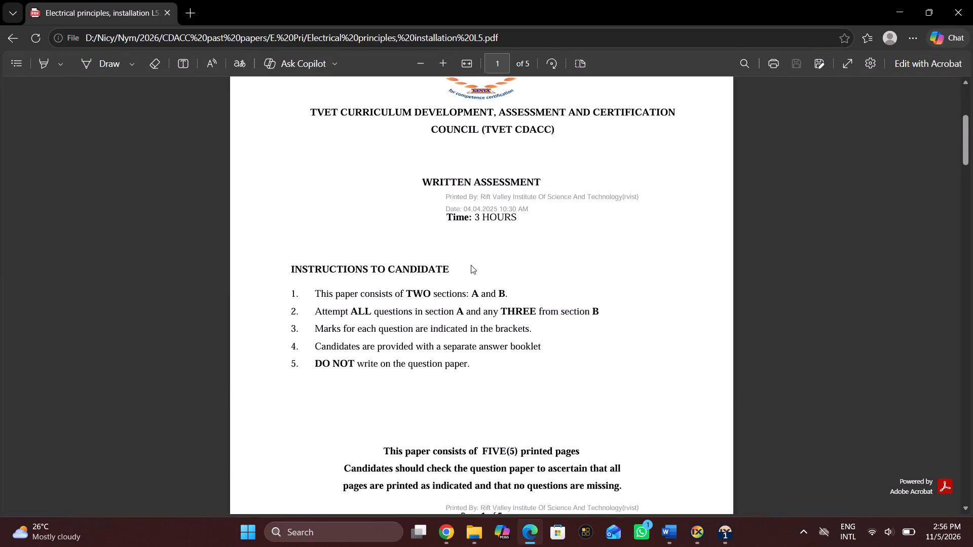
scroll(471, 265, down, 3)
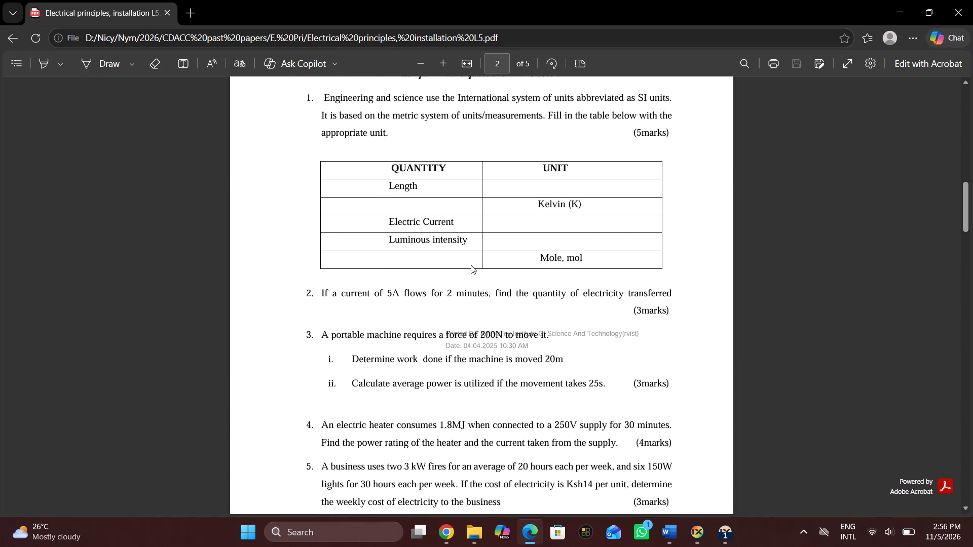
scroll(471, 265, down, 7)
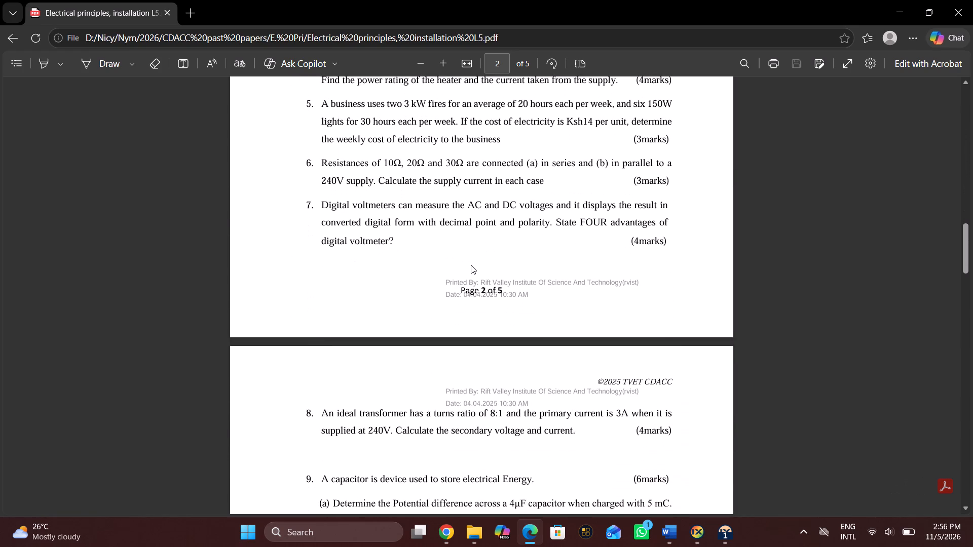
scroll(471, 265, down, 1)
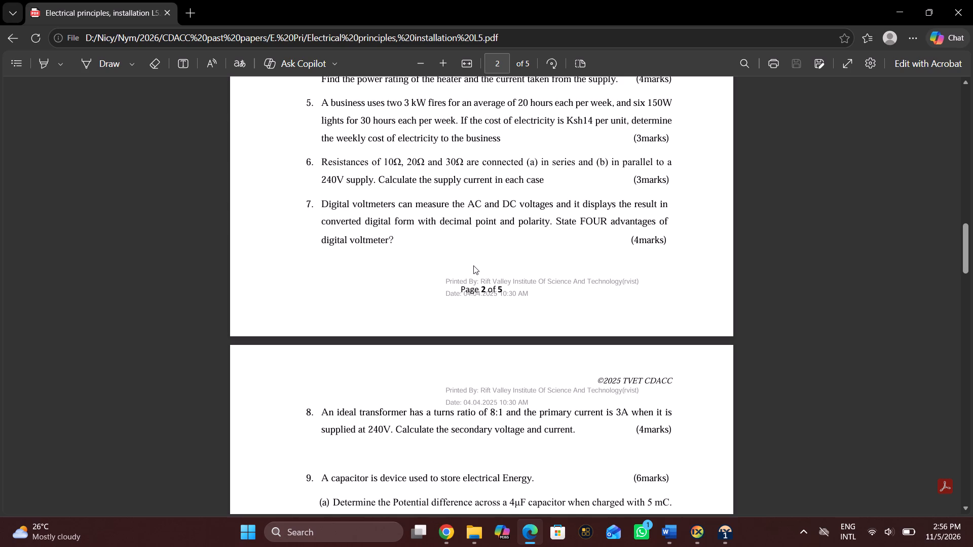
scroll(473, 265, down, 3)
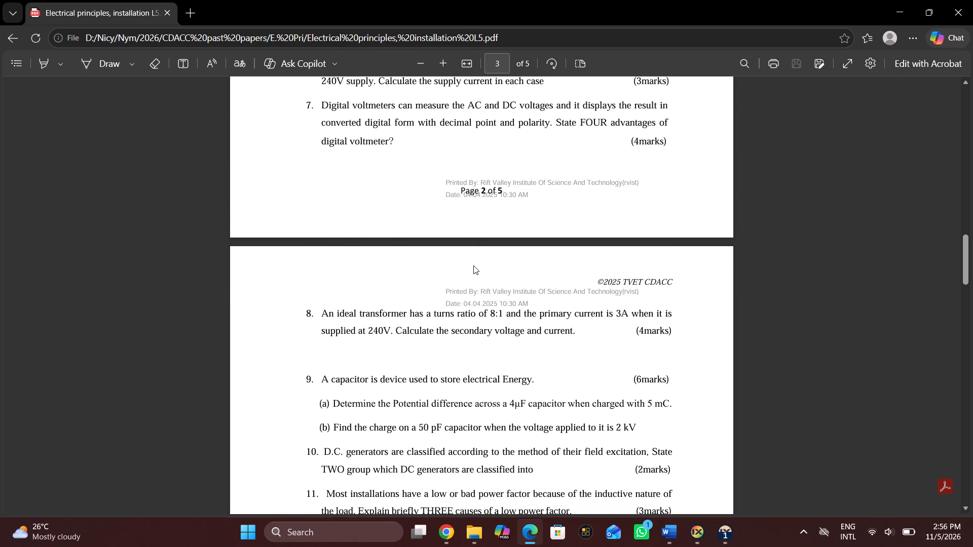
scroll(473, 265, down, 2)
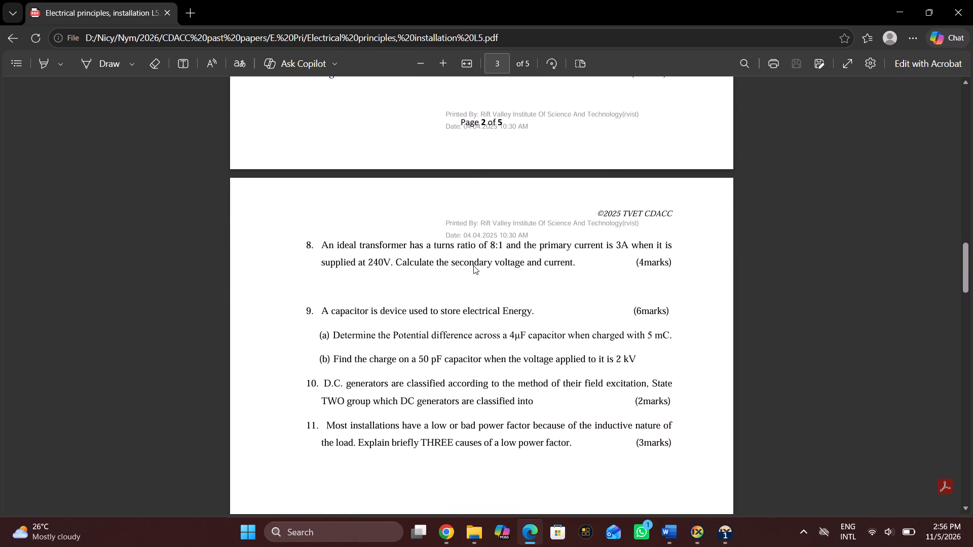
scroll(473, 265, down, 1)
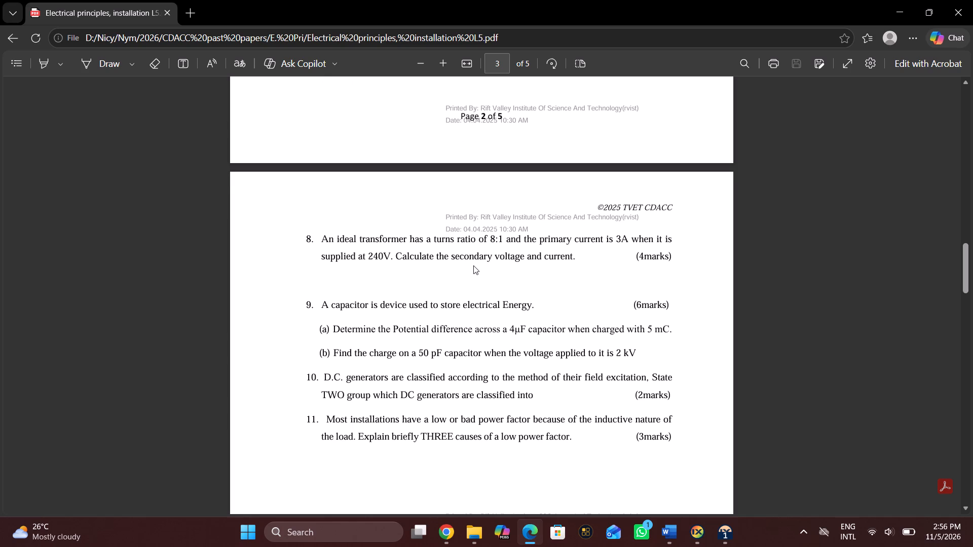
scroll(473, 265, down, 1)
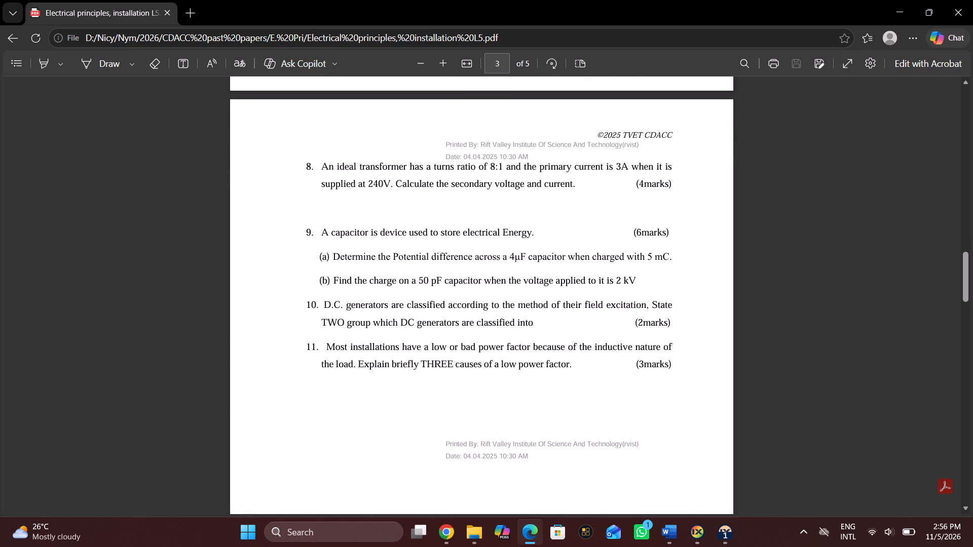
scroll(477, 254, down, 4)
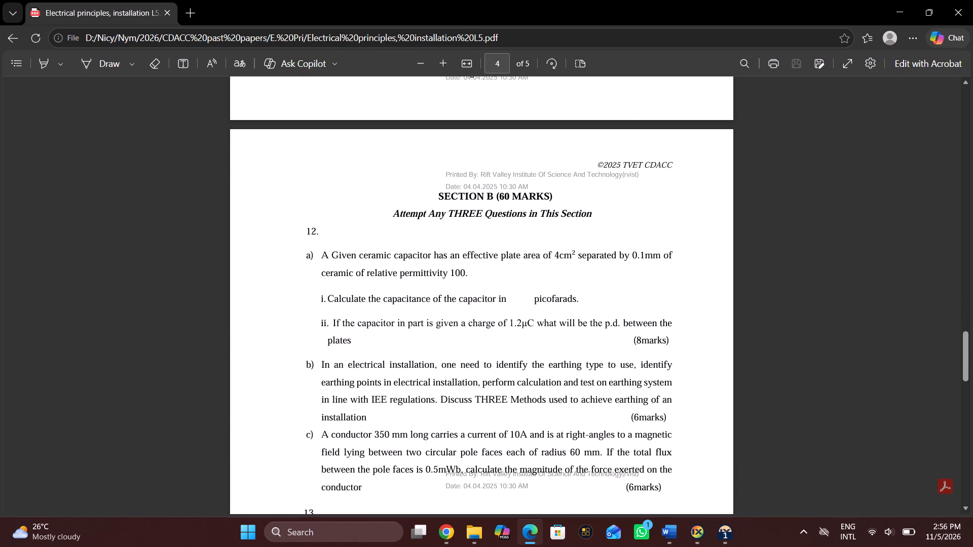
scroll(477, 254, down, 1)
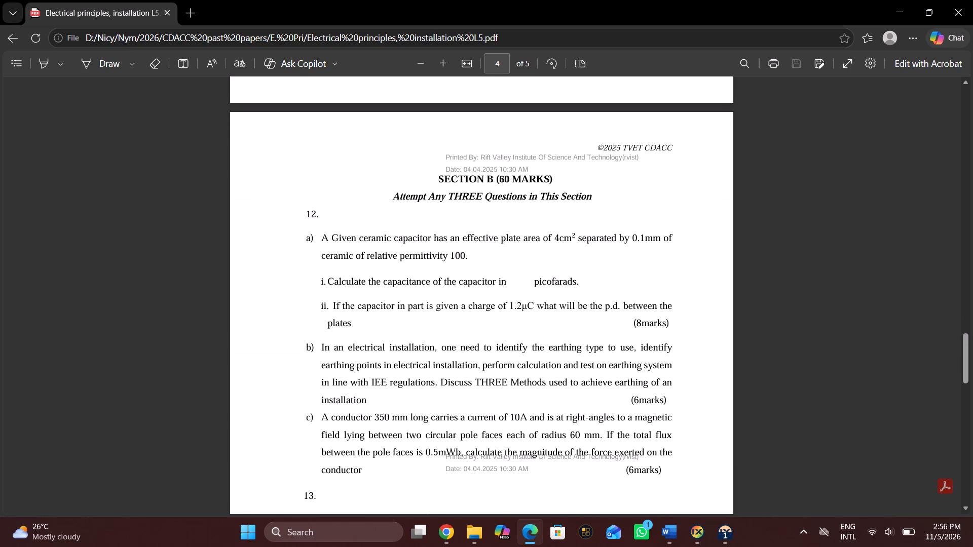
scroll(477, 254, down, 2)
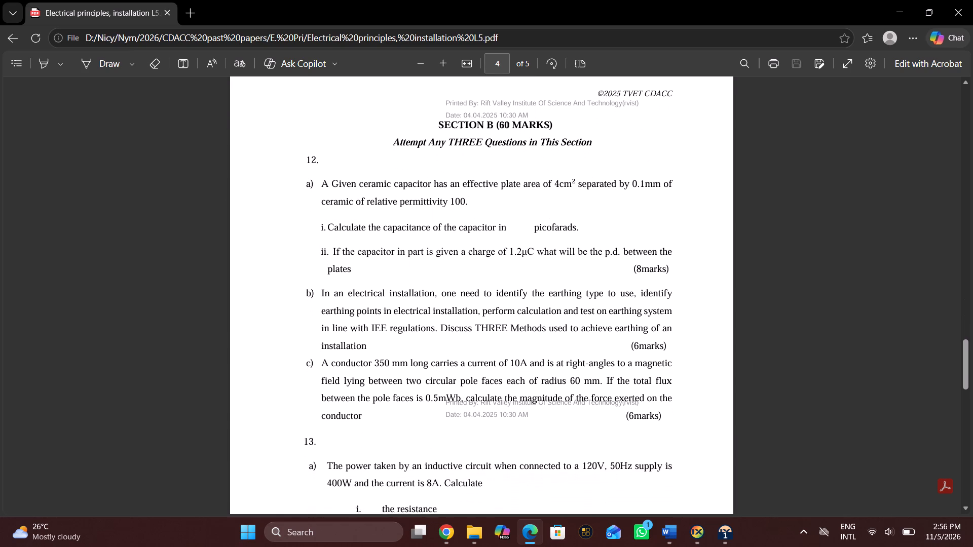
scroll(477, 254, down, 2)
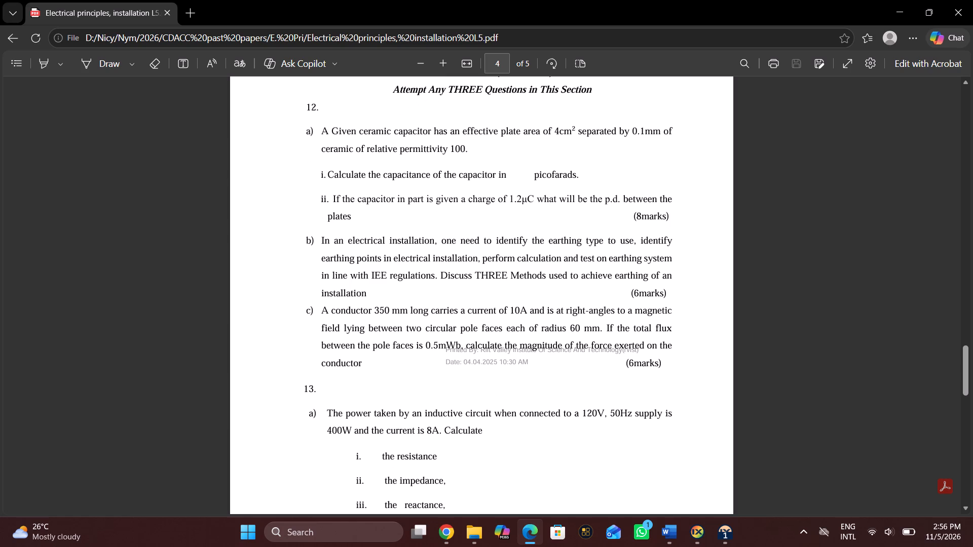
Copy question 12 c) about the 350 mm conductor, including its marks, into the Magnetism document in Word below "4.".
drag(320, 311, 344, 357)
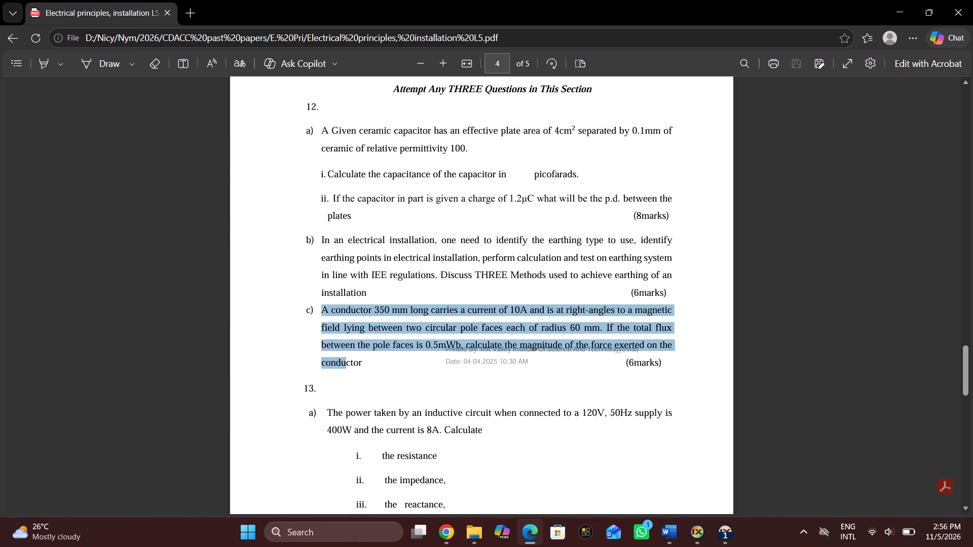
drag(344, 357, 538, 350)
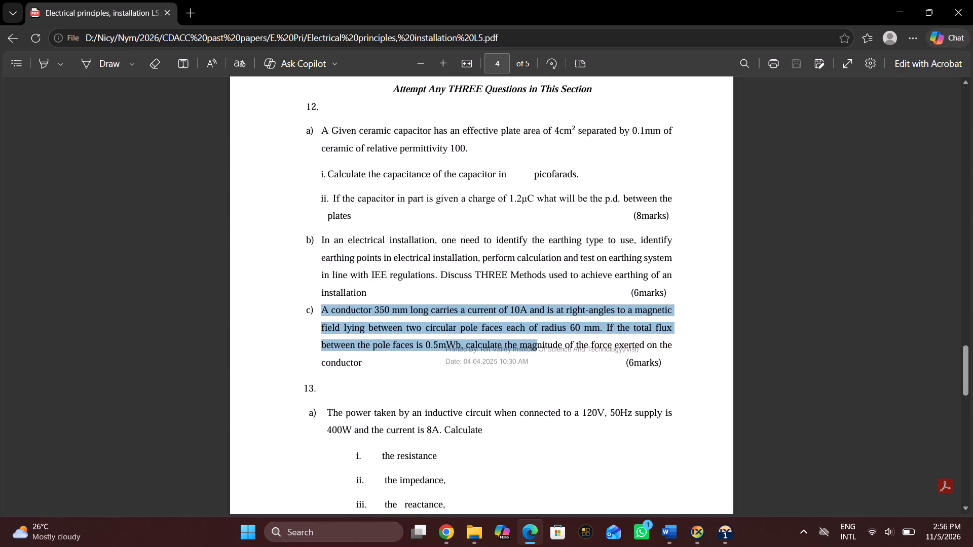
drag(538, 350, 600, 350)
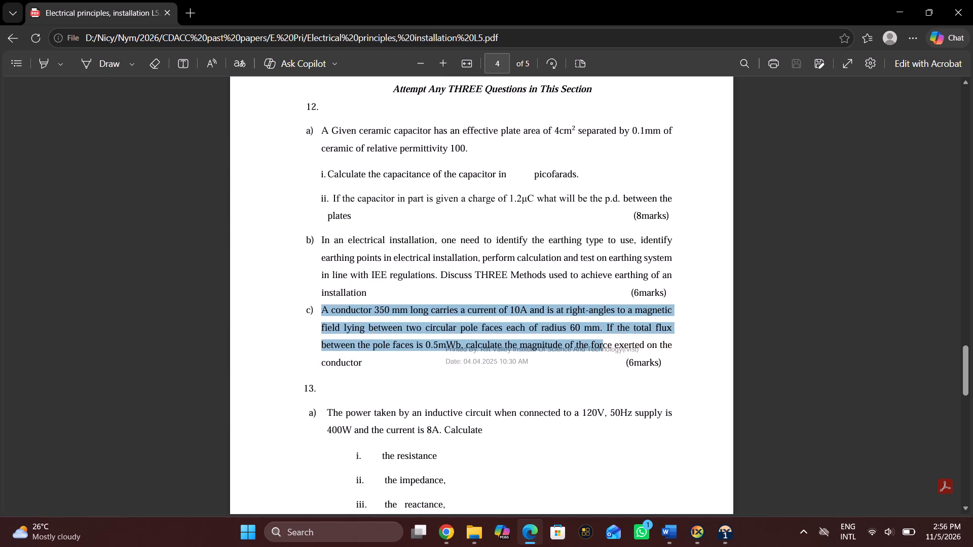
drag(600, 350, 673, 357)
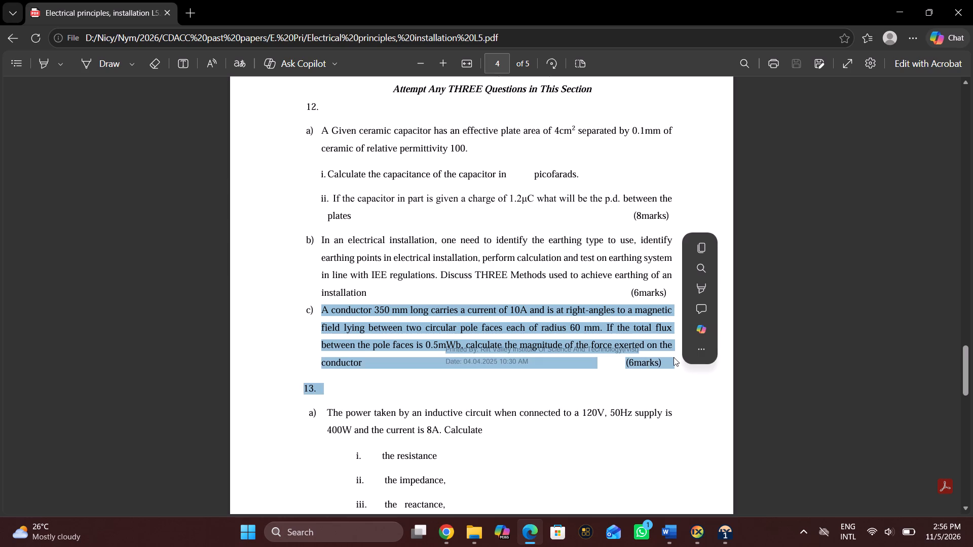
key(ctrl+c)
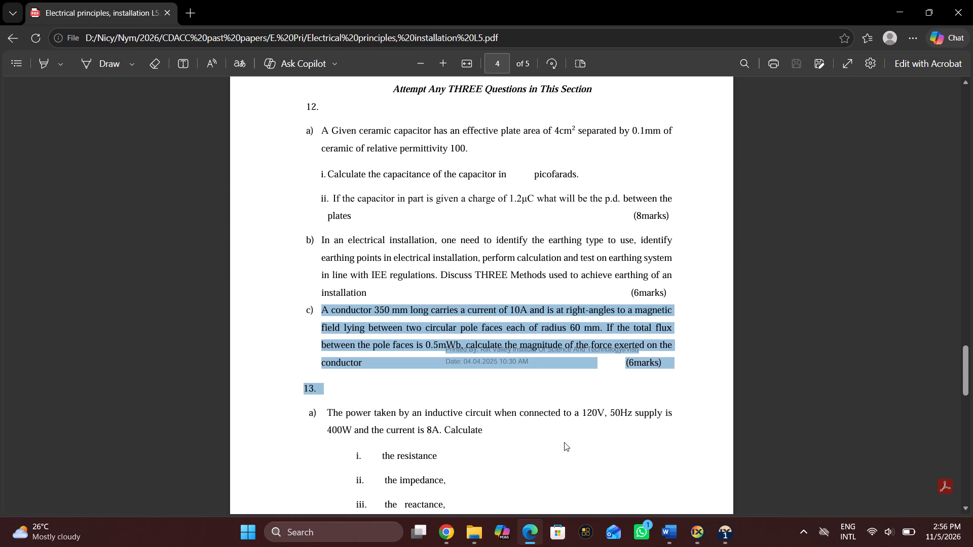
click(603, 492)
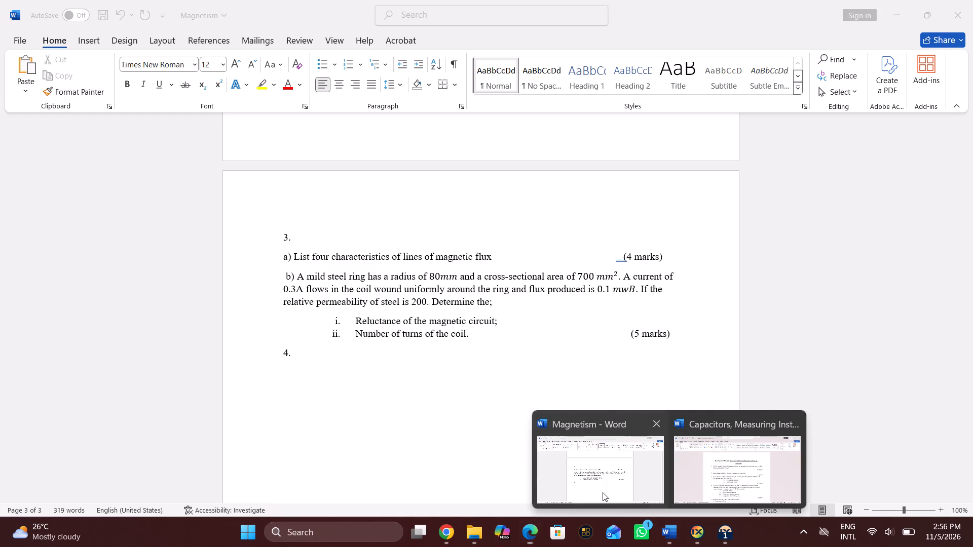
key(ctrl+v)
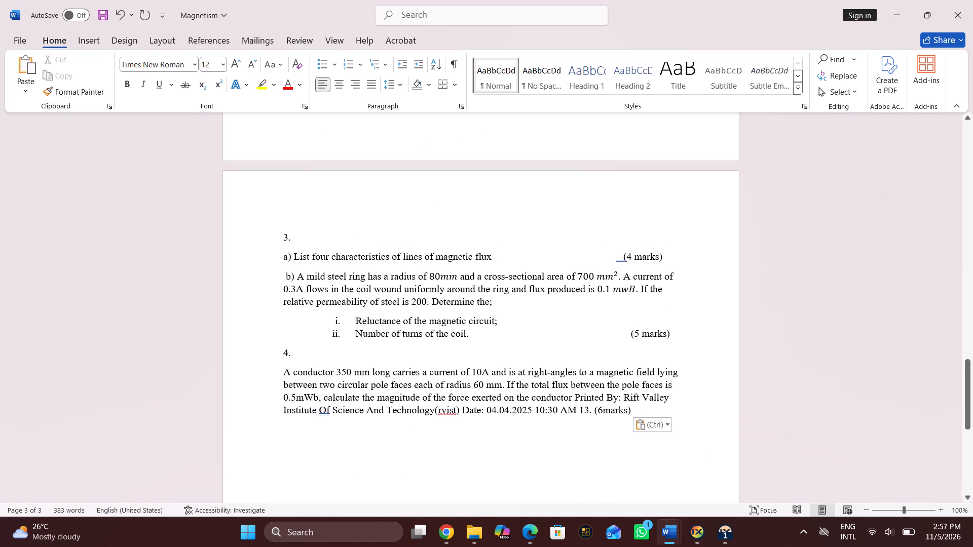
Delete the stray "Printed By" text, print date and "13." between "conductor" and "(6marks)" in the pasted question.
drag(574, 395, 580, 408)
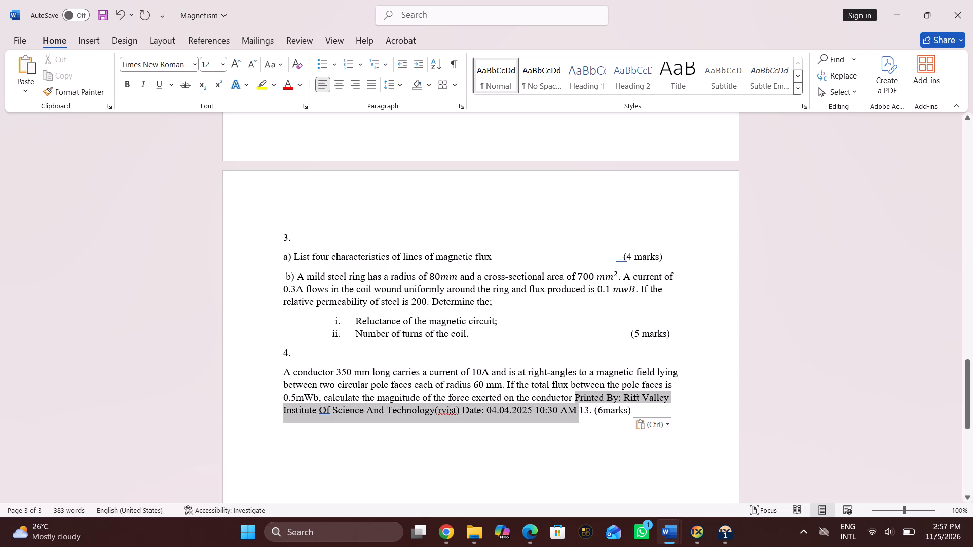
drag(580, 408, 593, 409)
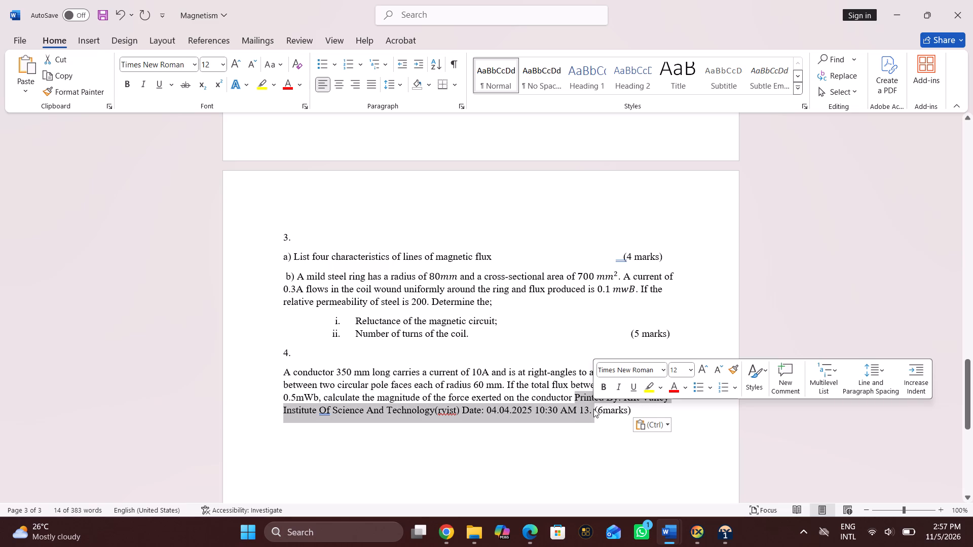
key(BackSpace)
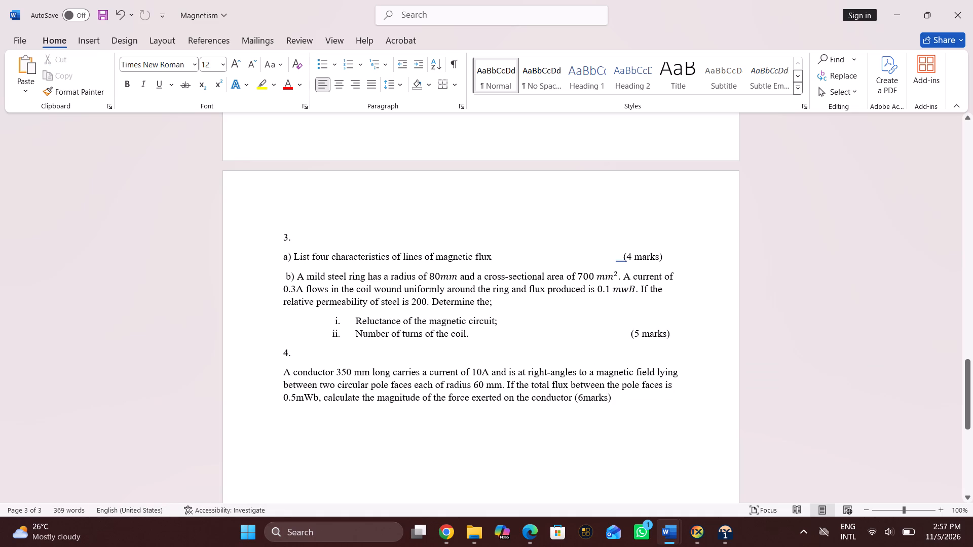
Review the Magnetism document from question 1 through the new question 4, checking the wording, layout and marks.
click(296, 354)
scroll(296, 354, up, 3)
scroll(296, 354, down, 1)
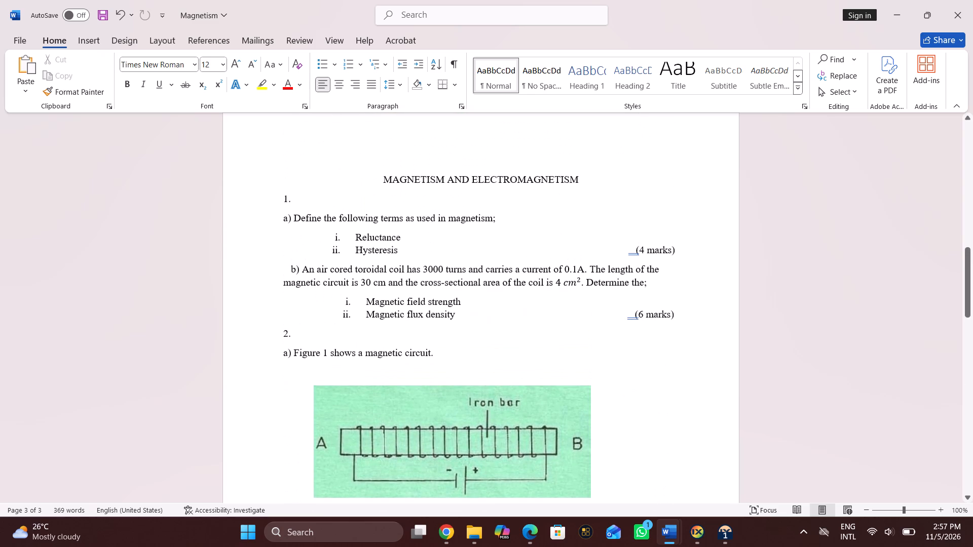
scroll(296, 354, down, 3)
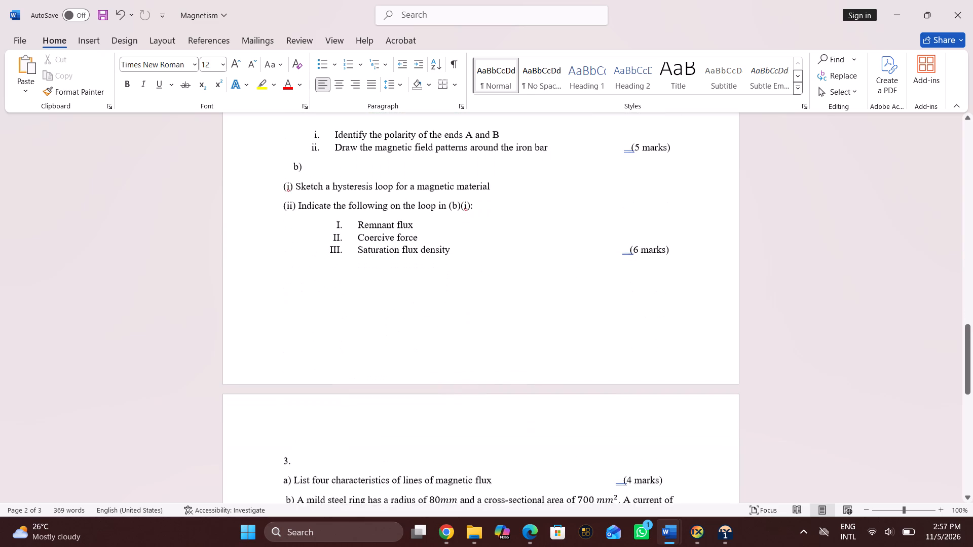
scroll(296, 354, down, 2)
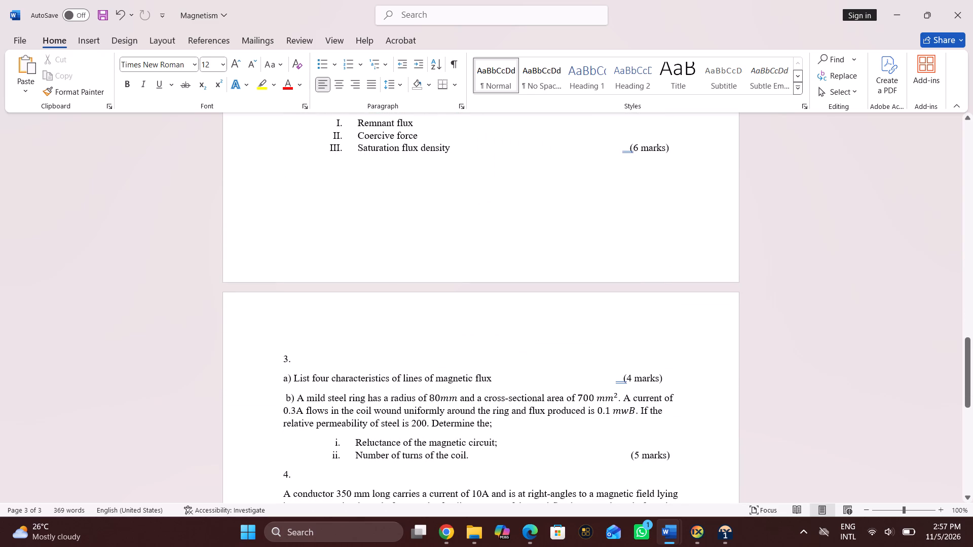
scroll(332, 388, down, 1)
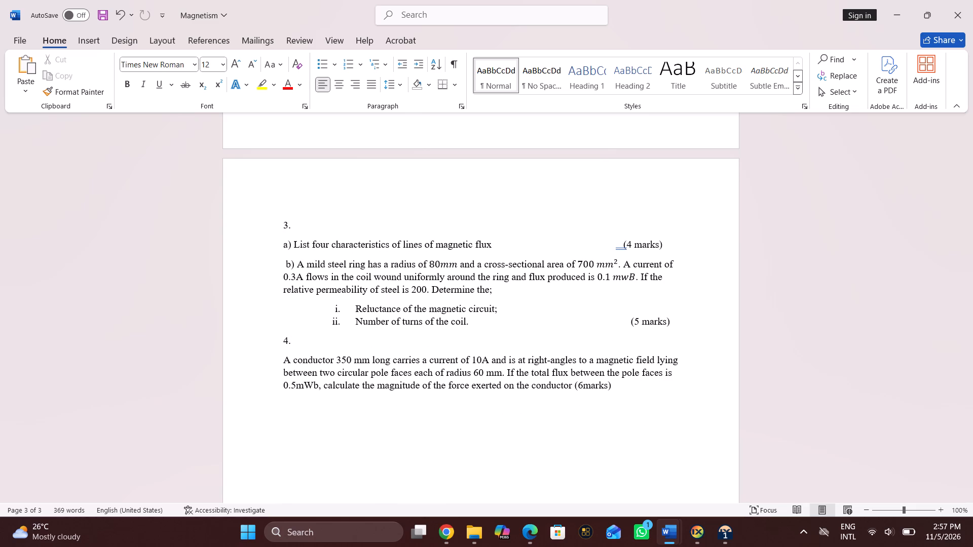
scroll(332, 388, down, 1)
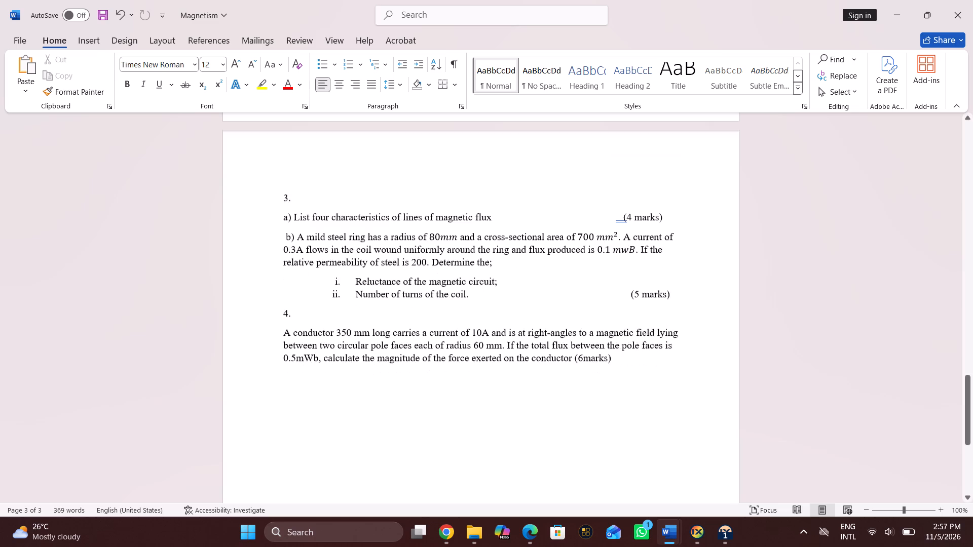
Put question 4's "(6marks)" on its own right-aligned line below the conductor question.
scroll(332, 388, down, 1)
click(295, 305)
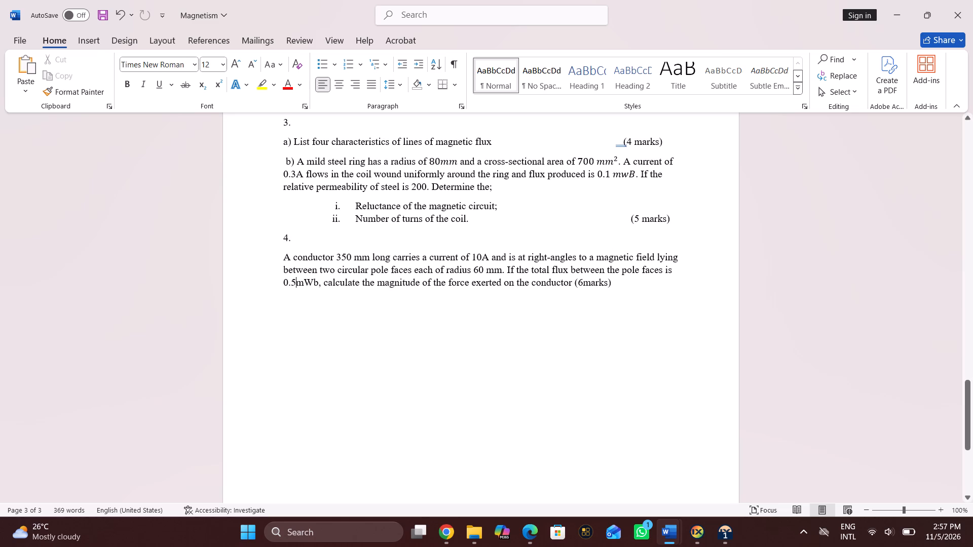
click(574, 284)
key(Return)
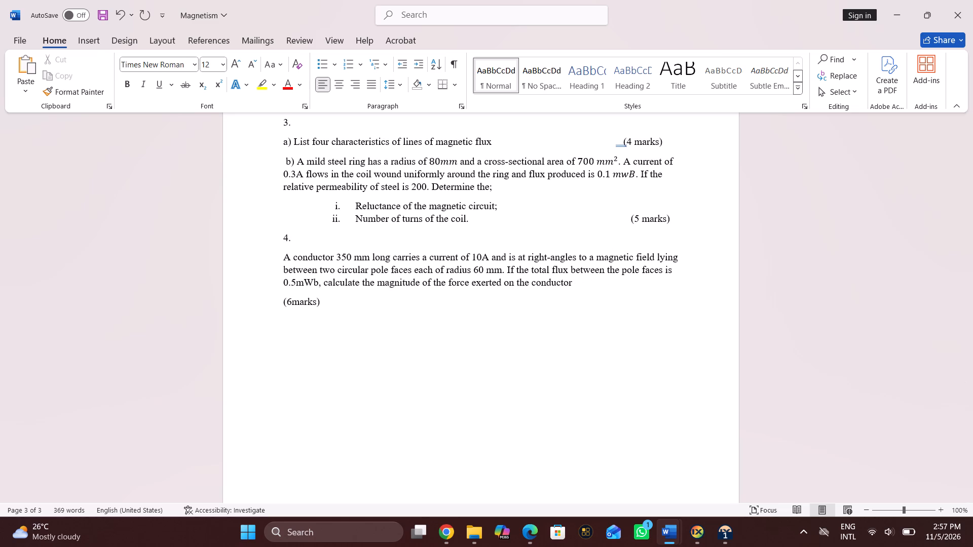
click(355, 88)
Add a left-aligned "5." below question 4's marks, followed by a new line for the question text.
double_click(695, 323)
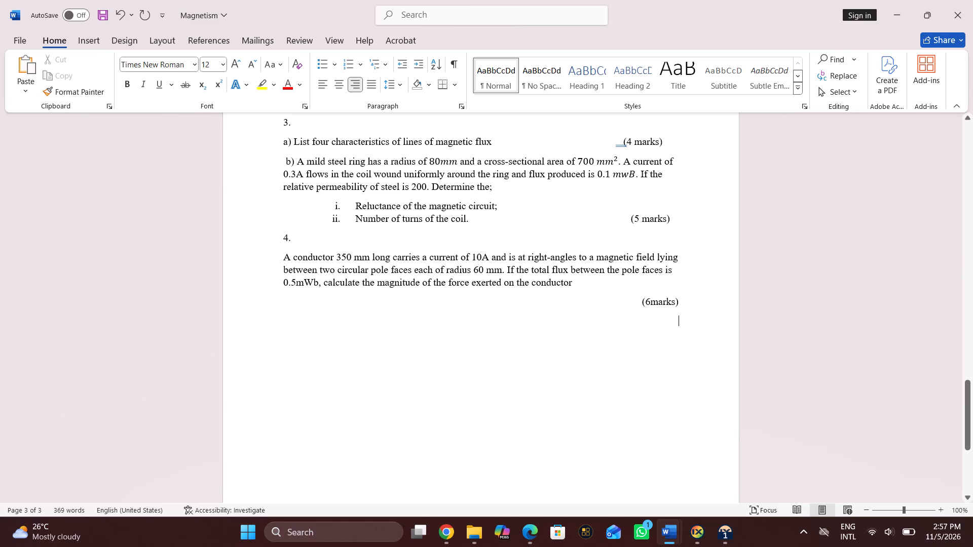
click(322, 80)
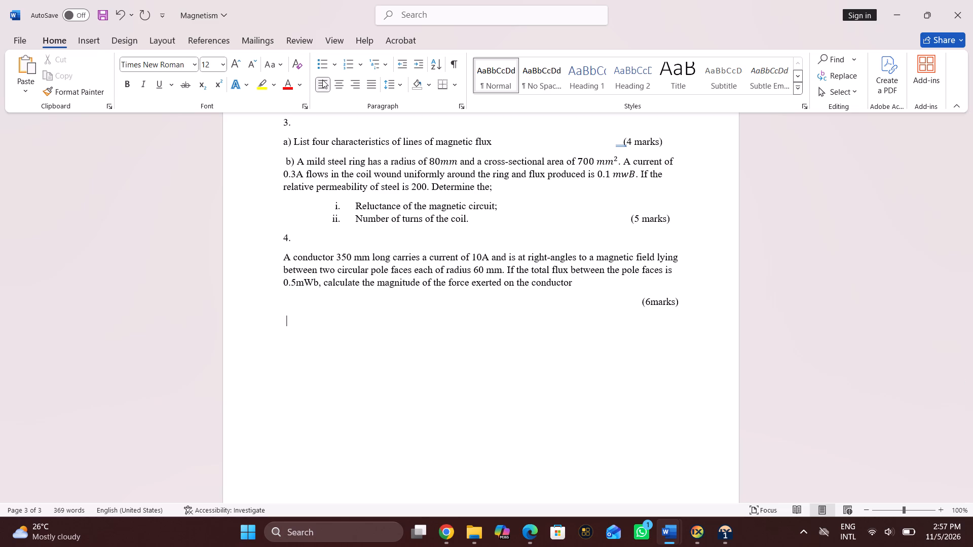
text(5.)
key(space)
key(Return)
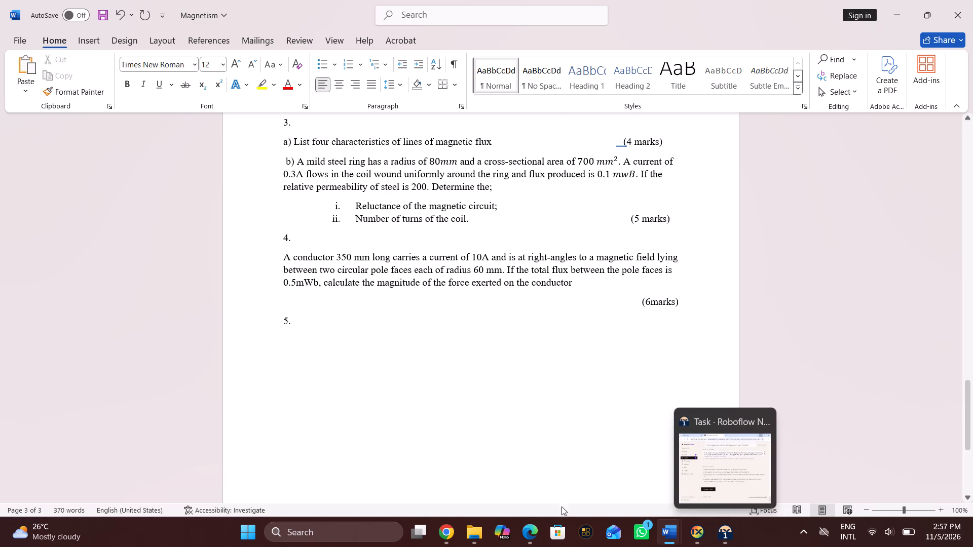
Look through questions 13 to 15 of the Electrical Principles past paper in Edge for a magnetism question to reuse.
click(668, 529)
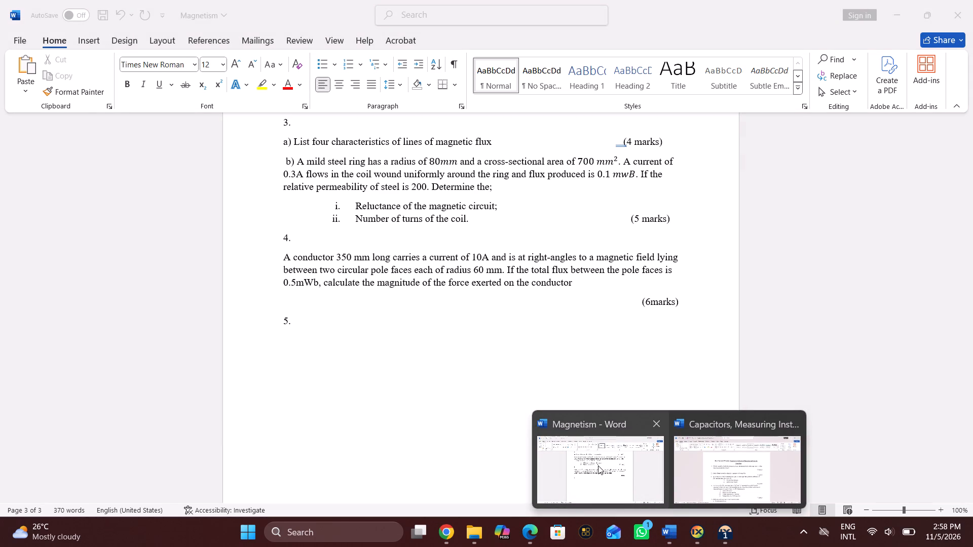
click(536, 535)
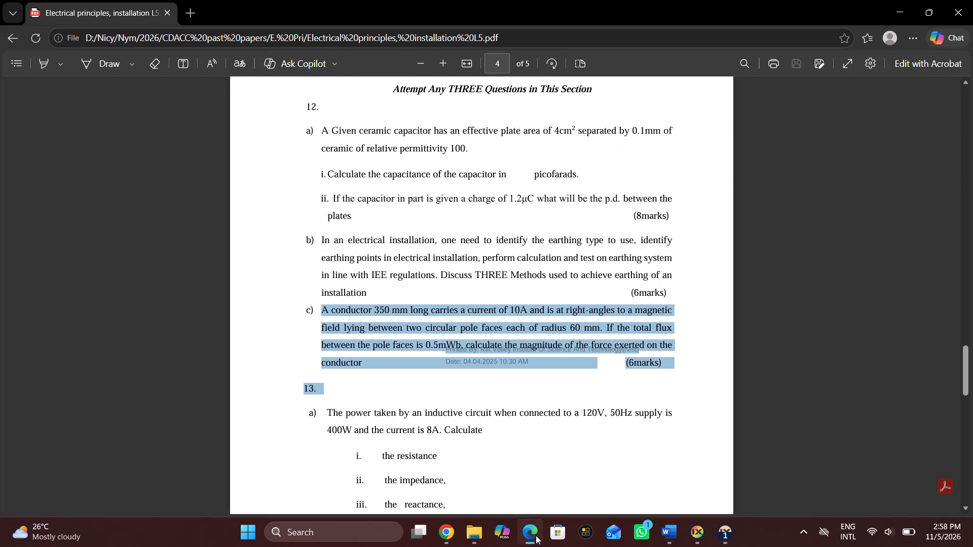
click(566, 459)
scroll(566, 459, down, 2)
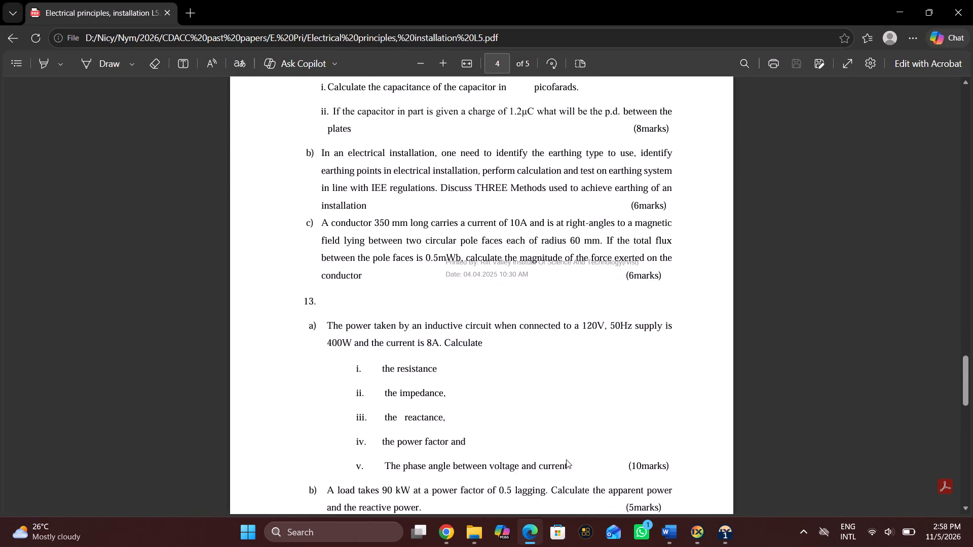
scroll(566, 459, down, 3)
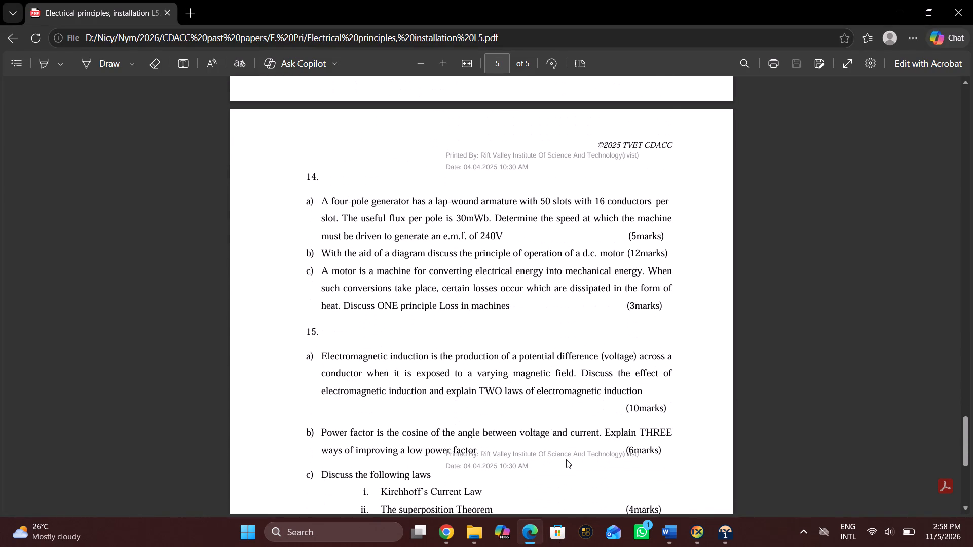
scroll(566, 459, down, 2)
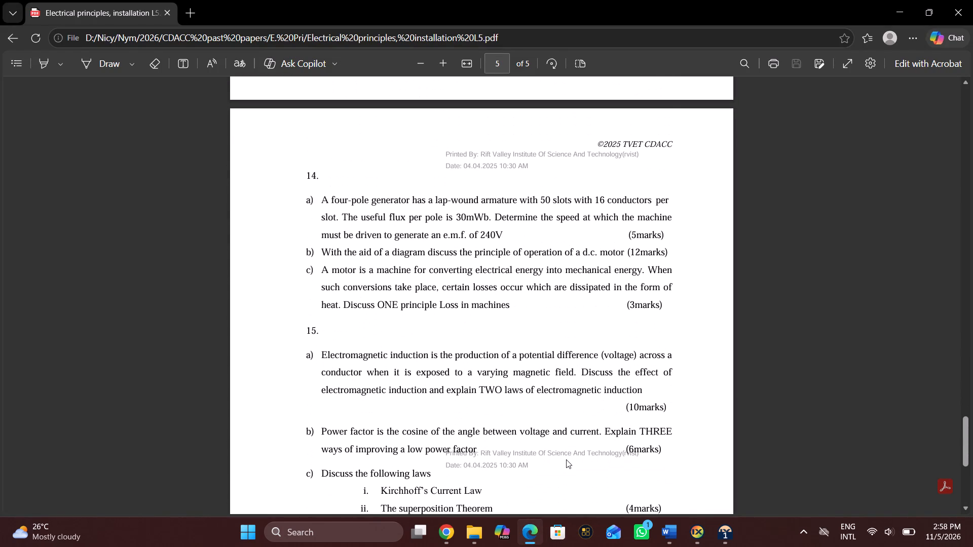
scroll(566, 459, down, 2)
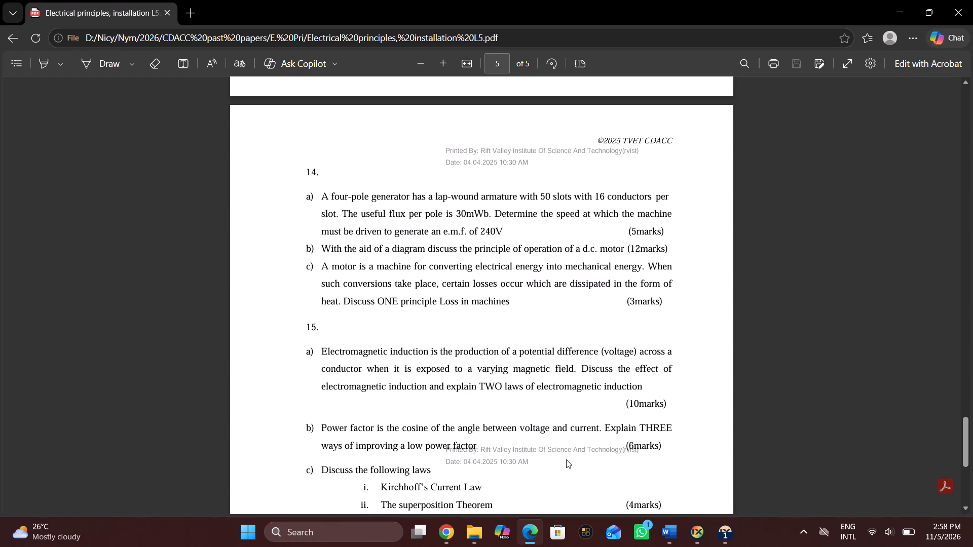
scroll(566, 459, down, 2)
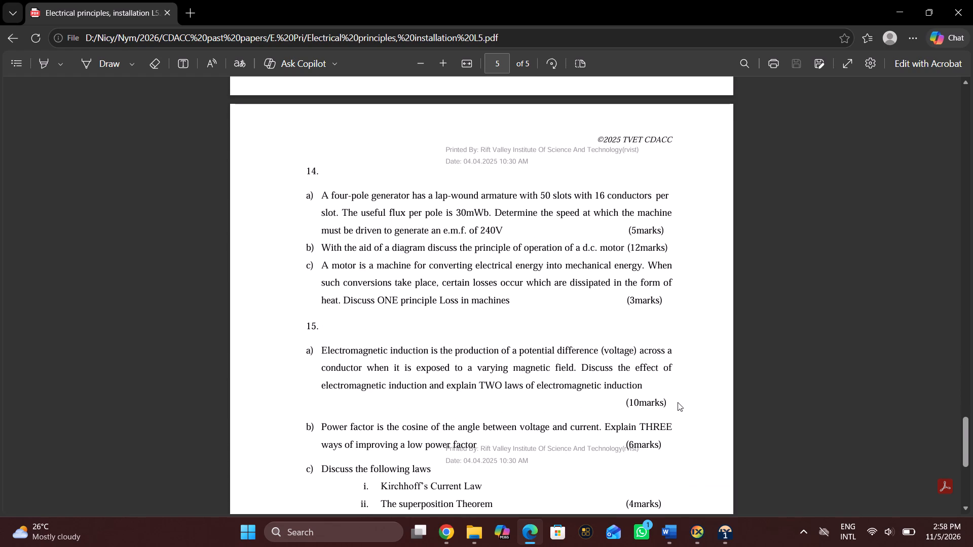
Copy question 15 a) about electromagnetic induction, including its marks, into the Magnetism document in Word below "5.".
drag(665, 402, 566, 379)
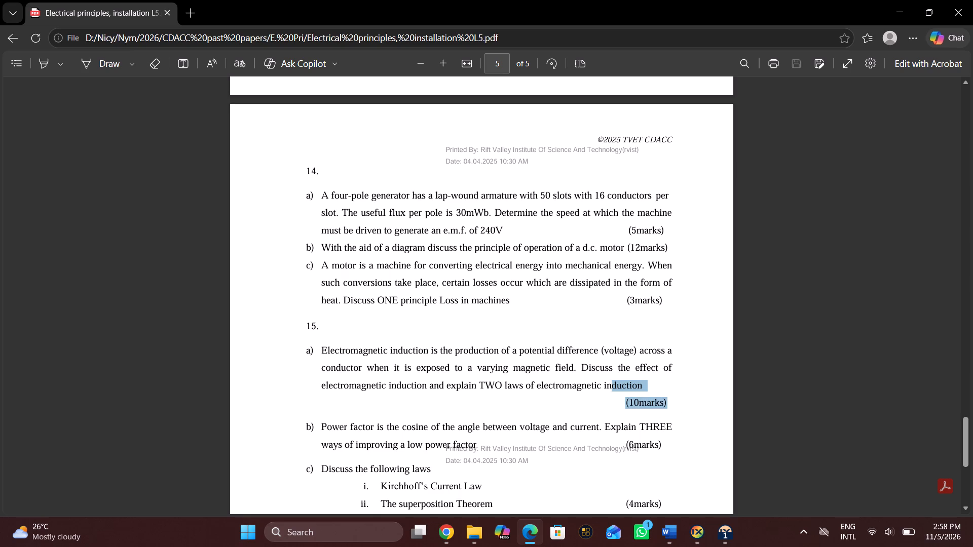
drag(566, 379, 320, 345)
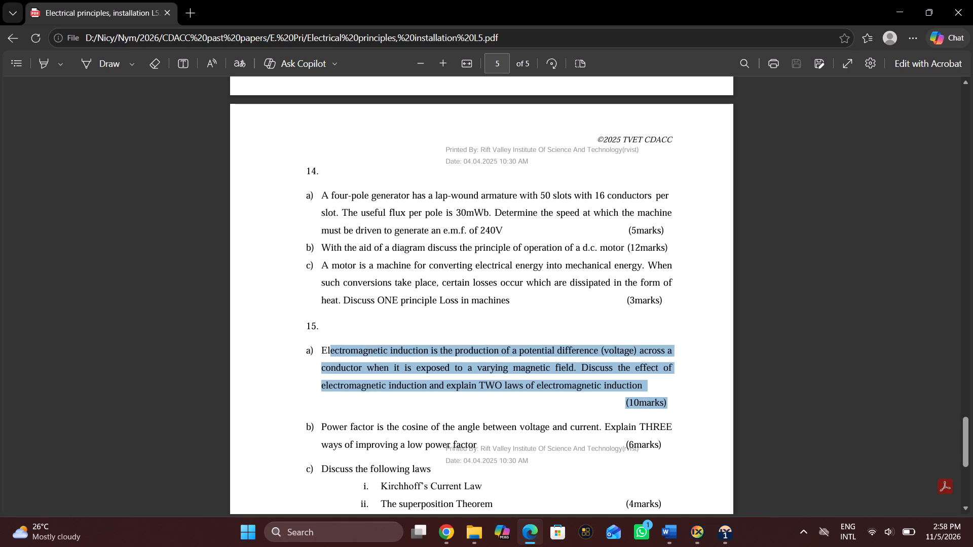
drag(320, 345, 319, 345)
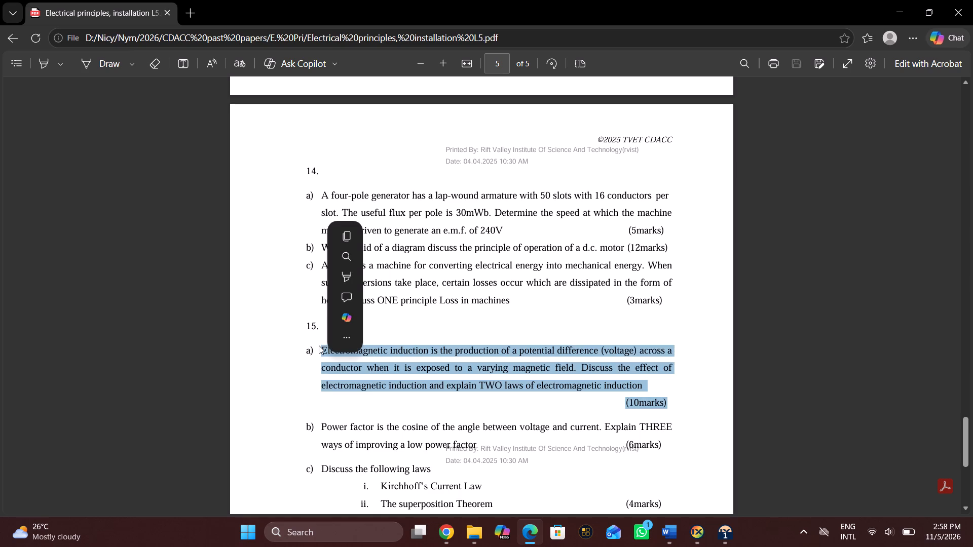
key(ctrl+c)
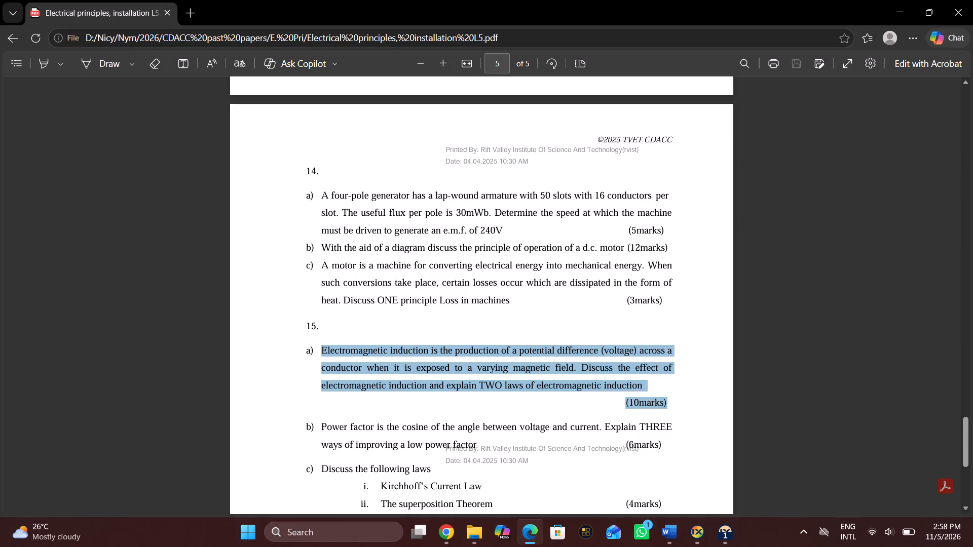
scroll(465, 468, down, 1)
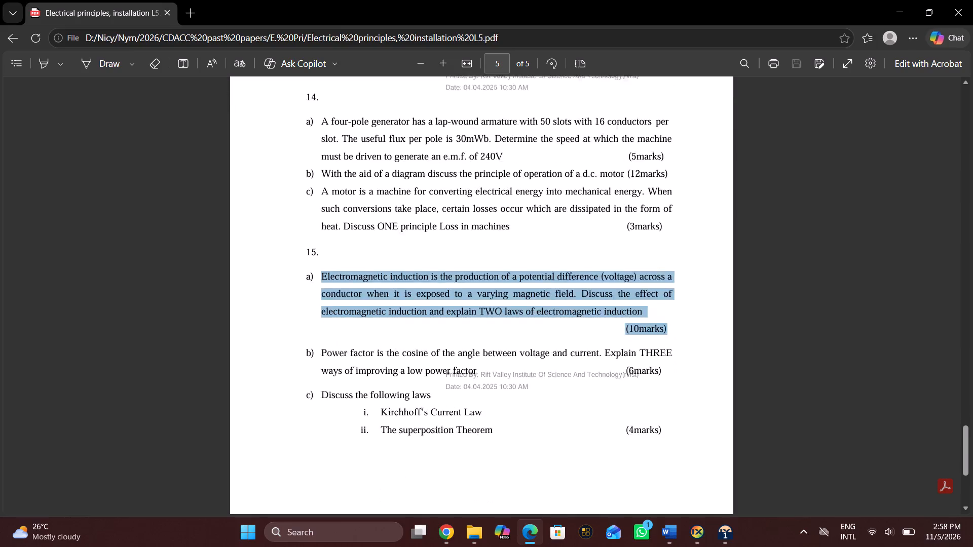
scroll(465, 468, down, 6)
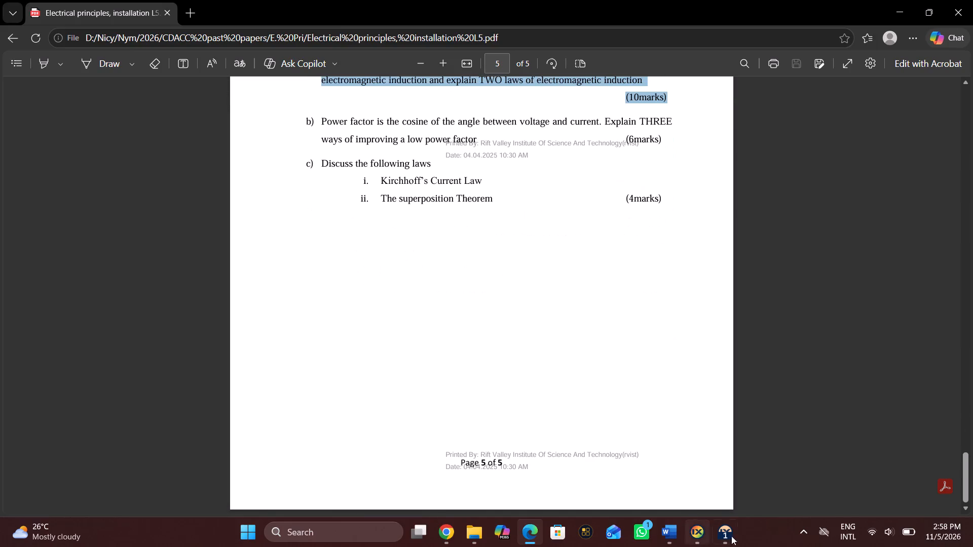
click(721, 529)
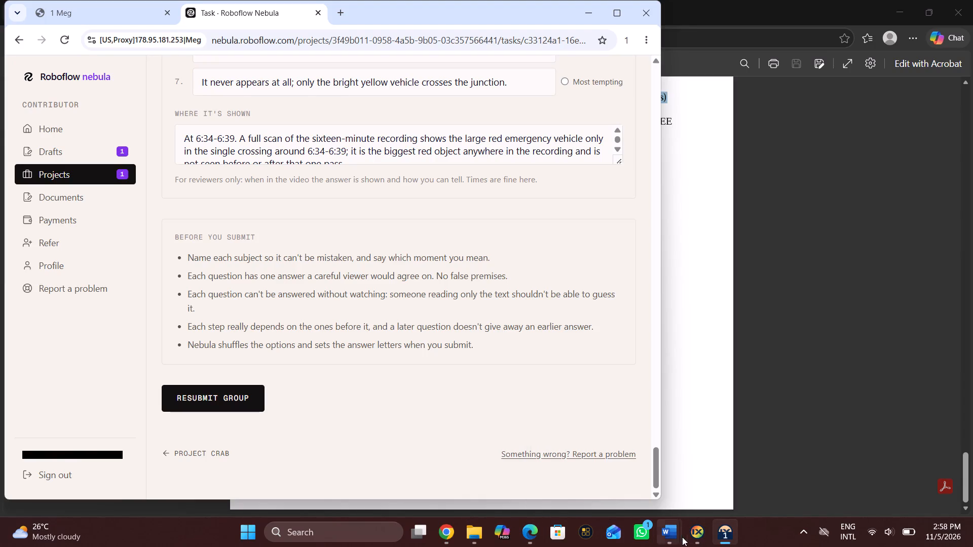
click(665, 540)
click(623, 492)
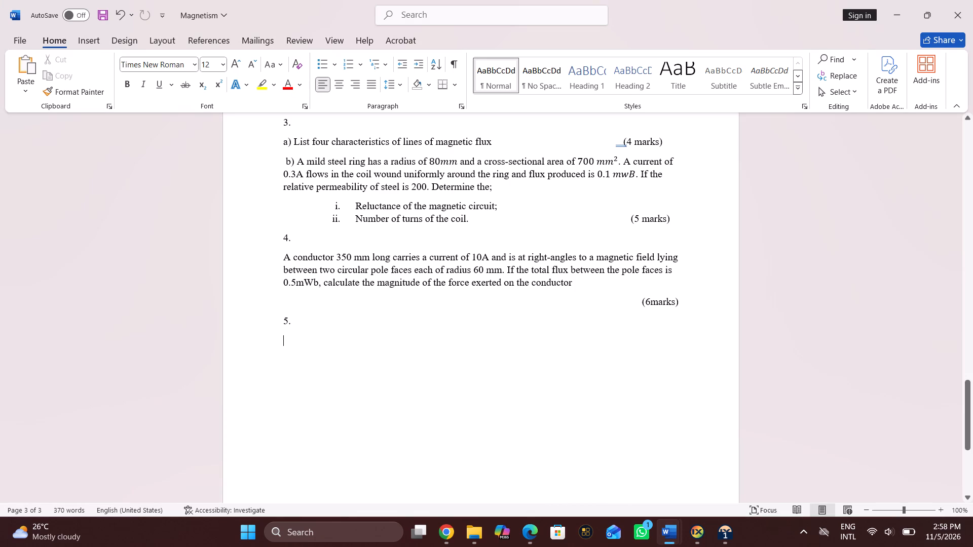
key(ctrl+v)
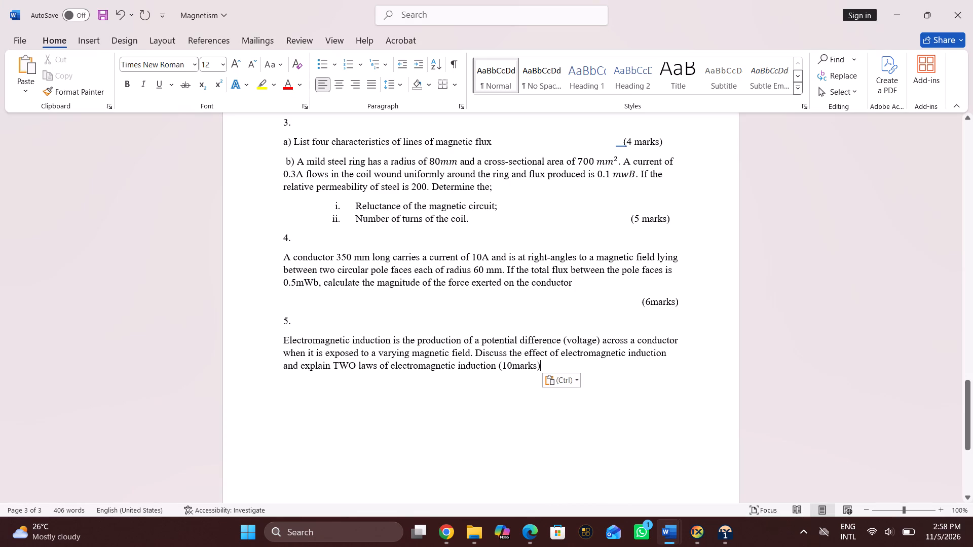
Put question 5's "(10marks)" on its own right-aligned line below the electromagnetic induction question.
click(499, 365)
key(Return)
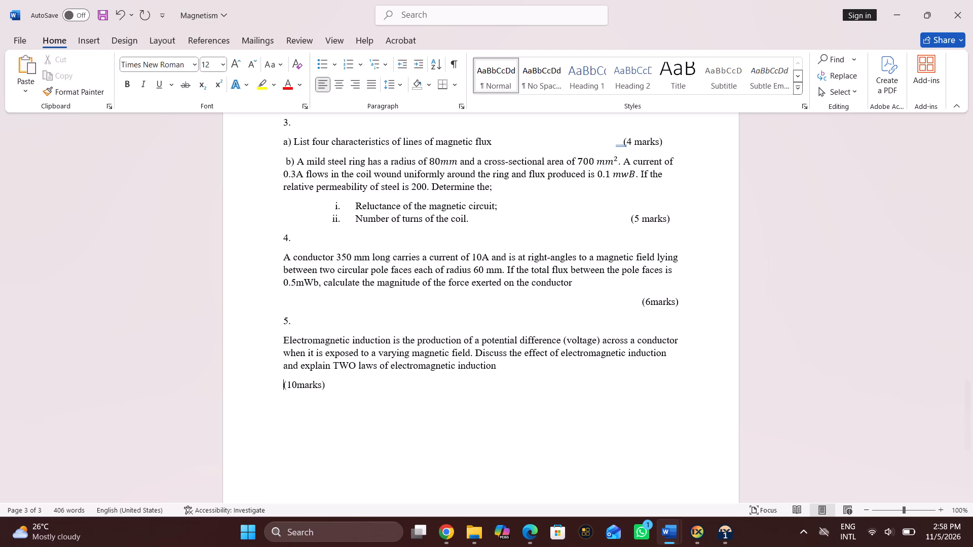
click(350, 86)
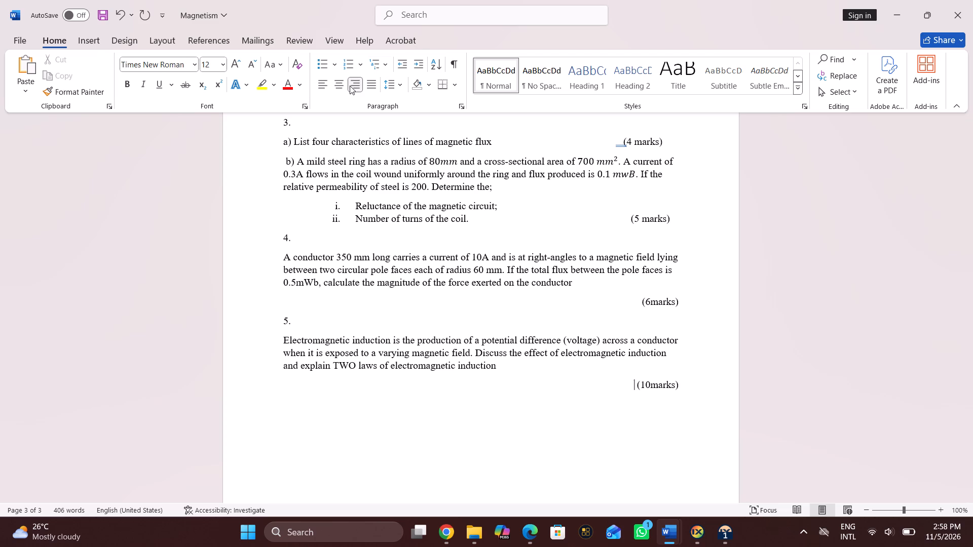
Add a left-aligned "6." below question 5's marks, followed by a new line for the question text.
click(691, 386)
key(Return)
click(328, 85)
key(6)
key(BackSpace)
key(BackSpace)
key(Return)
click(323, 89)
text(6.)
key(Return)
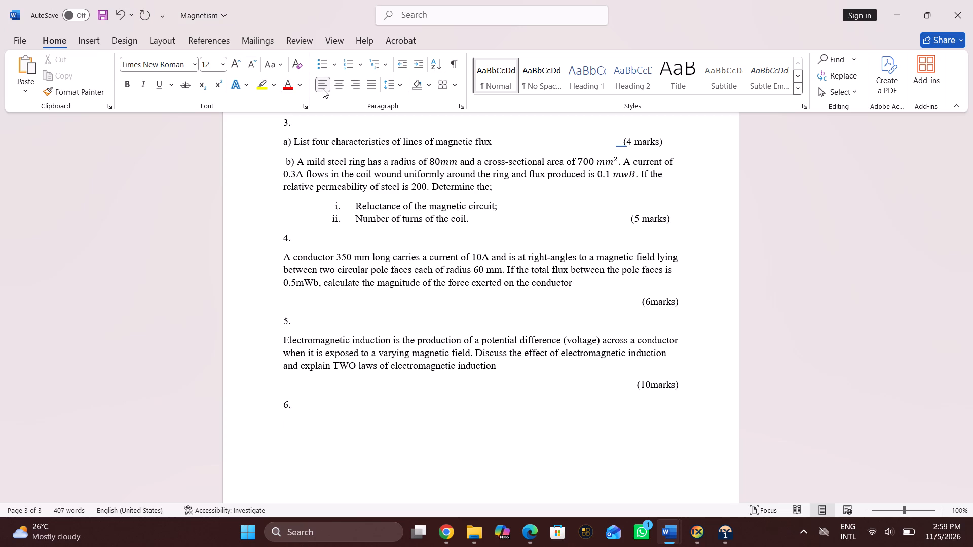
Close the Electrical principles, installation L5 past paper in Edge and open "2025n 5" from the E. Pri folder.
scroll(323, 89, down, 5)
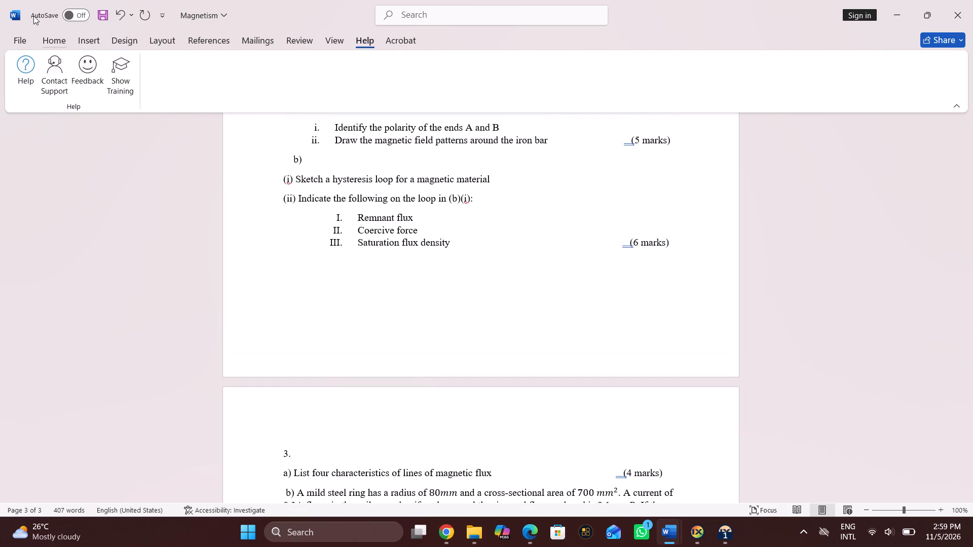
click(56, 39)
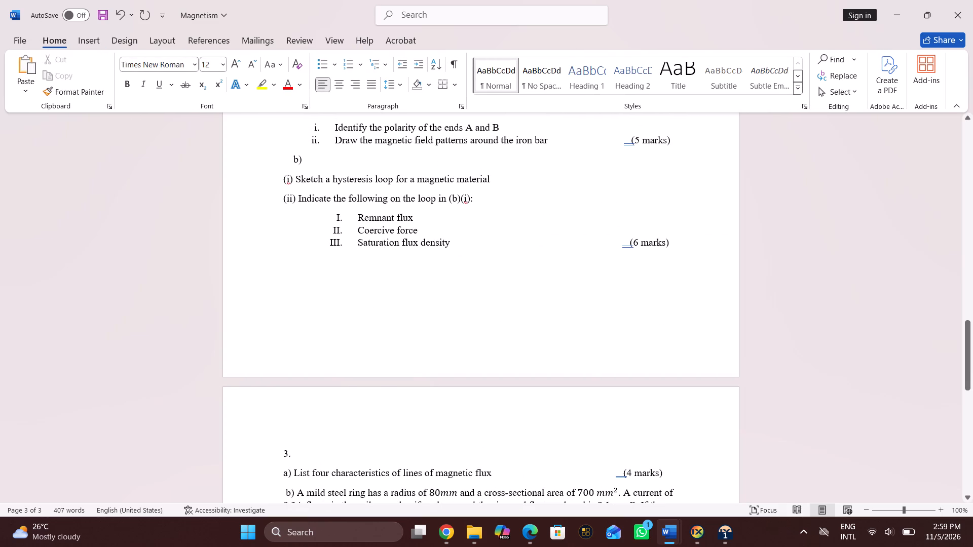
scroll(440, 252, down, 4)
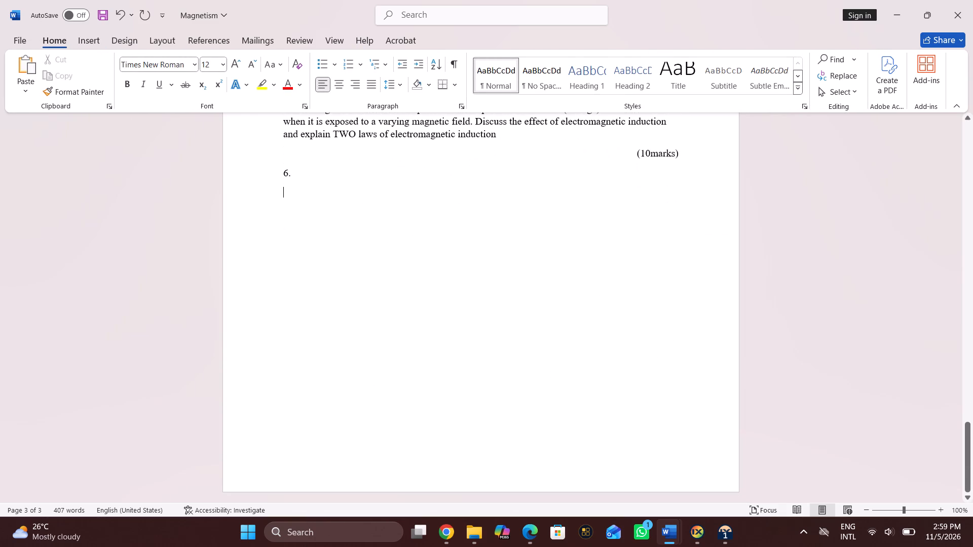
click(531, 541)
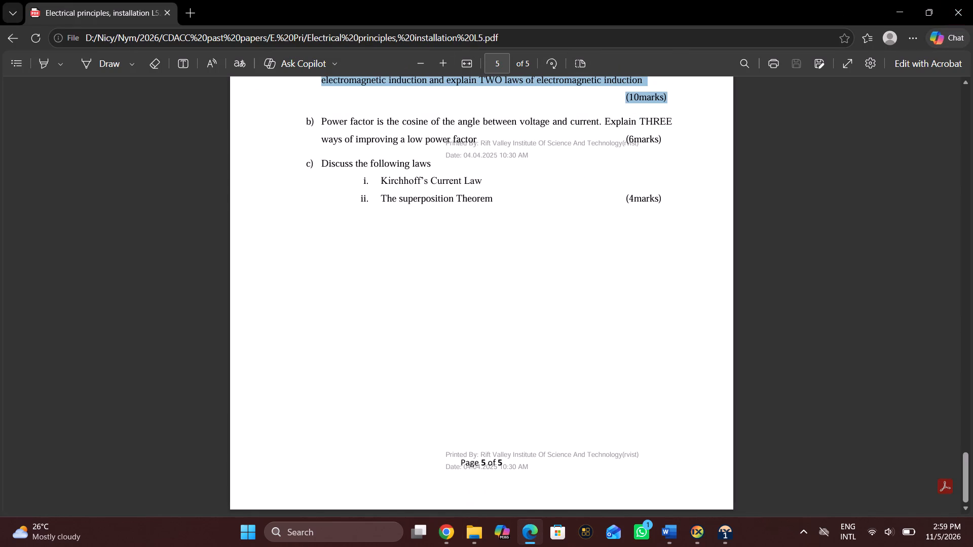
click(167, 13)
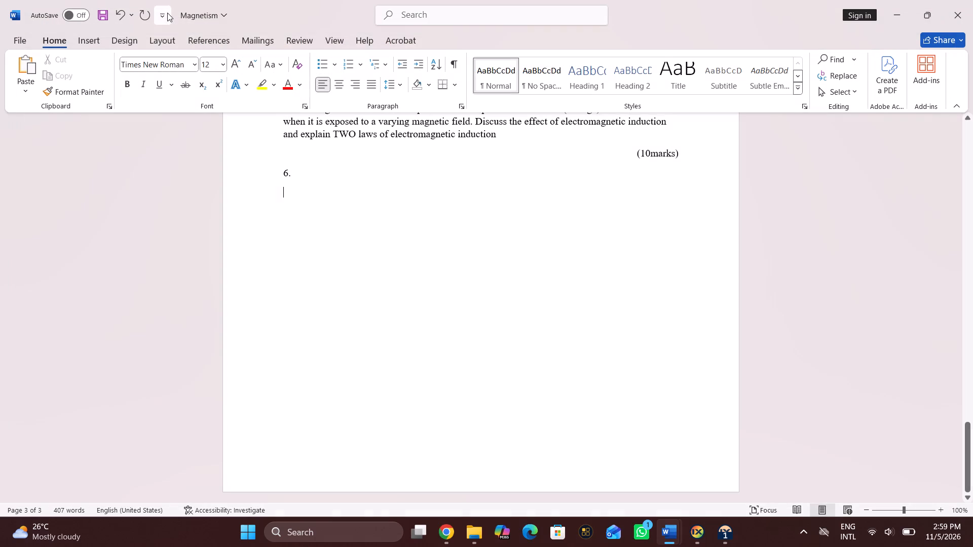
click(470, 531)
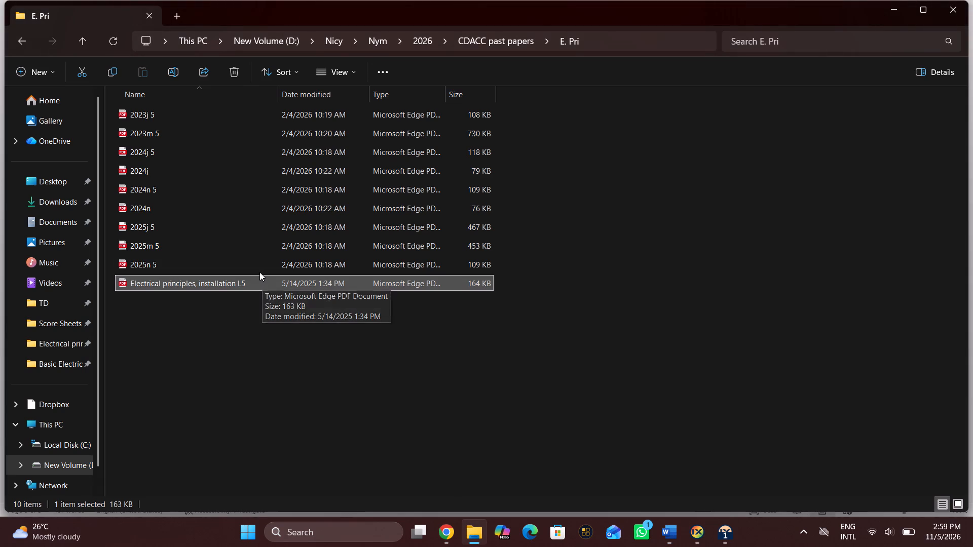
double_click(259, 271)
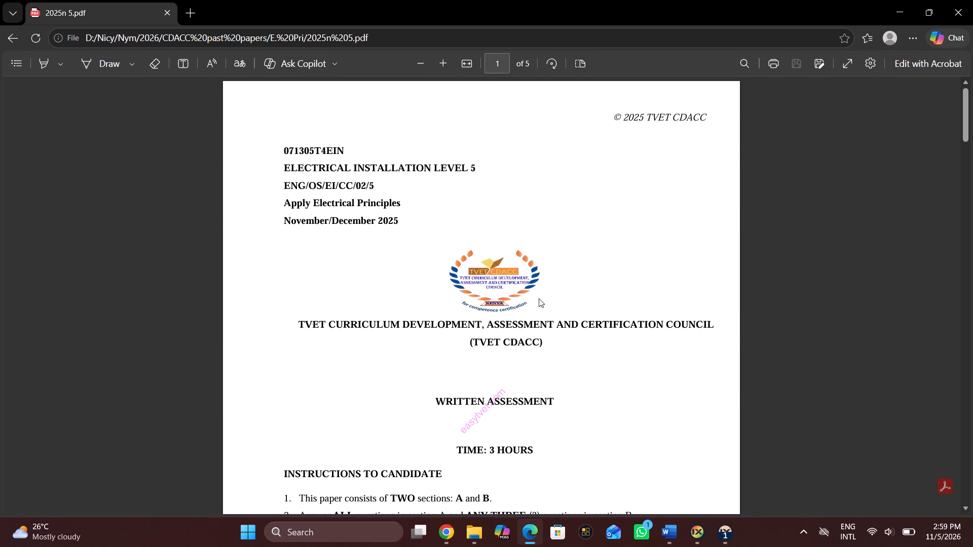
Look through questions 1 to 12 of the 2025n 5 paper for a magnetism question to reuse as question 6.
scroll(539, 298, down, 7)
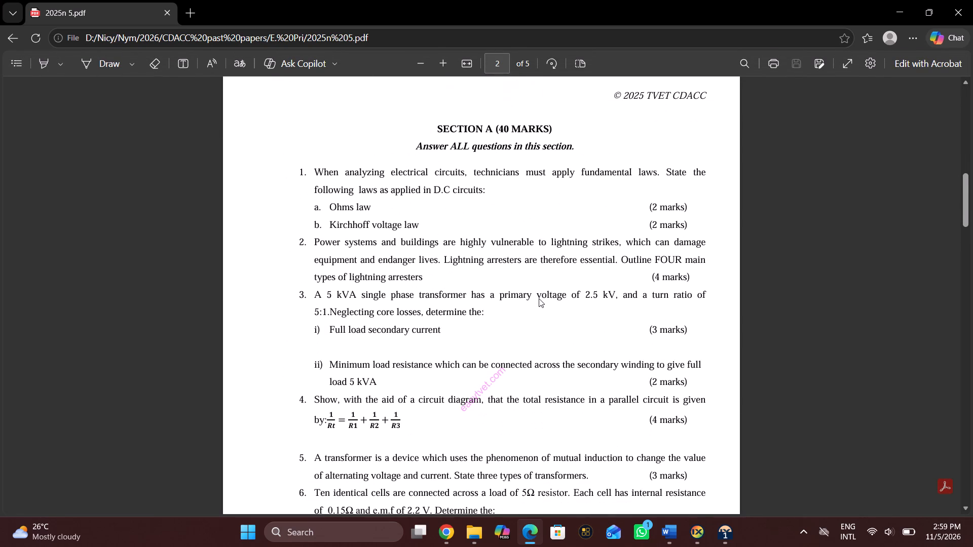
scroll(539, 298, down, 4)
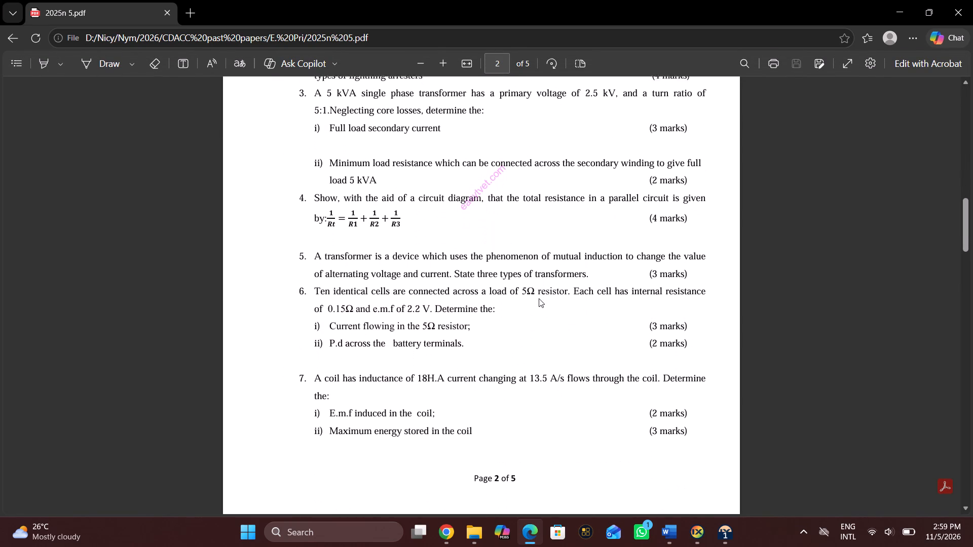
scroll(539, 298, down, 5)
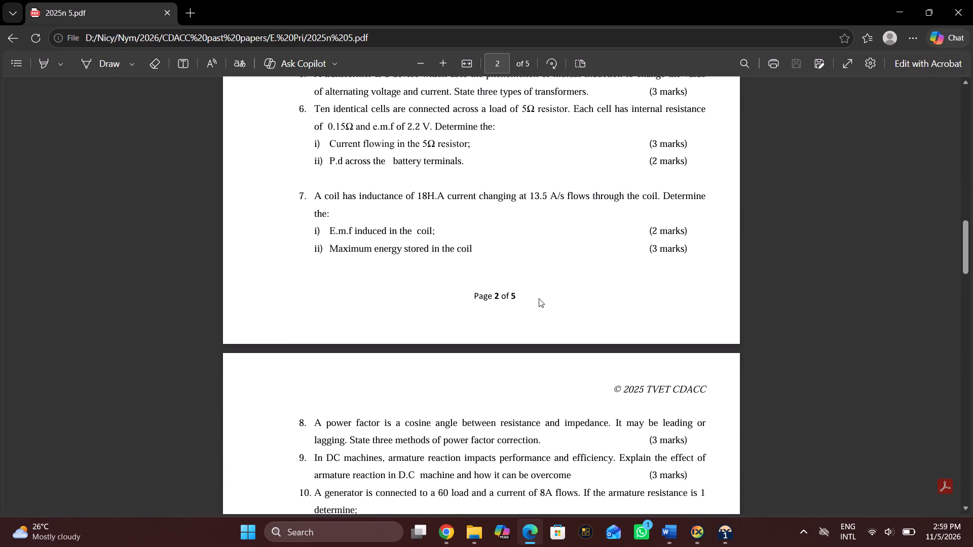
scroll(539, 298, down, 2)
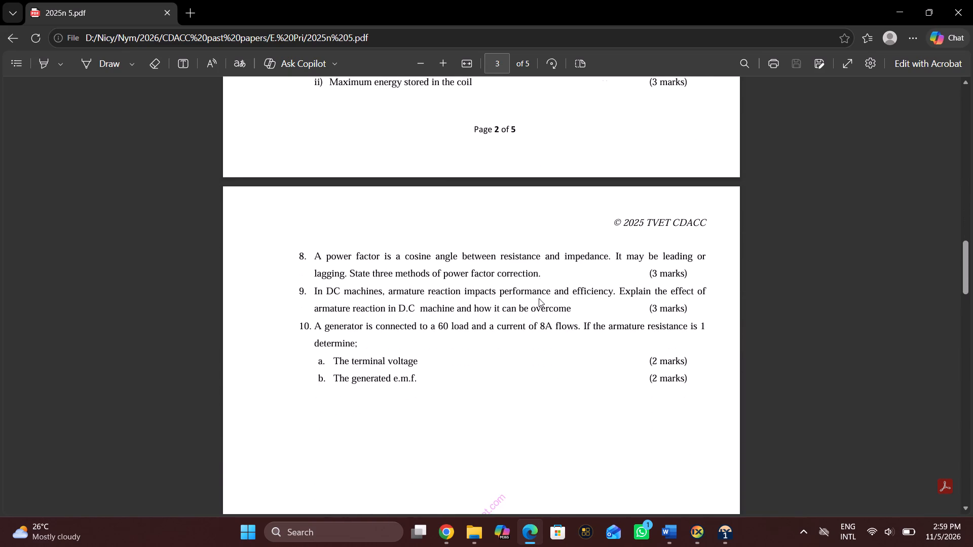
scroll(539, 298, down, 5)
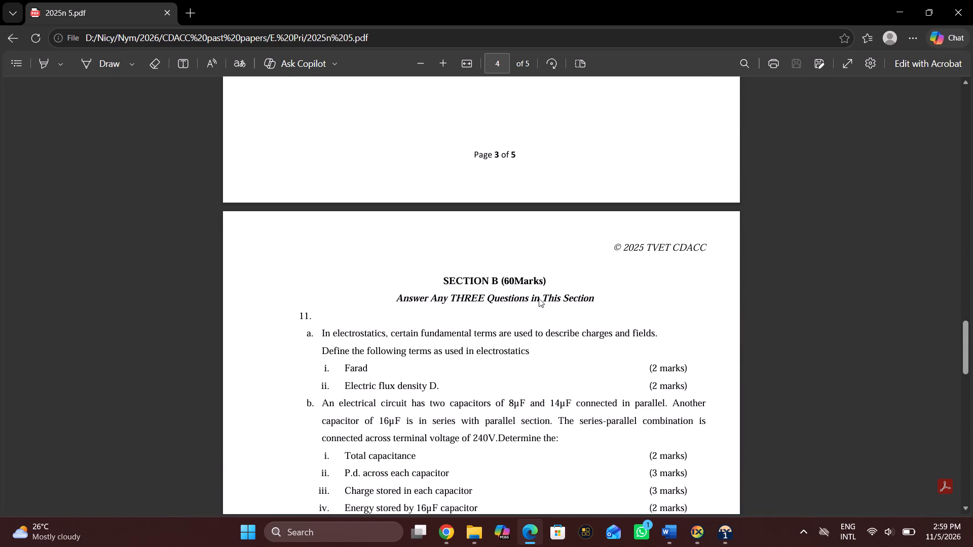
scroll(539, 298, down, 3)
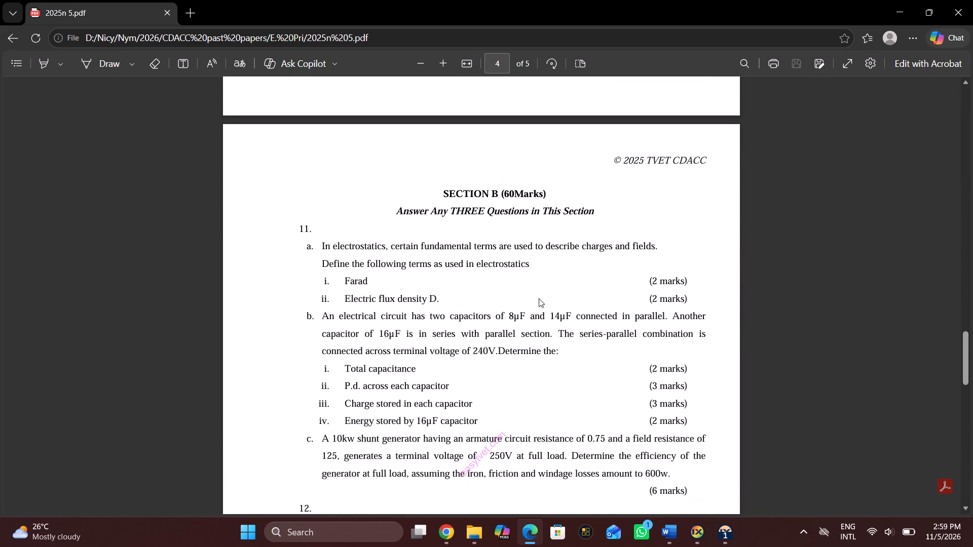
scroll(539, 298, down, 3)
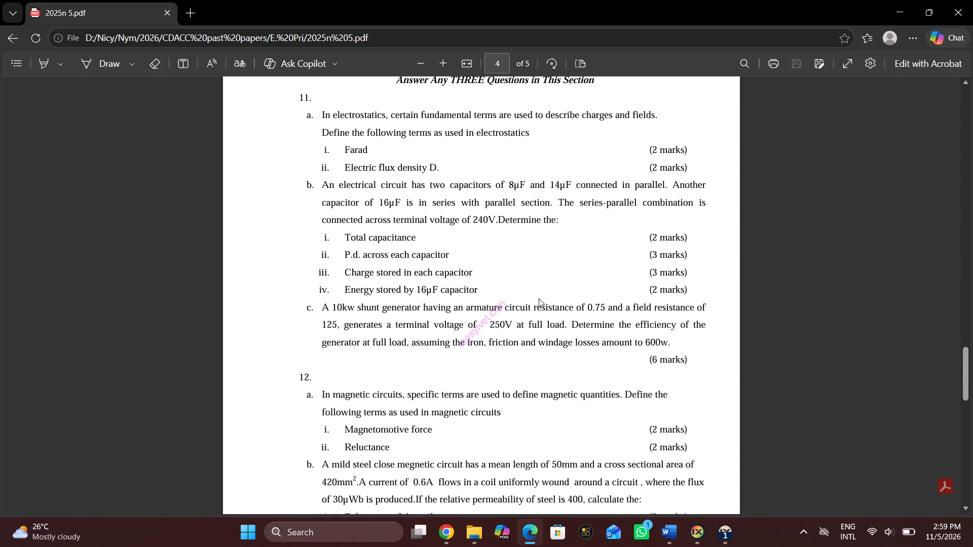
scroll(539, 298, down, 3)
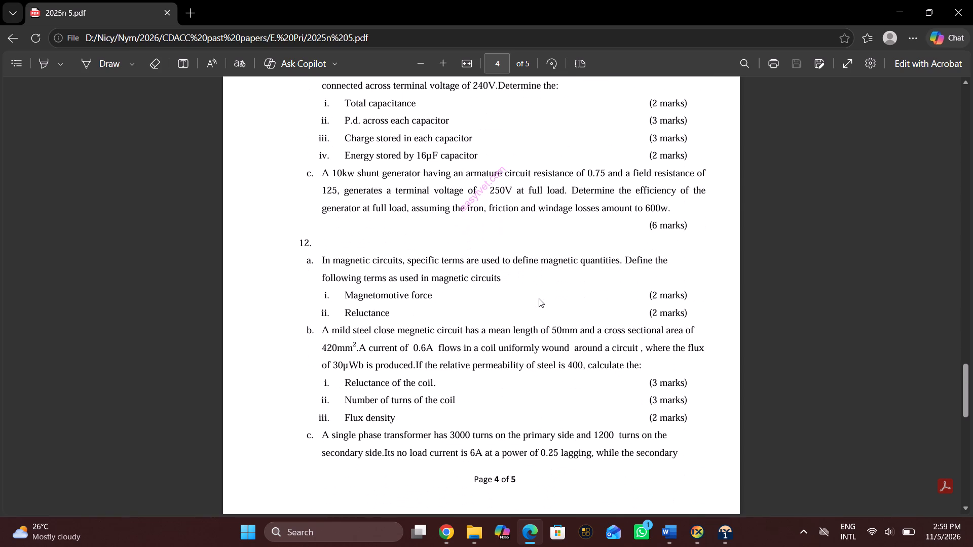
scroll(539, 298, down, 3)
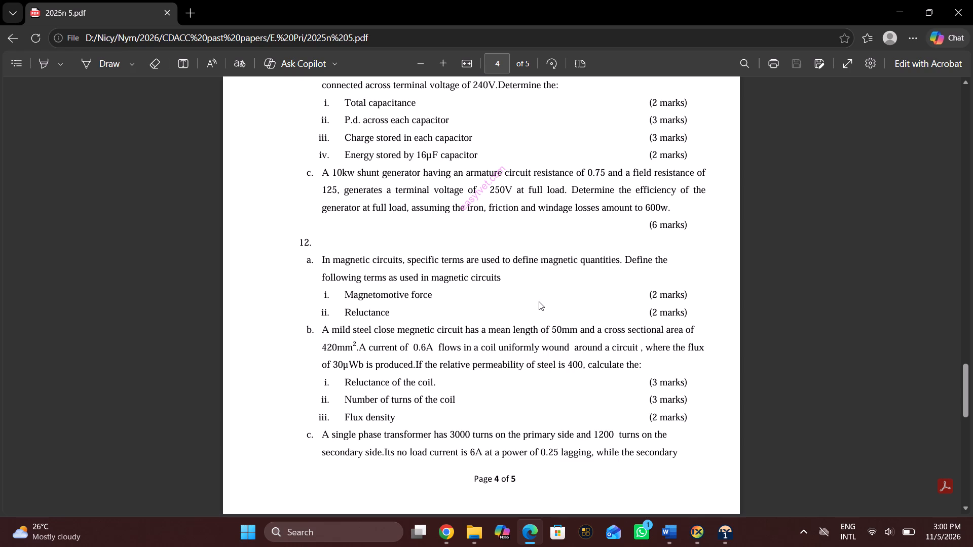
Copy question 12 parts a and b on magnetic circuits, including their marks, from the 2025n 5 paper.
click(321, 333)
drag(320, 263, 598, 411)
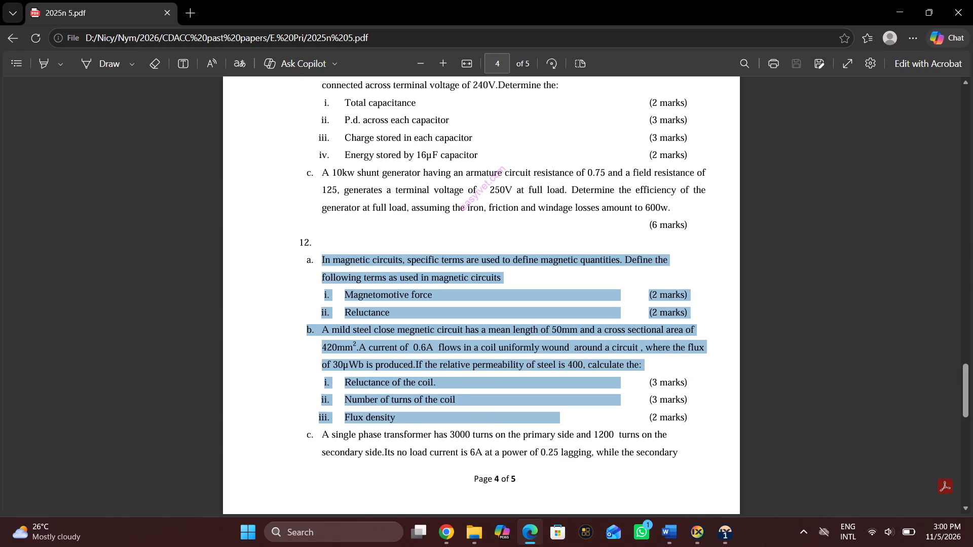
drag(598, 411, 691, 409)
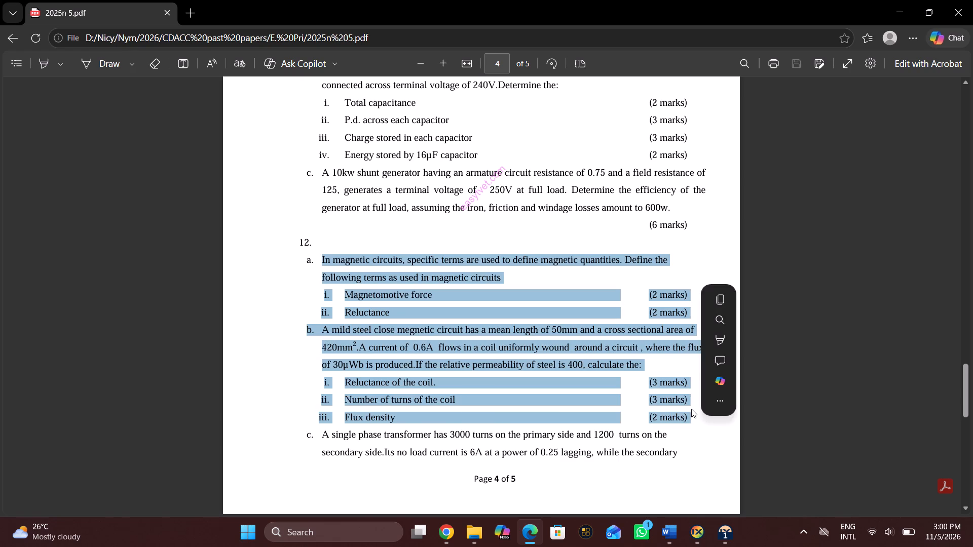
key(ctrl+c)
Check the remaining questions of the 2025n 5 paper through question 14 for magnetism content, and close the paper.
scroll(571, 418, down, 1)
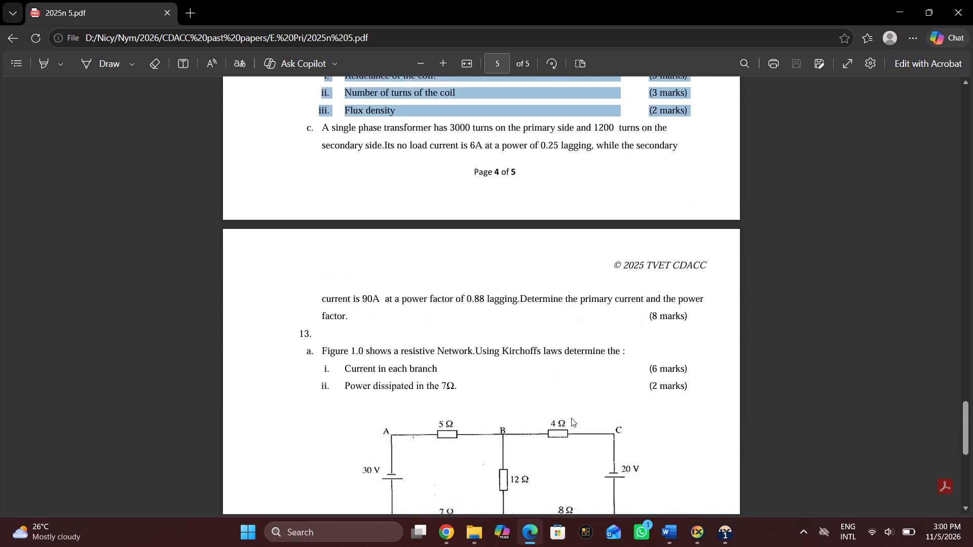
scroll(571, 418, down, 2)
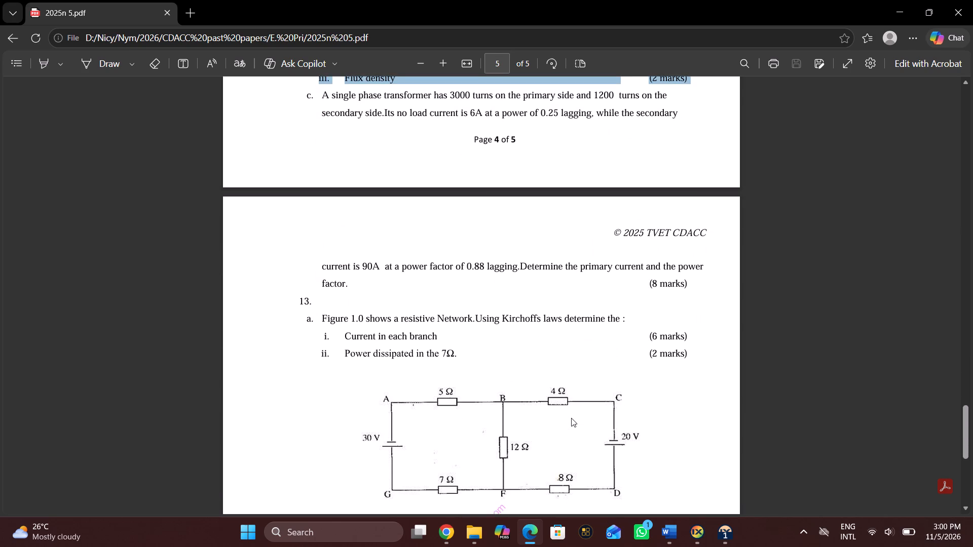
scroll(571, 418, down, 3)
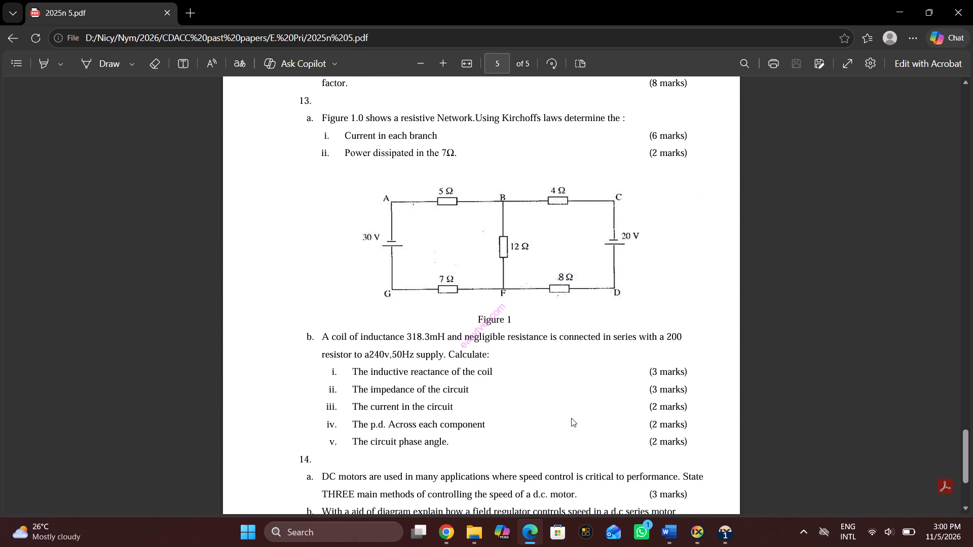
scroll(571, 418, down, 4)
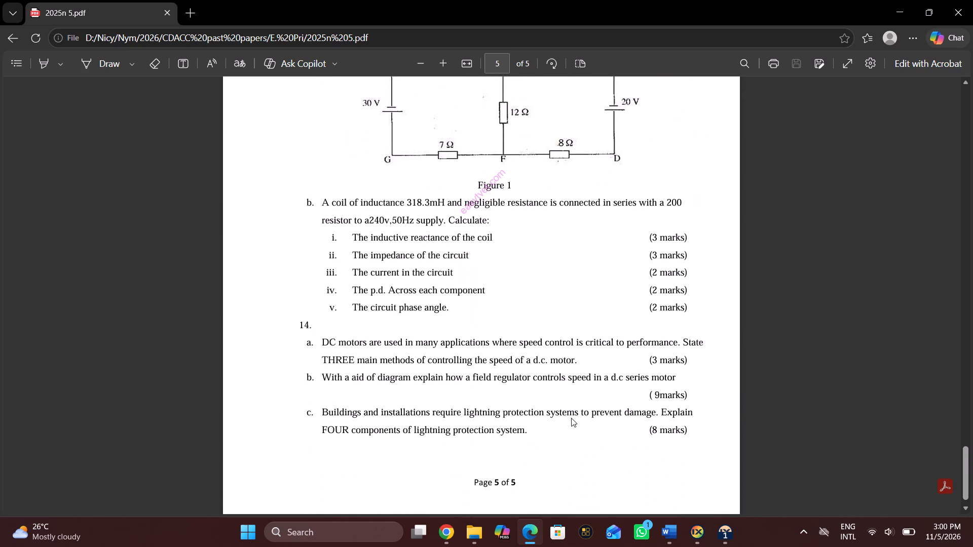
scroll(571, 418, down, 3)
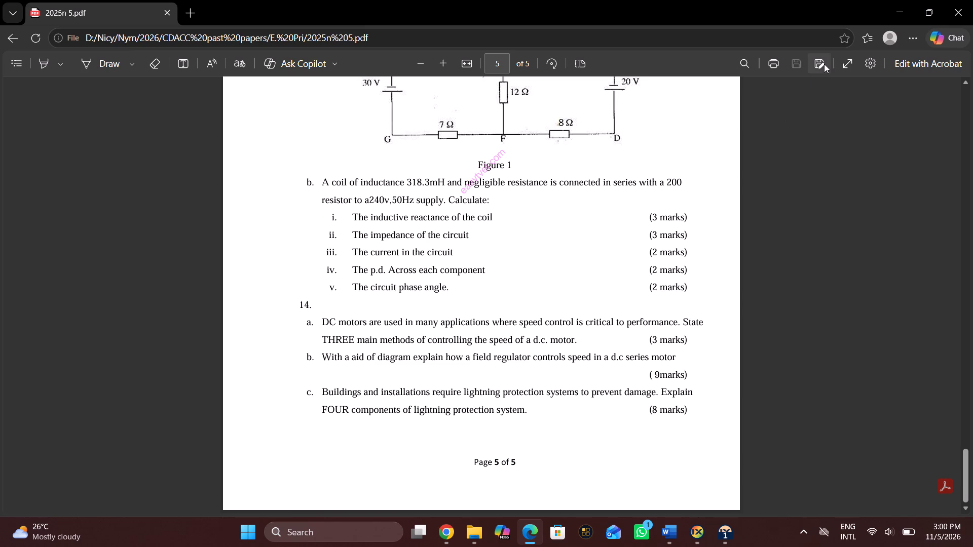
click(960, 7)
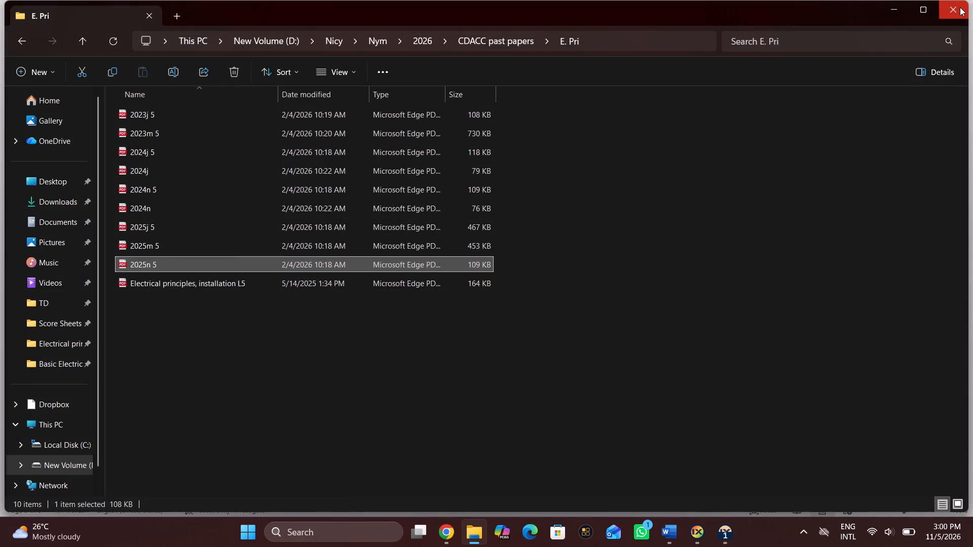
Switch to the Magnetism document in Word and paste the copied magnetic circuits question below "6.".
click(677, 539)
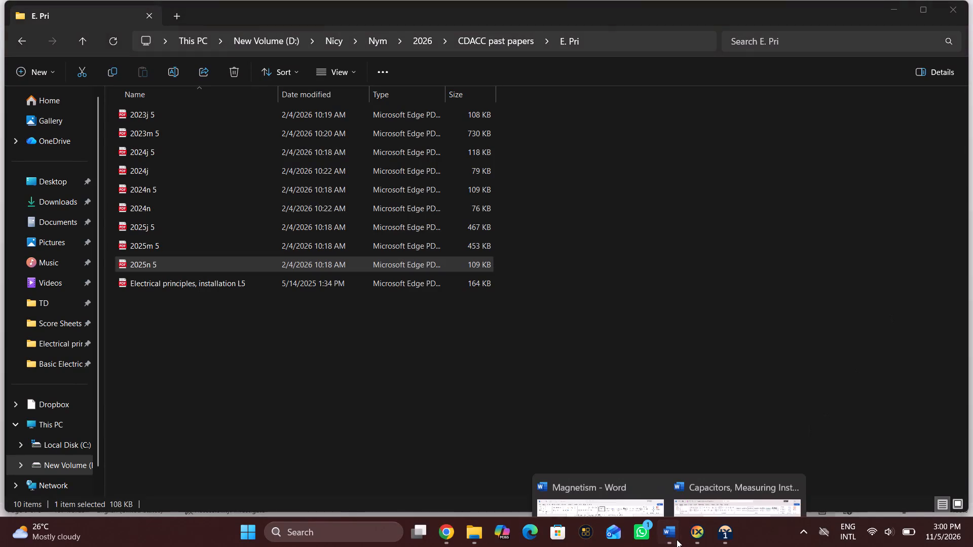
click(588, 487)
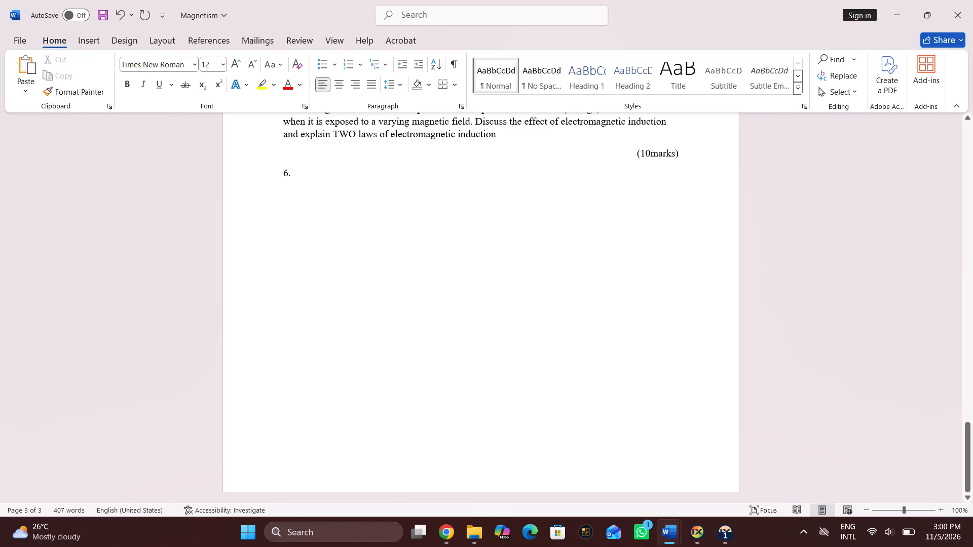
key(ctrl+v)
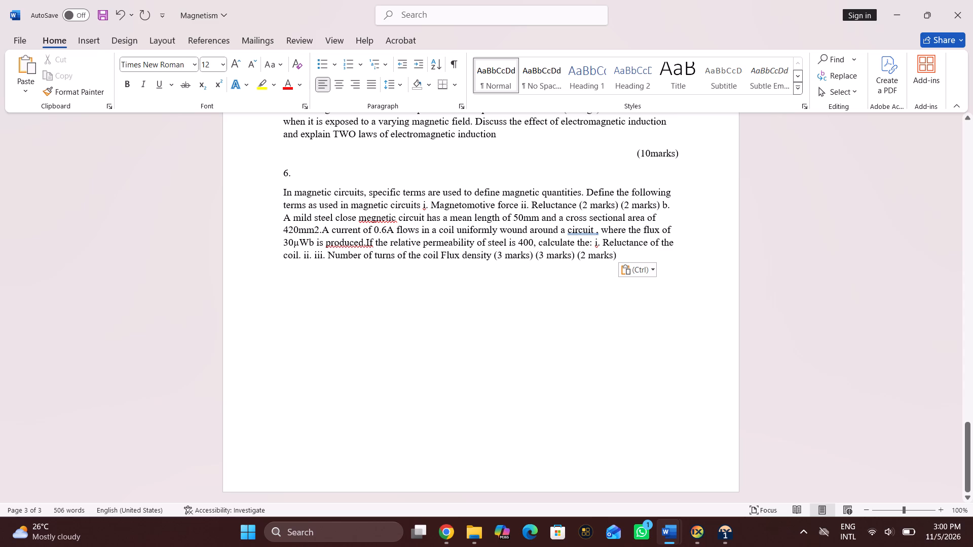
Apply the a), b), c) numbering format to the pasted magnetic circuits question.
click(283, 196)
click(362, 64)
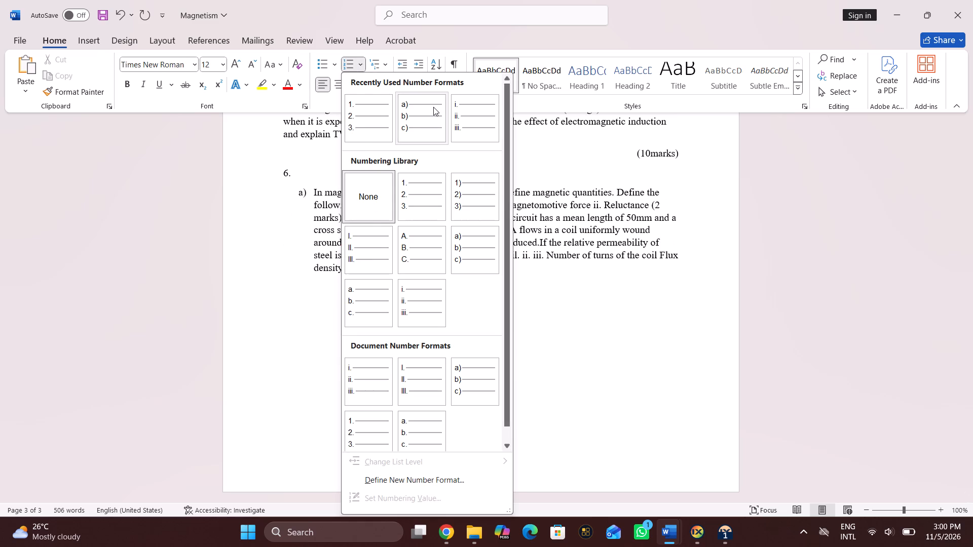
click(433, 107)
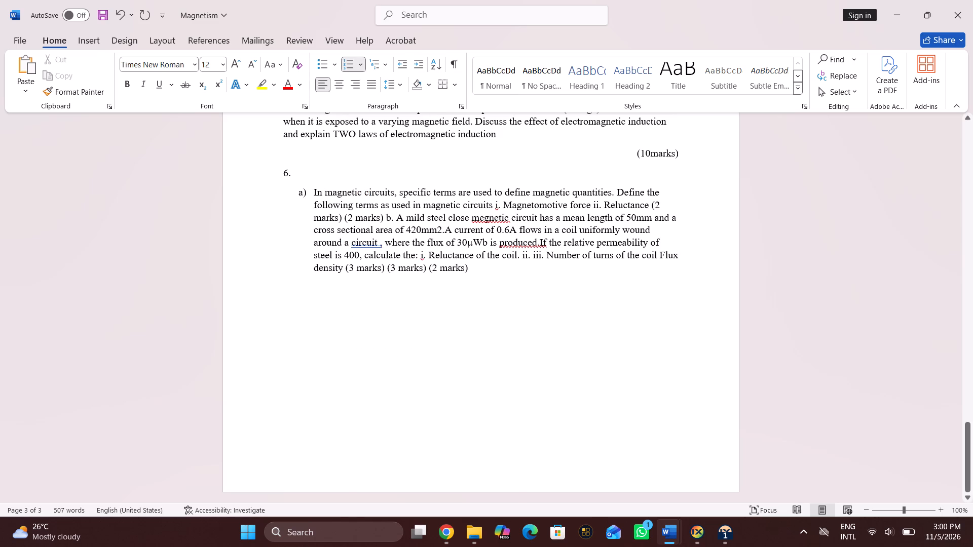
In question 6 a), start unnumbered new lines at "Define the following terms" and at "i. Magnetomotive force".
click(618, 193)
key(Return)
key(BackSpace)
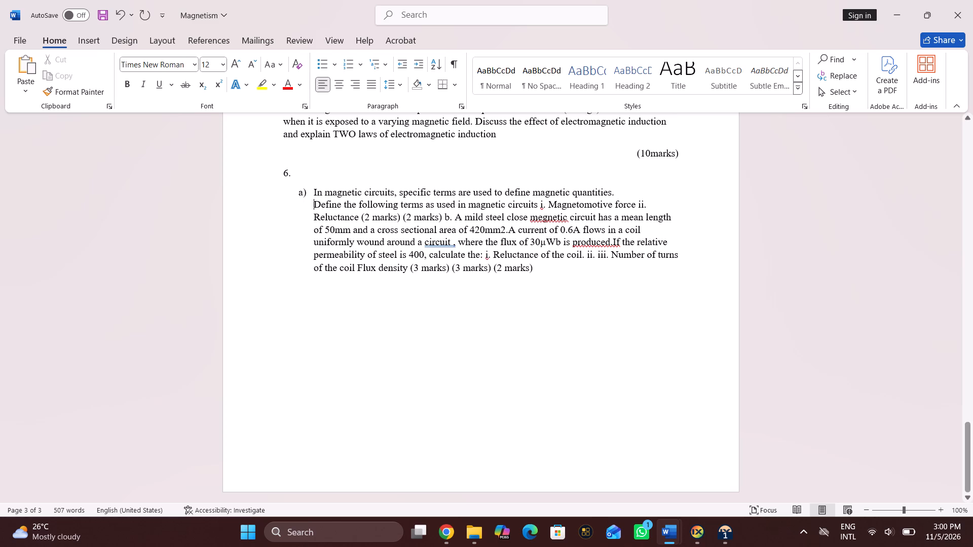
click(539, 206)
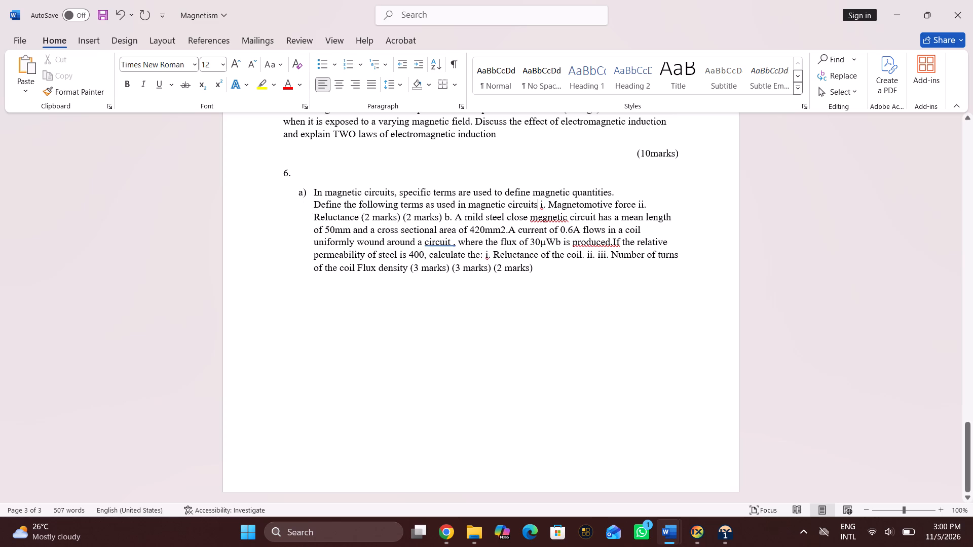
key(Return)
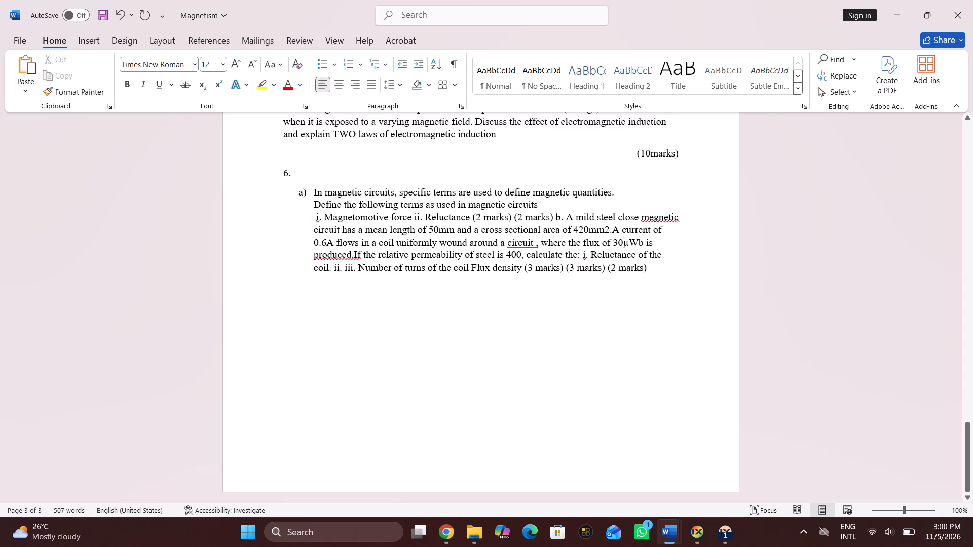
In question 6 a), split "Magnetomotive force" and "Reluctance" into separate i. and ii. sub-items.
click(414, 217)
key(Return)
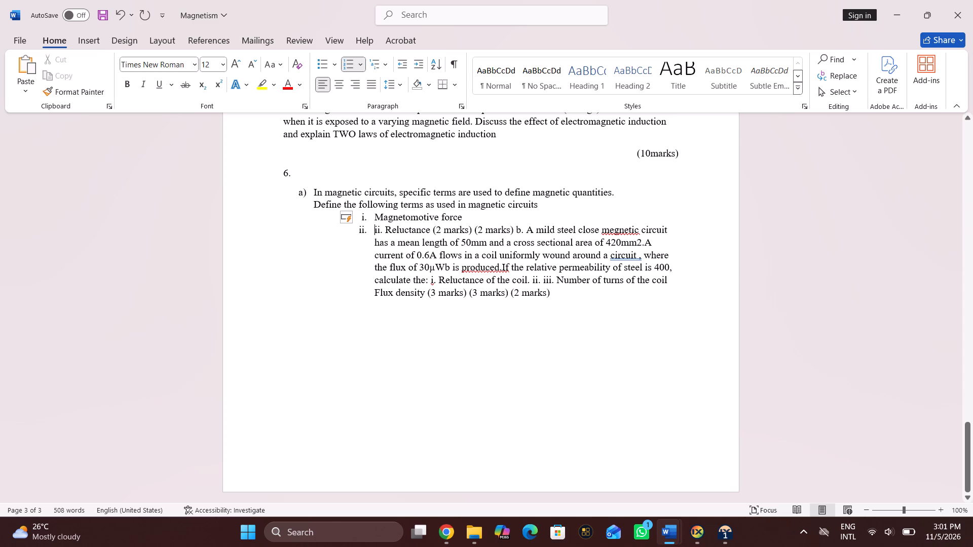
Separate the mild steel magnetic circuit question from the Reluctance item, delete its typed "b.", and number it as b).
click(516, 227)
key(Return)
key(BackSpace)
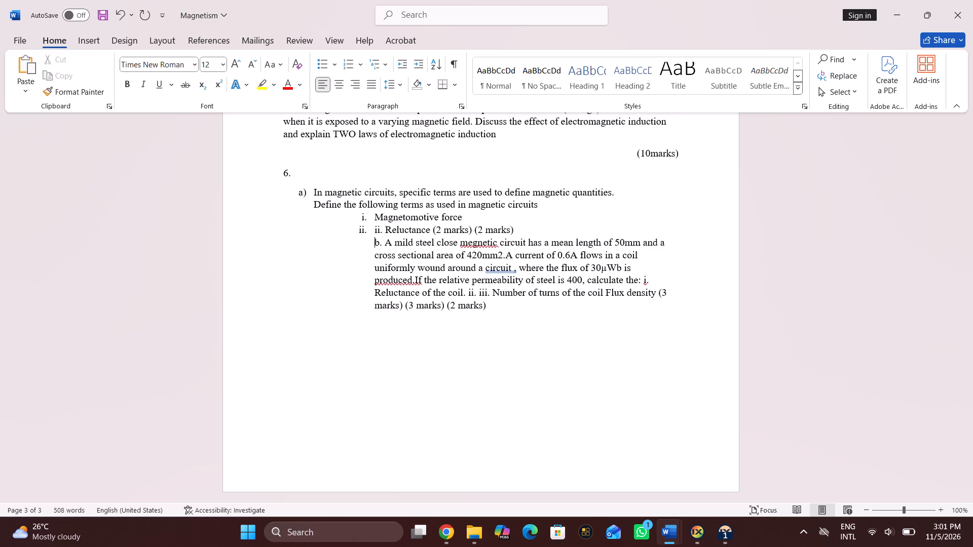
key(Delete)
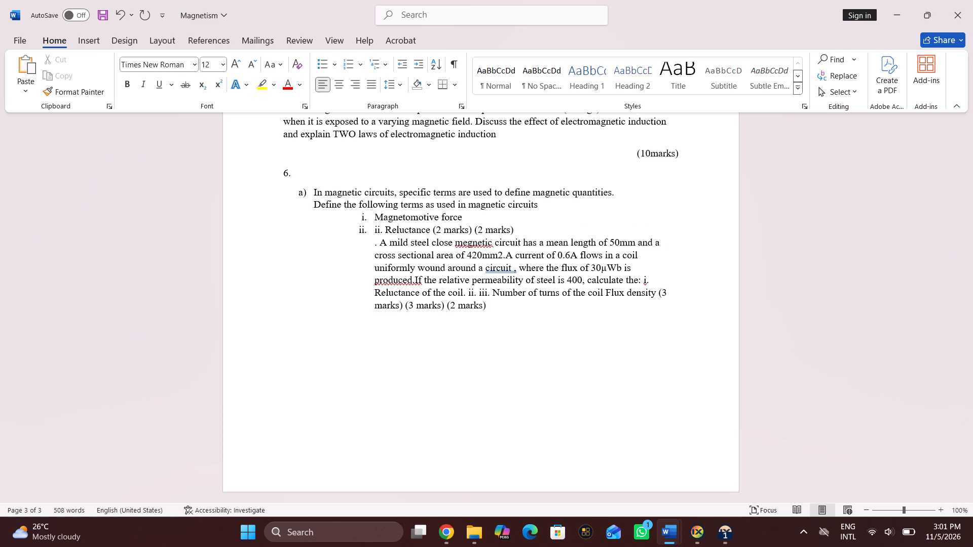
key(Delete)
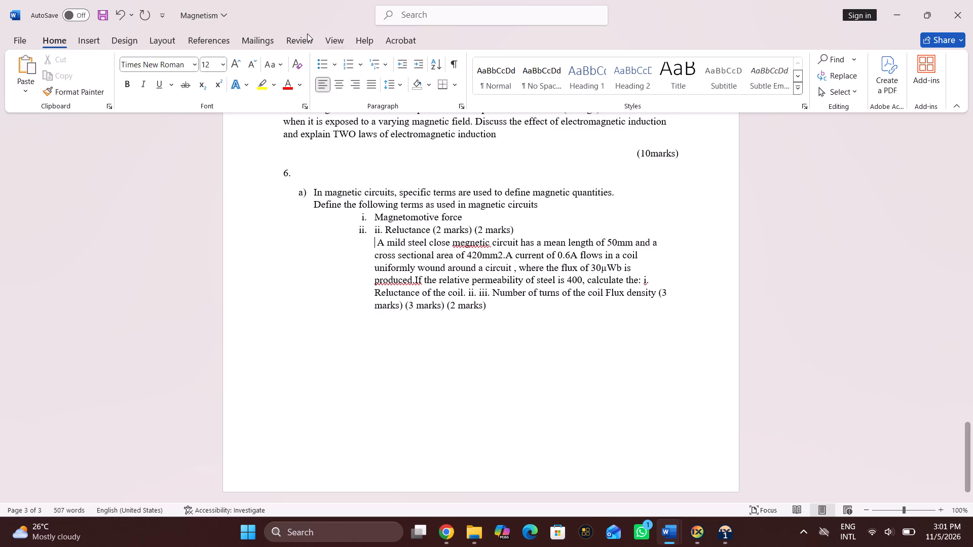
click(359, 64)
click(372, 122)
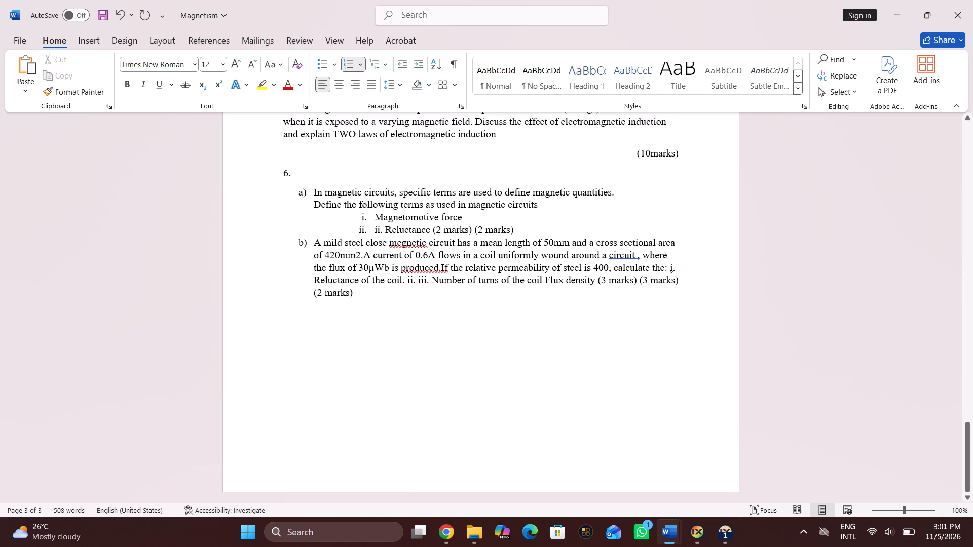
Delete the duplicate typed "ii." before "Reluctance" in question 6 a).
click(383, 232)
key(BackSpace)
key(BackSpace)
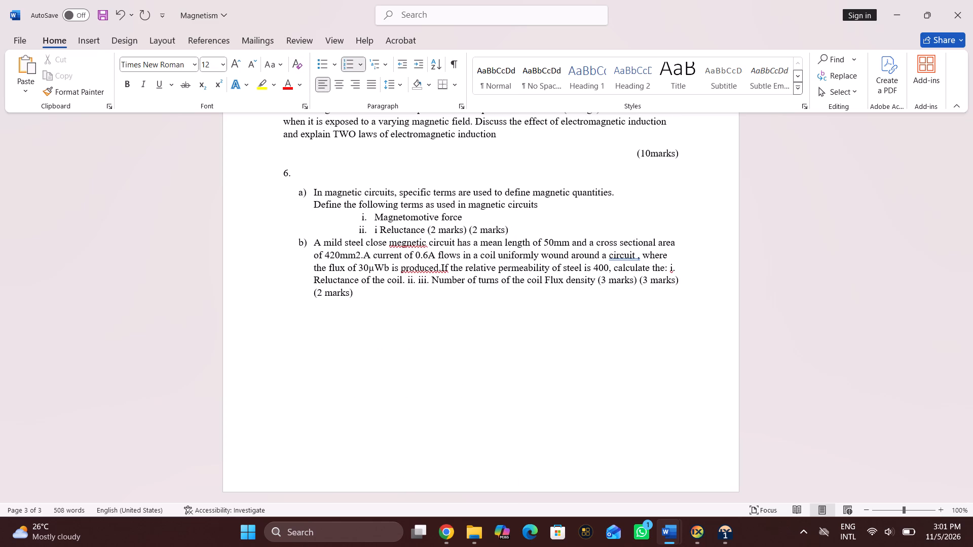
key(Delete)
key(BackSpace)
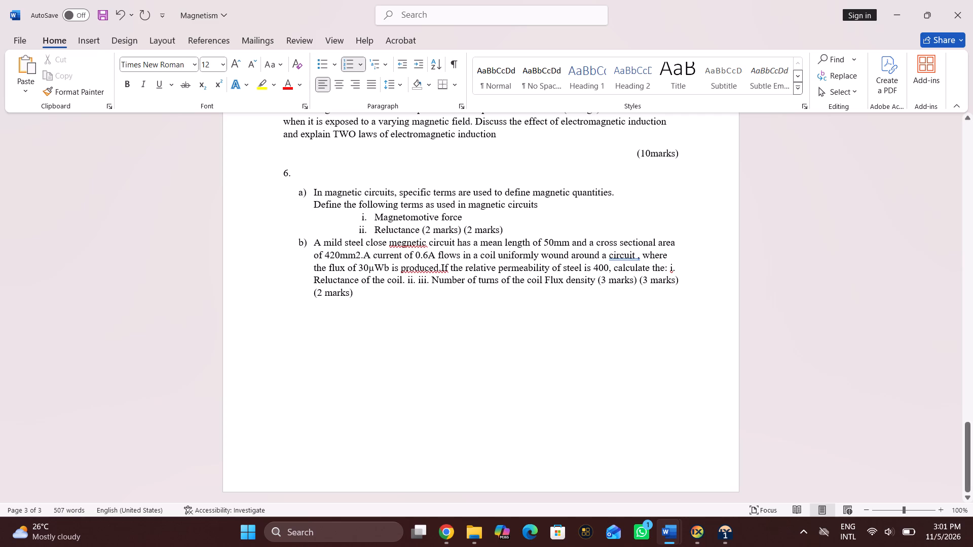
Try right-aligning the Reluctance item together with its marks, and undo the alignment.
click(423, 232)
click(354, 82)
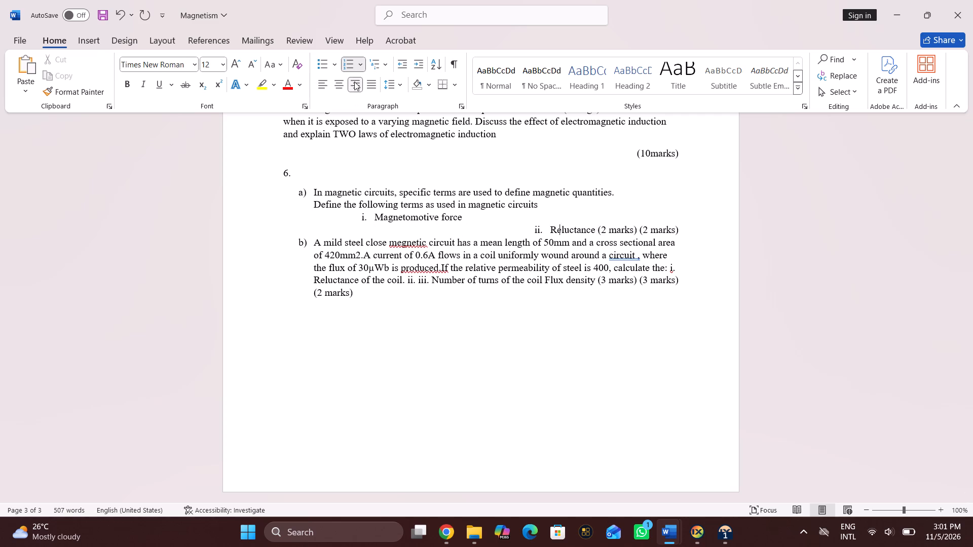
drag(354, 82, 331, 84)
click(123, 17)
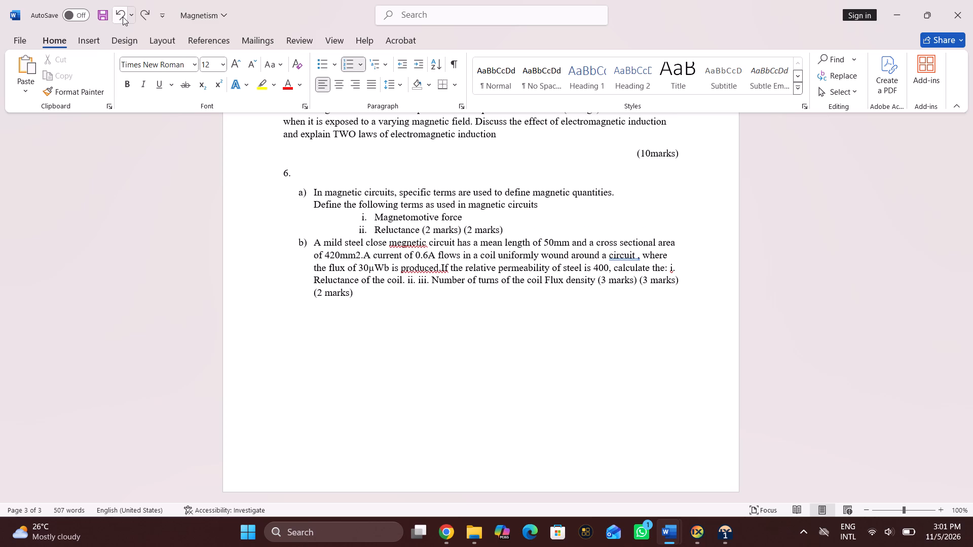
Place the marks following "Reluctance" on their own unnumbered line and right-align that line.
key(Return)
key(BackSpace)
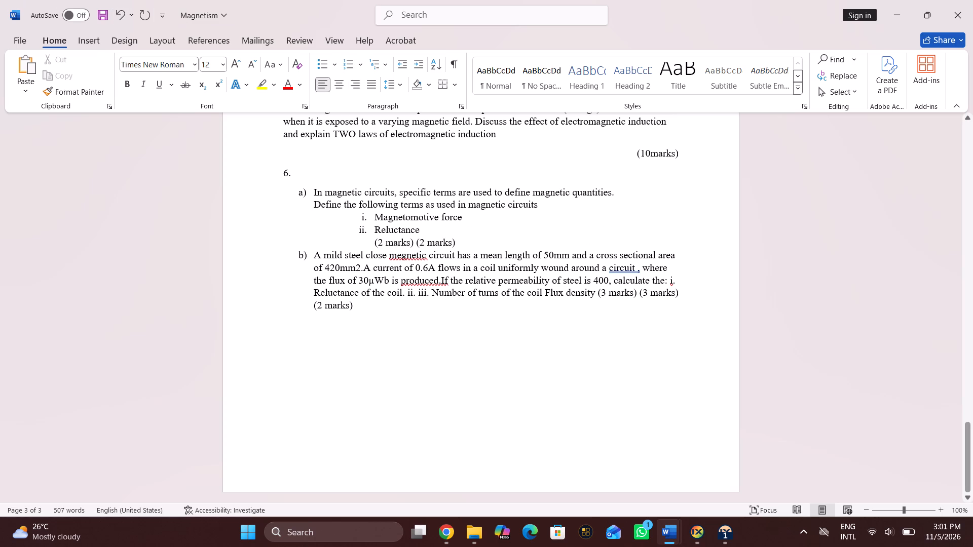
click(356, 88)
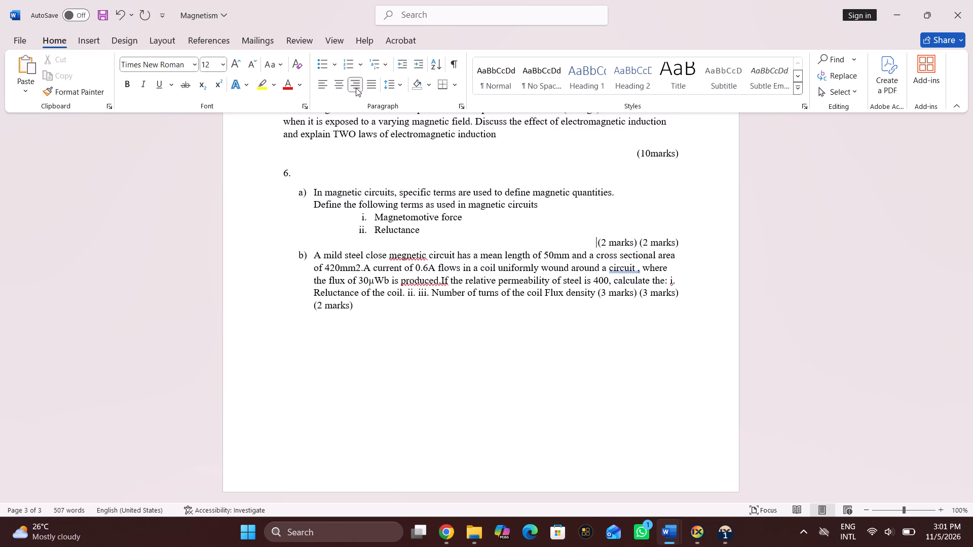
Replace the two separate mark allocations for question 6 a) with a single "(4 marks)".
click(649, 242)
key(BackSpace)
key(4)
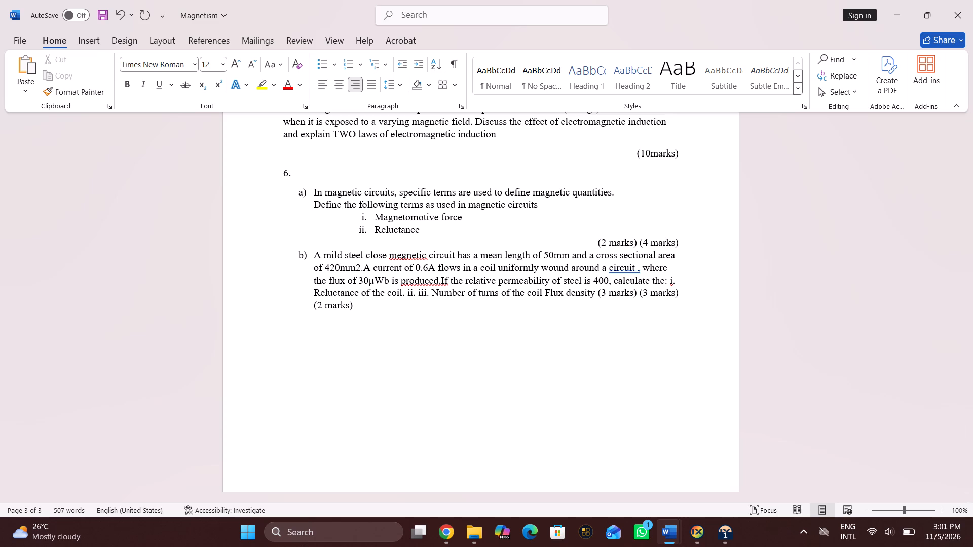
click(641, 242)
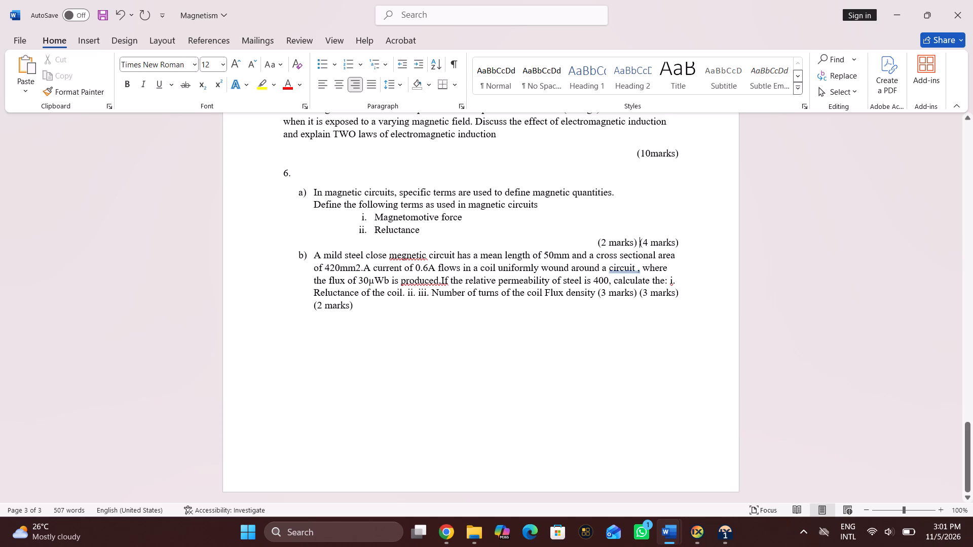
key(BackSpace)
key(BackSpace)
key(BackSpace)
key(BackSpace)
key(BackSpace)
key(BackSpace)
key(BackSpace)
key(BackSpace)
key(BackSpace)
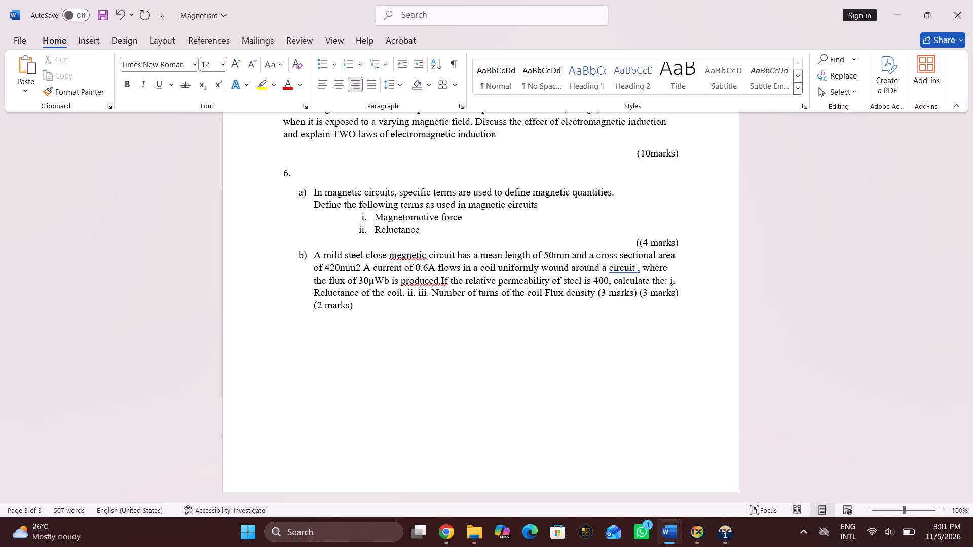
key(BackSpace)
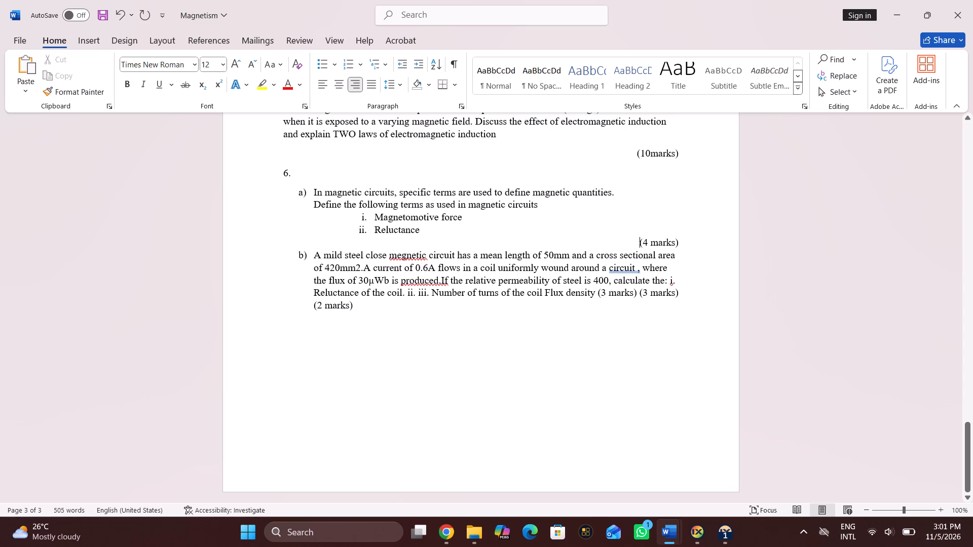
In question 6 b), add a space after "produced." and remove the space before the comma after "circuit".
click(440, 280)
key(space)
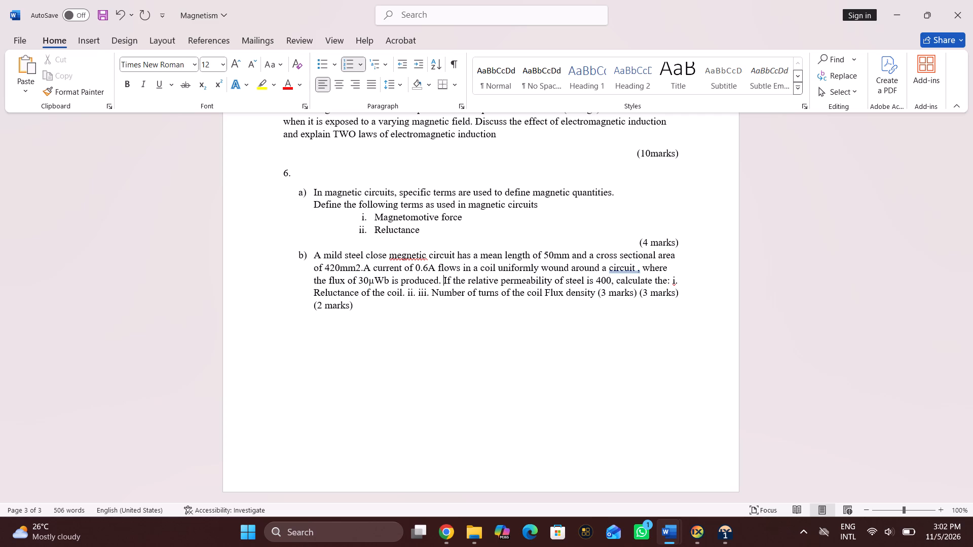
click(638, 271)
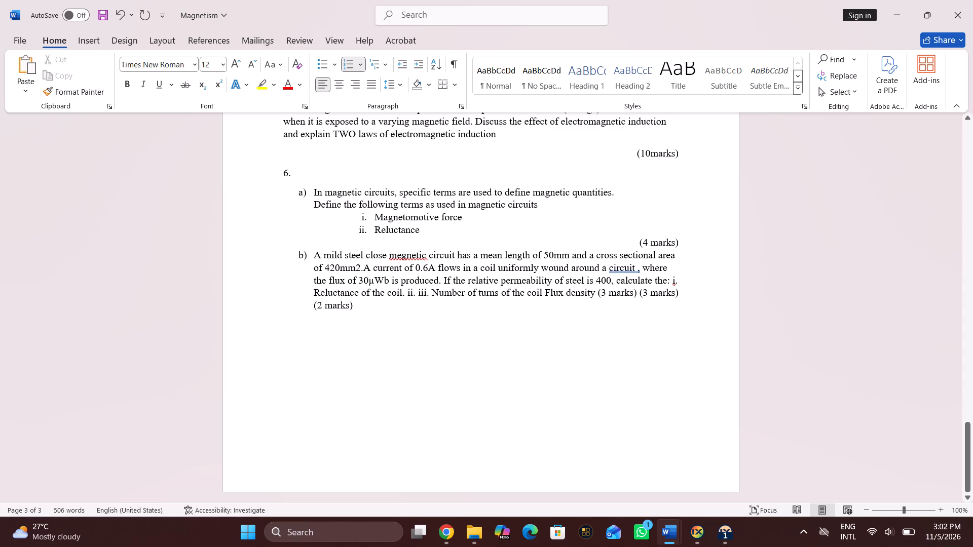
key(BackSpace)
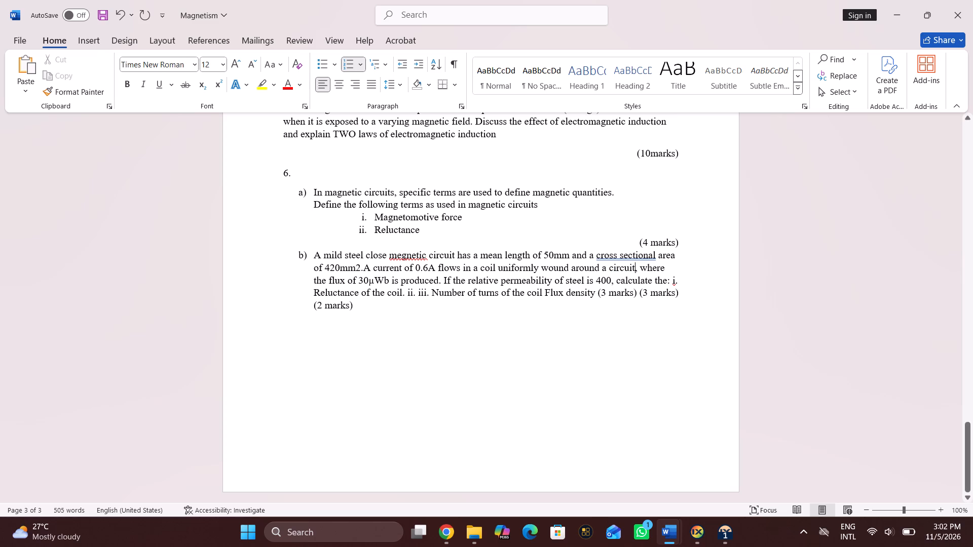
In question 6 b), change "cross sectional" to "cros- sectional" and correct "megnetic" to "magnetic".
click(618, 254)
key(BackSpace)
key(minus)
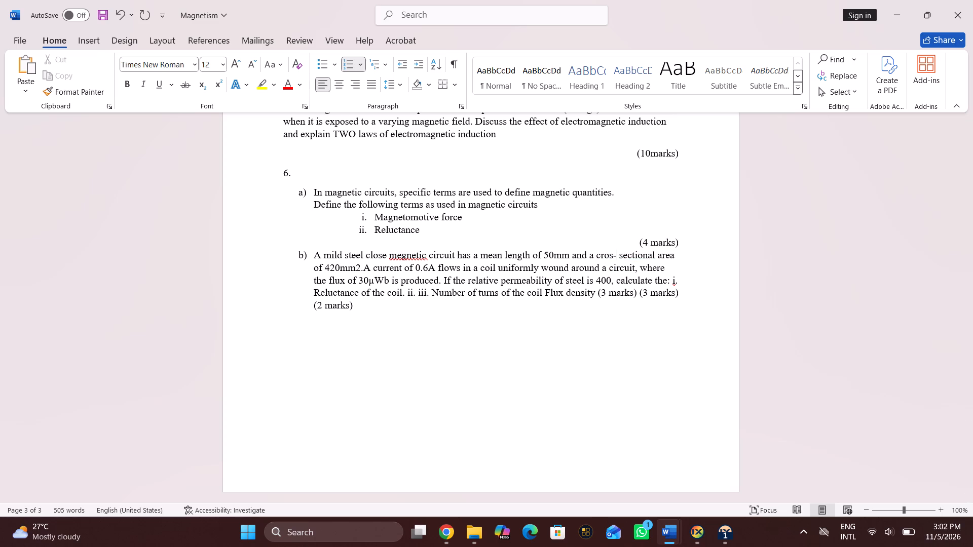
click(400, 257)
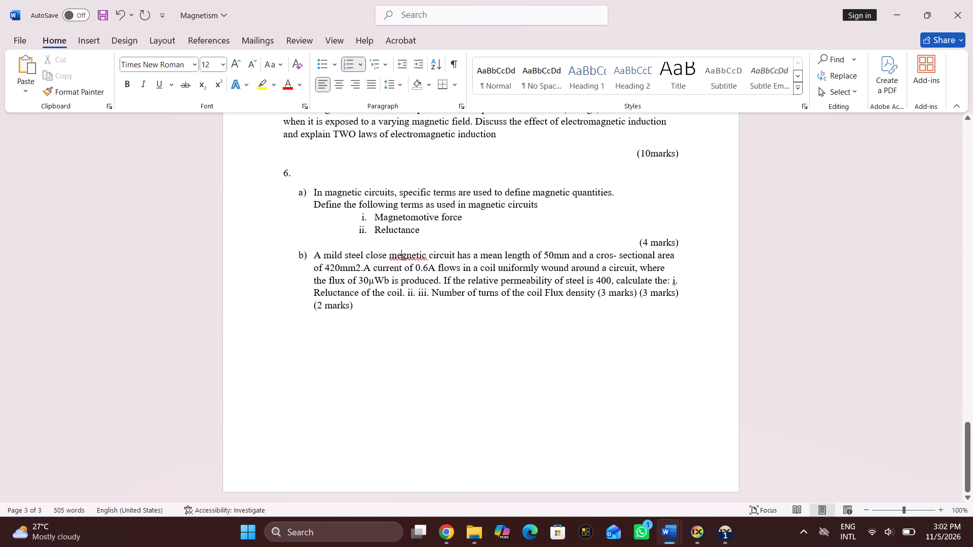
key(BackSpace)
key(a)
In question 6 b), break the text after "calculate the:" into sub-items i. "Reluctance of the coil." and ii. for the remaining text.
click(616, 286)
click(672, 283)
key(Return)
key(BackSpace)
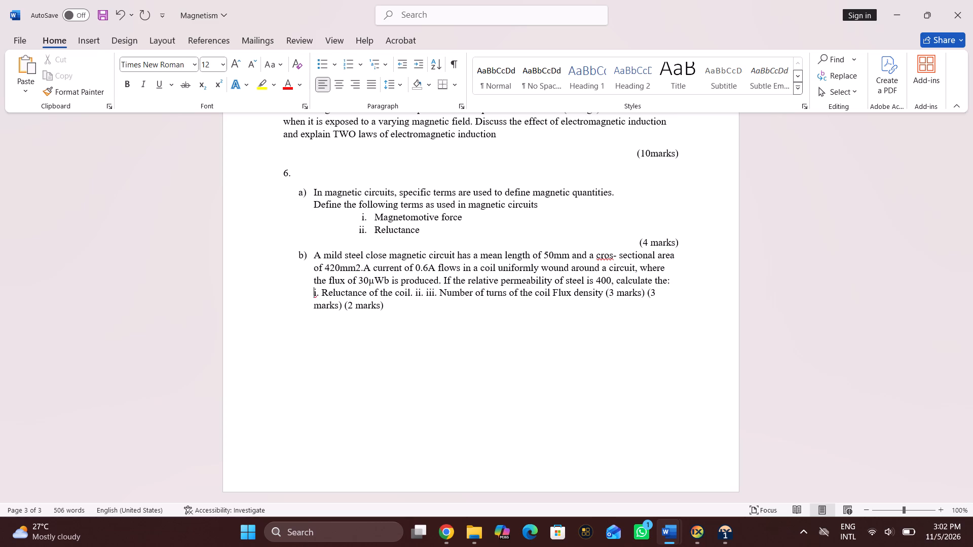
click(416, 295)
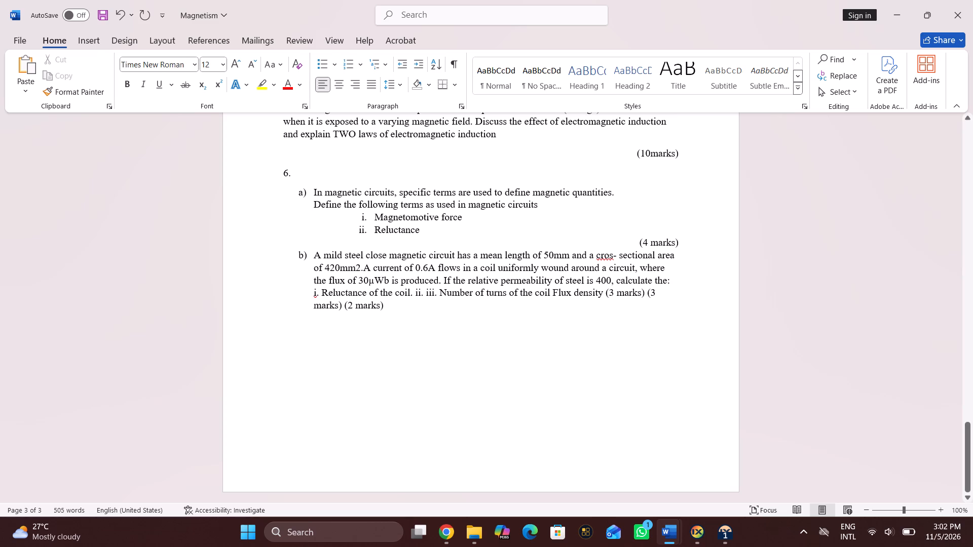
key(Return)
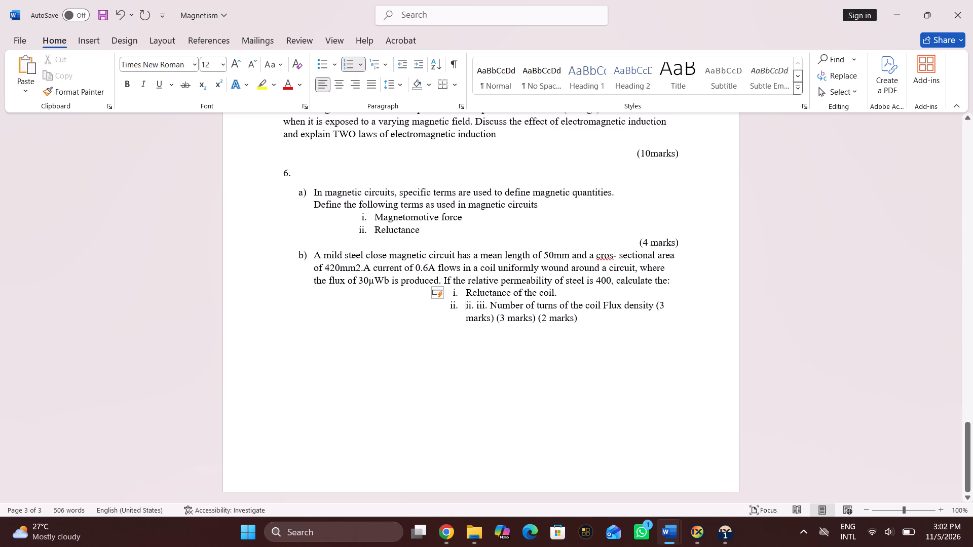
Delete the leftover typed "ii. iii." before "Number of turns of the coil" in question 6 b).
click(490, 305)
key(BackSpace)
key(BackSpace)
key(BackSpace)
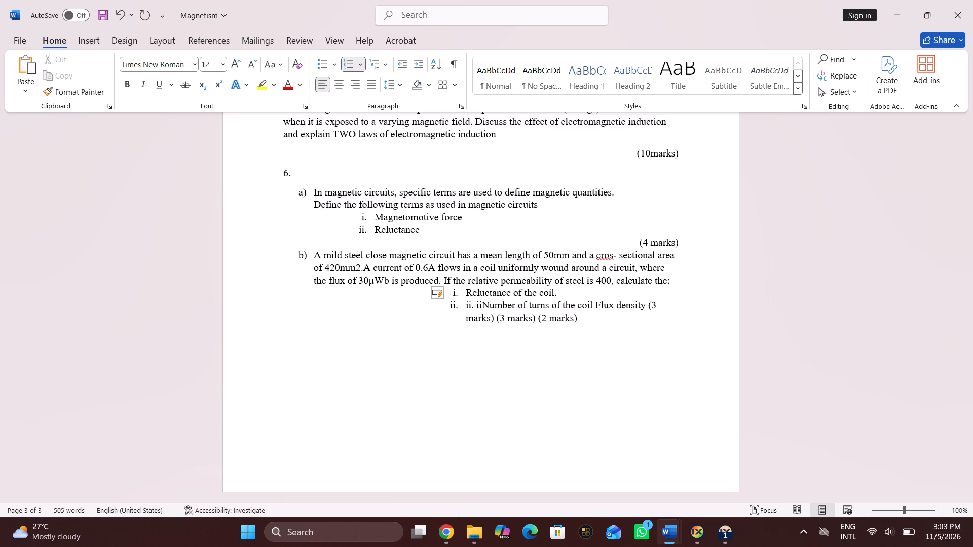
key(BackSpace)
key(BackSpace)
key(BackSpace)
key(BackSpace)
key(BackSpace)
key(BackSpace)
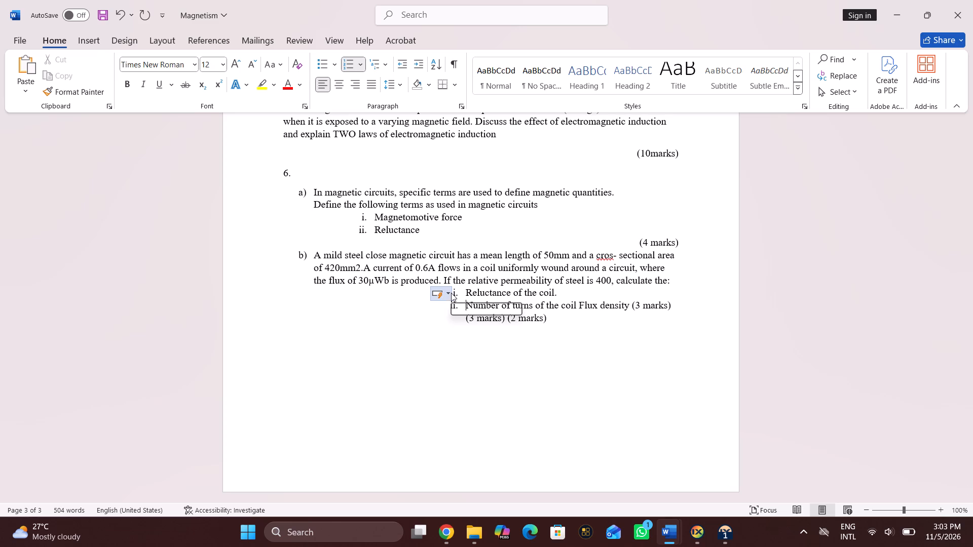
Reduce the indent of the i. and ii. sub-items in question 6 b) to sit just inside the question text.
click(456, 292)
drag(456, 292, 426, 292)
drag(426, 292, 415, 293)
drag(457, 305, 413, 300)
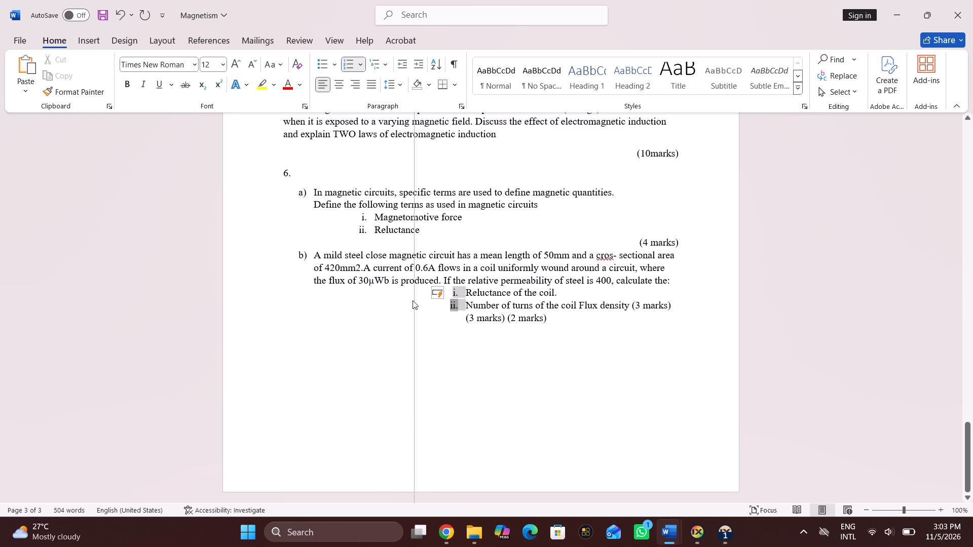
drag(413, 300, 359, 310)
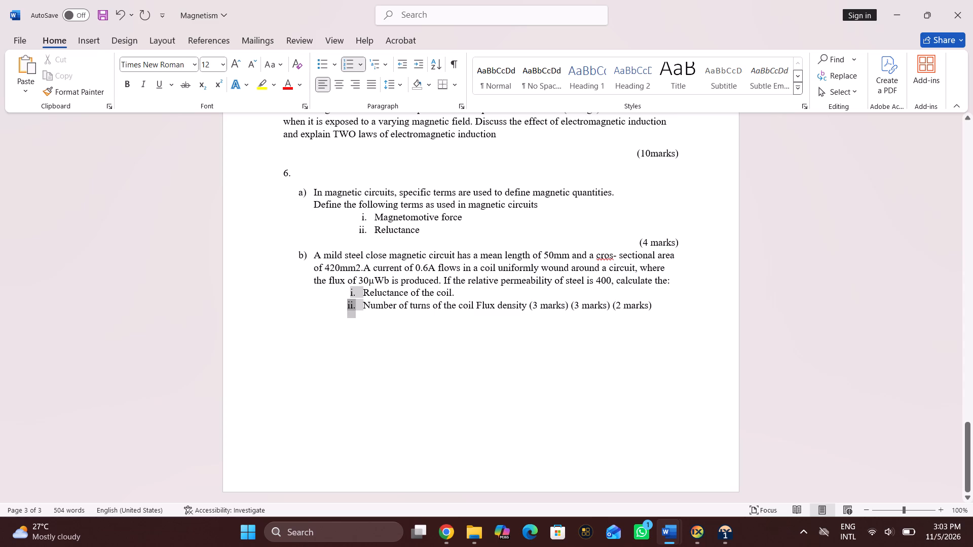
In question 6 b), move one "(3 marks)" from sub-item ii. to its own unnumbered, right-aligned line below "Reluctance of the coil.".
drag(571, 307, 529, 305)
key(ctrl+x)
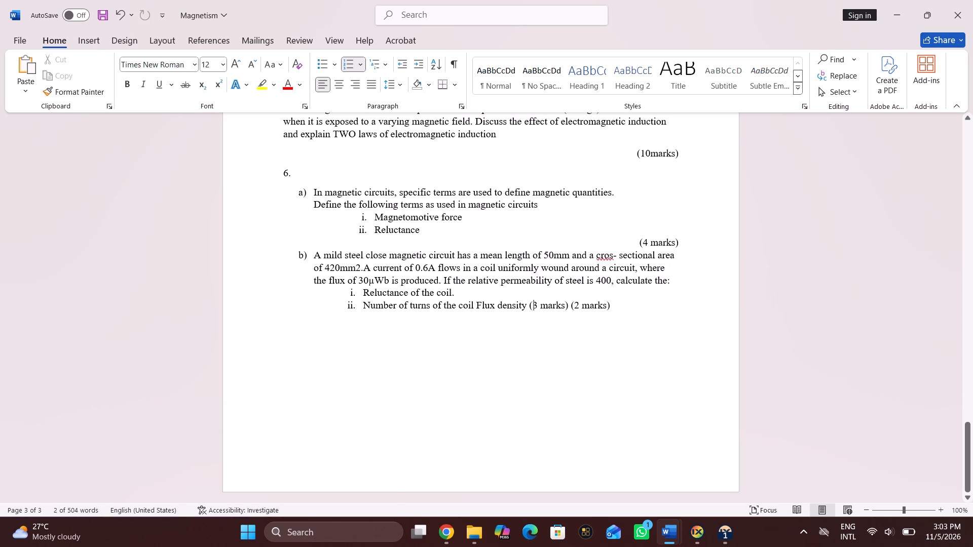
click(472, 293)
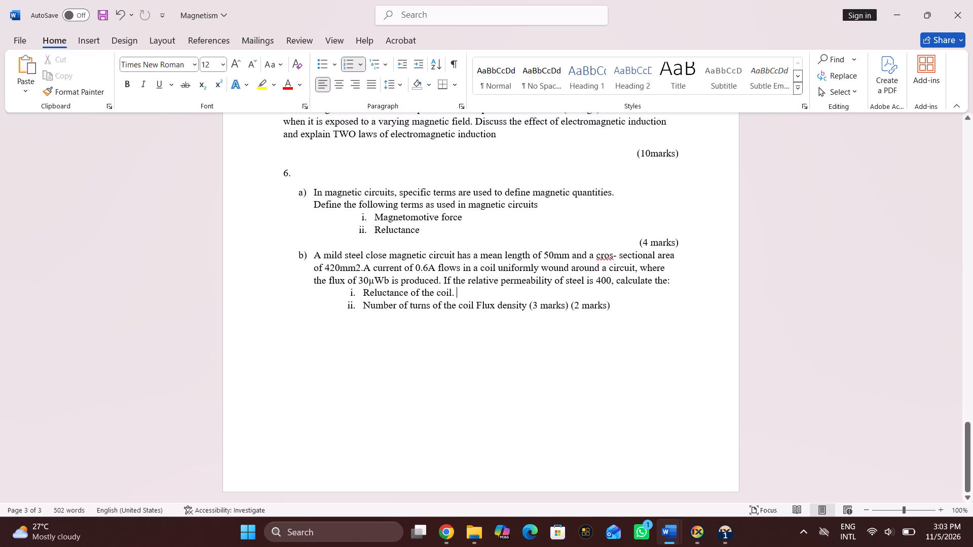
key(Return)
key(BackSpace)
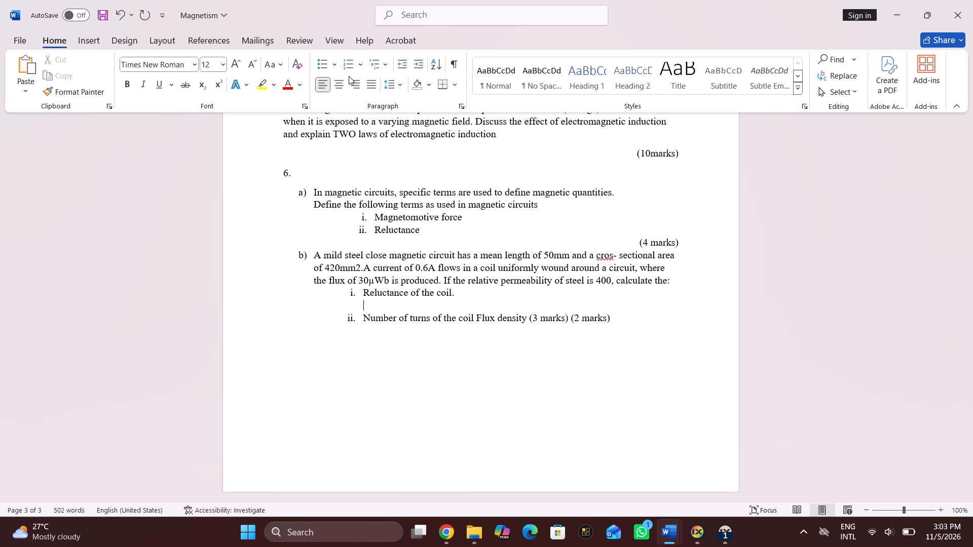
click(356, 84)
key(ctrl+v)
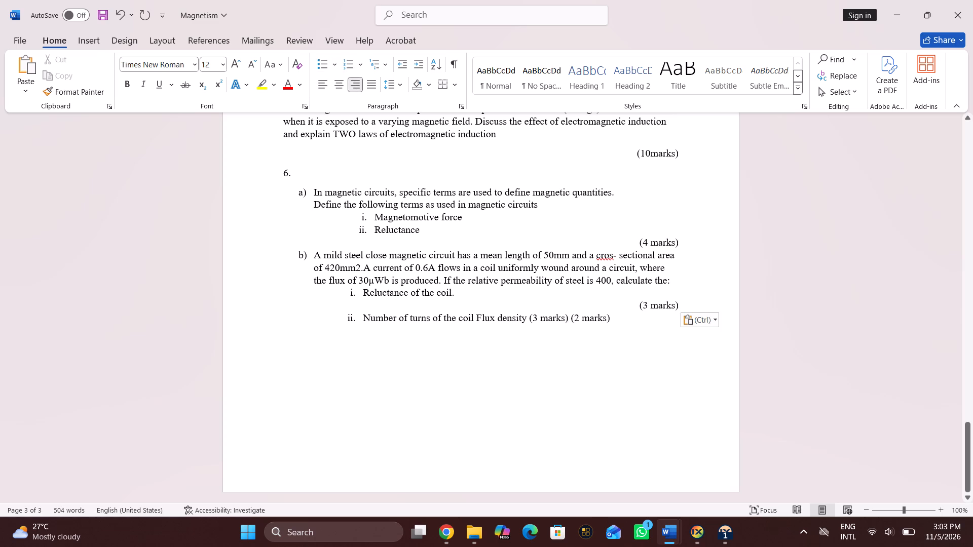
Delete "(2 marks)" from the end of sub-item ii. in question 6 b).
drag(612, 317, 574, 317)
drag(574, 317, 570, 321)
key(BackSpace)
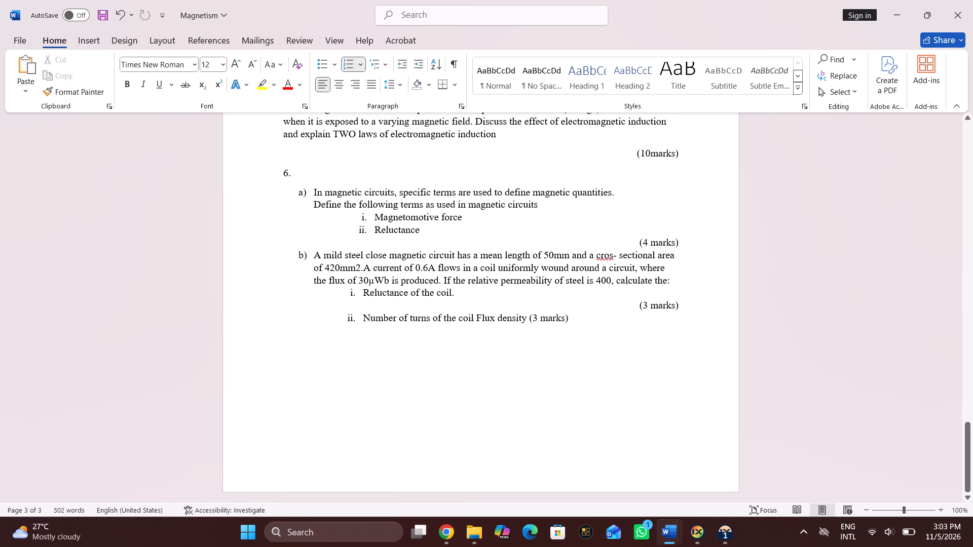
Put the remaining "(3 marks)" of sub-item ii. on its own unnumbered, right-aligned line below "Number of turns of the coil Flux density".
click(529, 320)
key(Return)
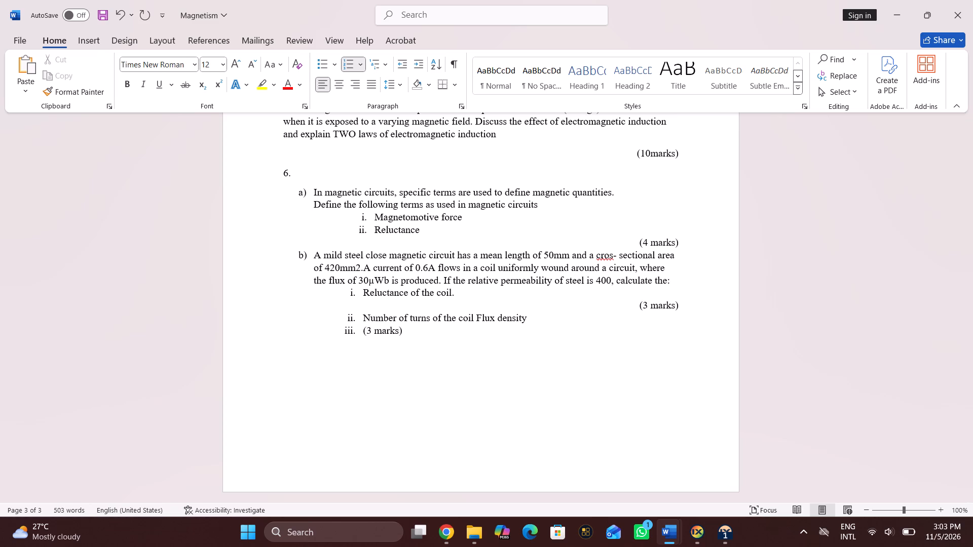
key(BackSpace)
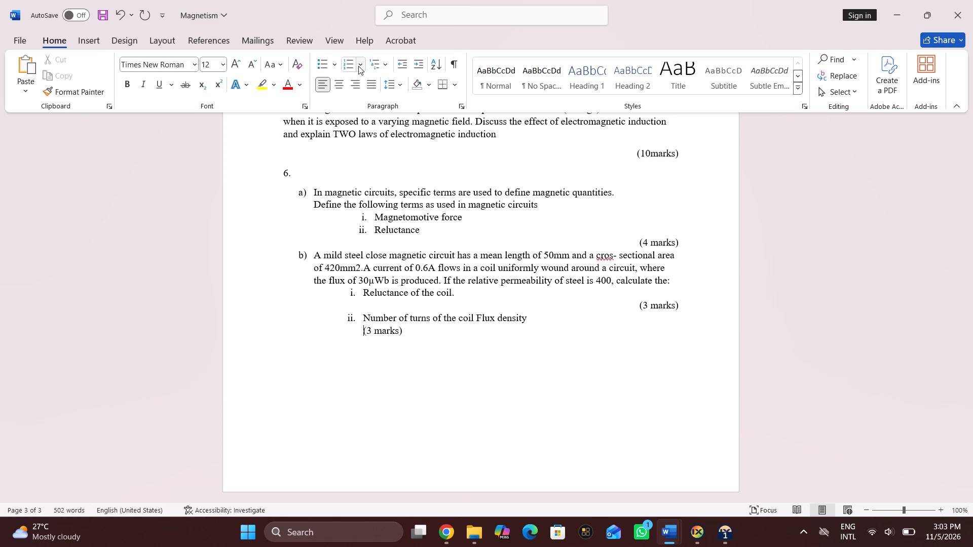
click(358, 76)
click(358, 76)
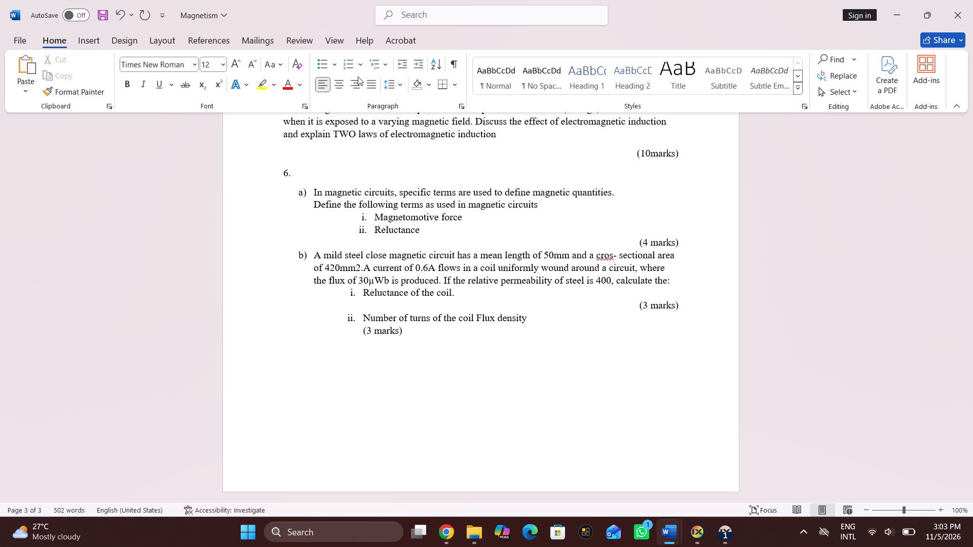
click(358, 76)
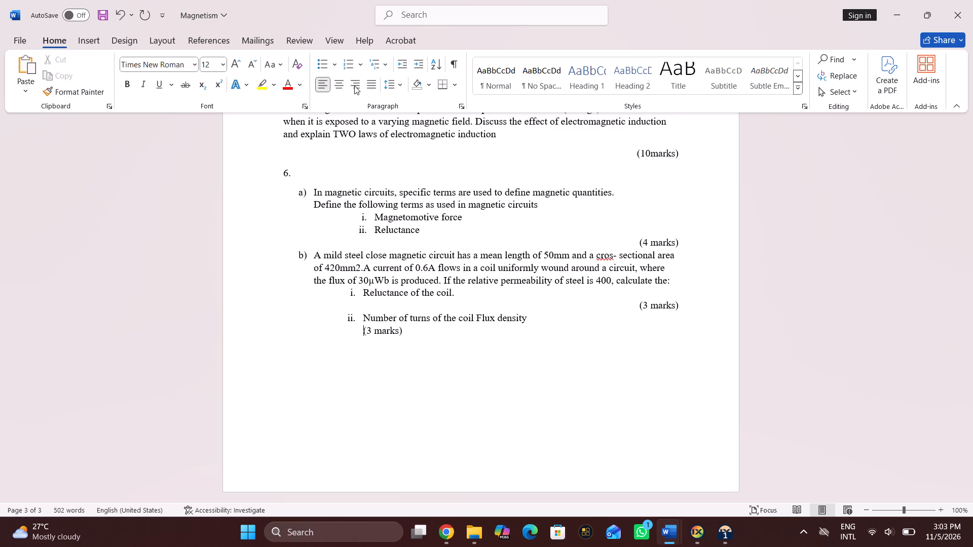
click(354, 86)
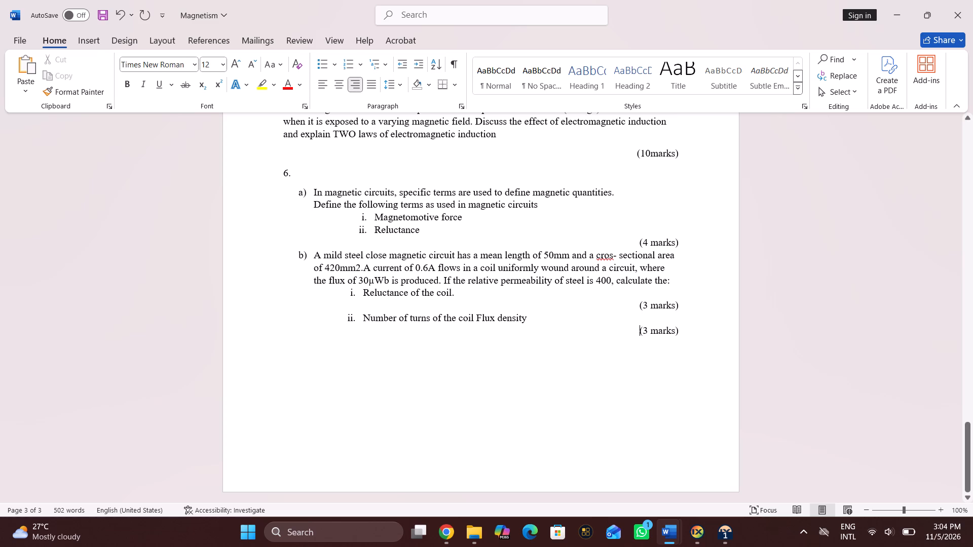
Add an empty left-aligned line below the last "(3 marks)" of question 6 b).
click(683, 332)
key(Return)
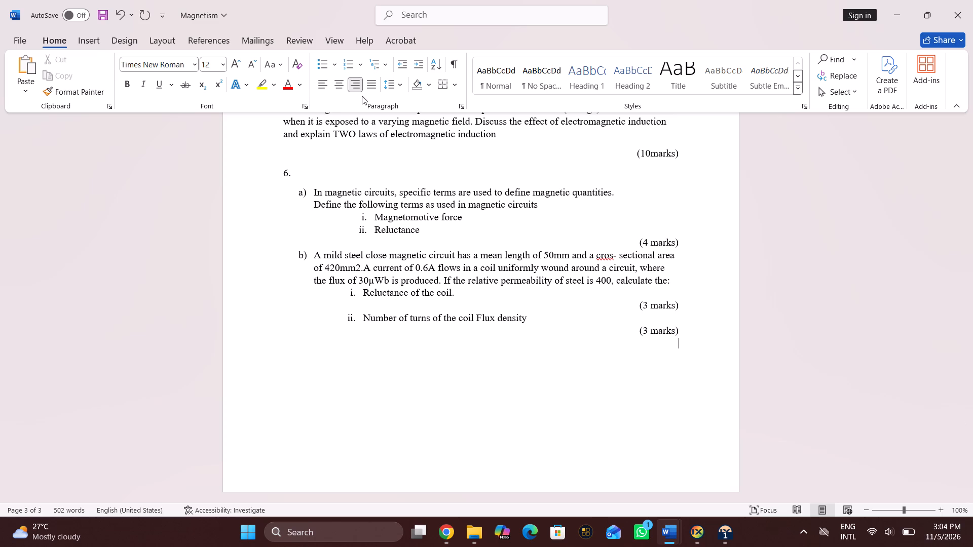
click(321, 85)
Switch to File Explorer and briefly view the 2025m 5 and 2025j 5 past papers from the E. Pri folder, closing each.
click(468, 537)
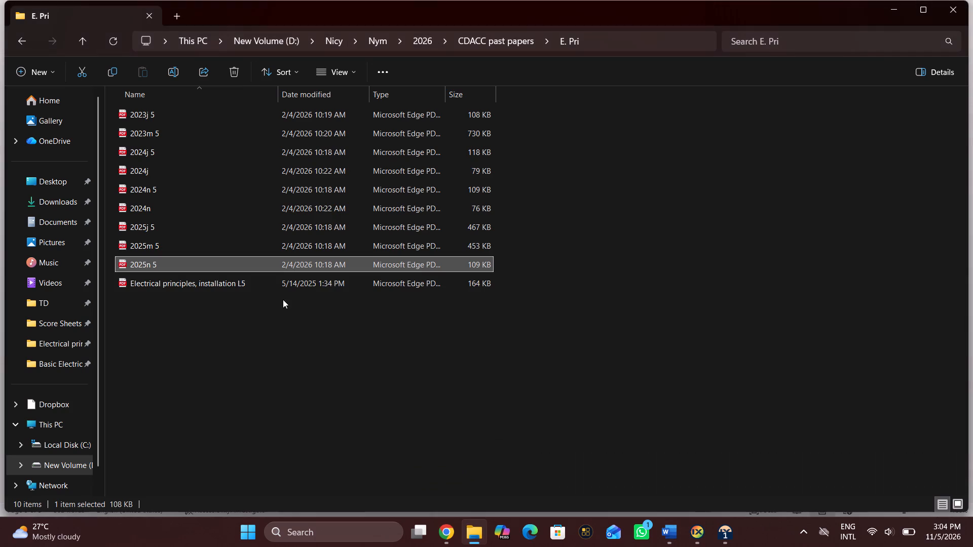
click(239, 256)
double_click(235, 252)
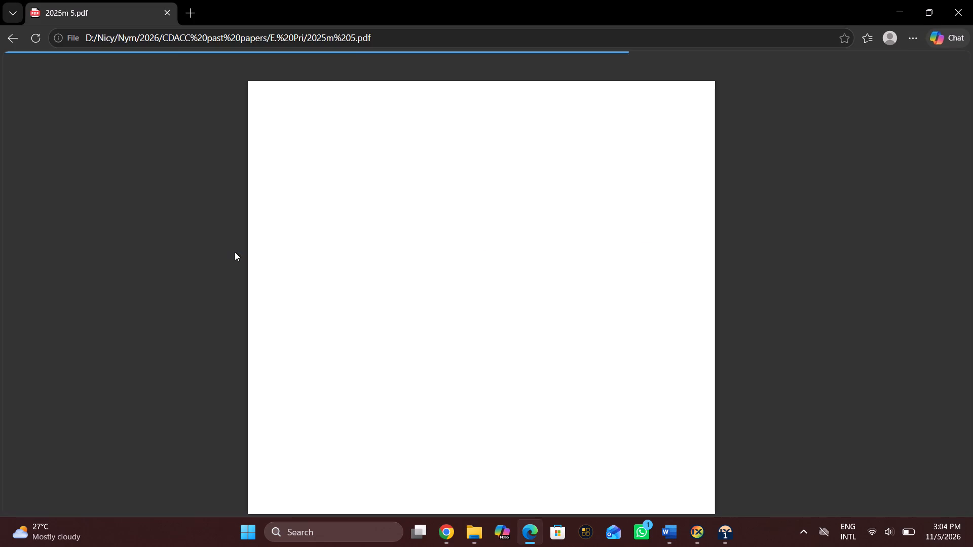
scroll(490, 276, down, 4)
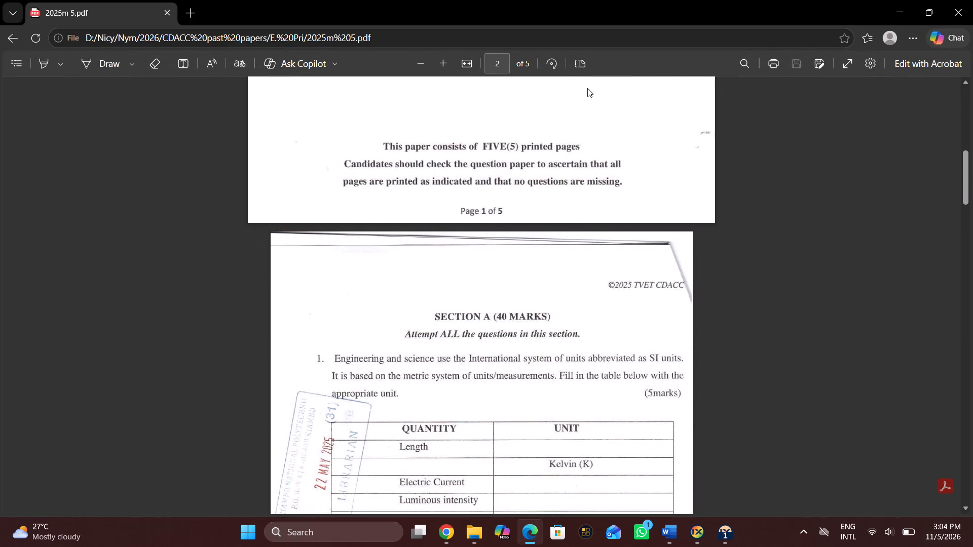
click(954, 10)
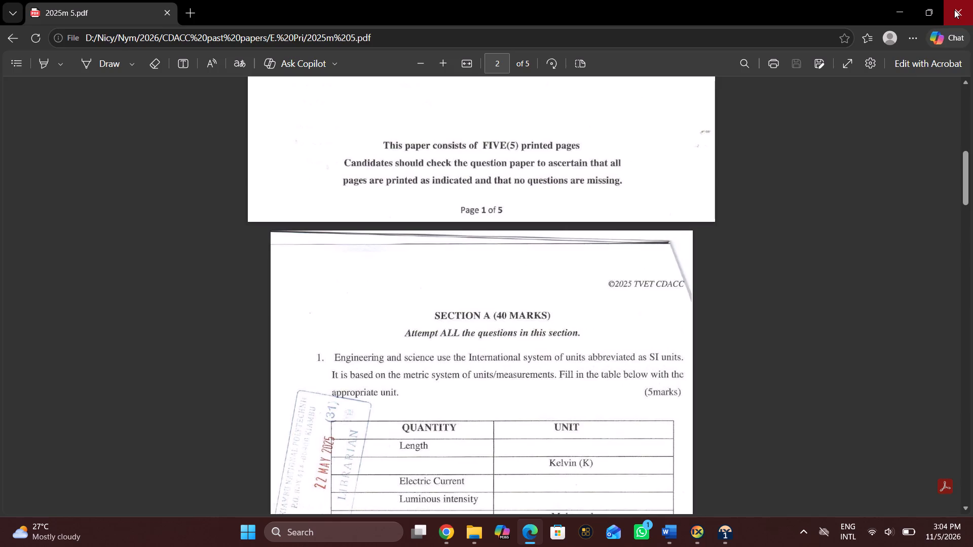
double_click(316, 228)
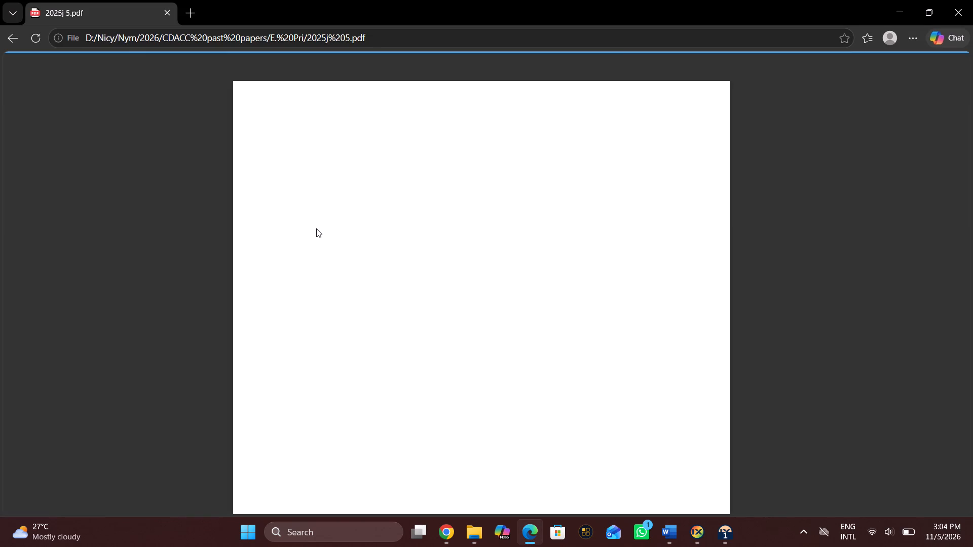
click(971, 6)
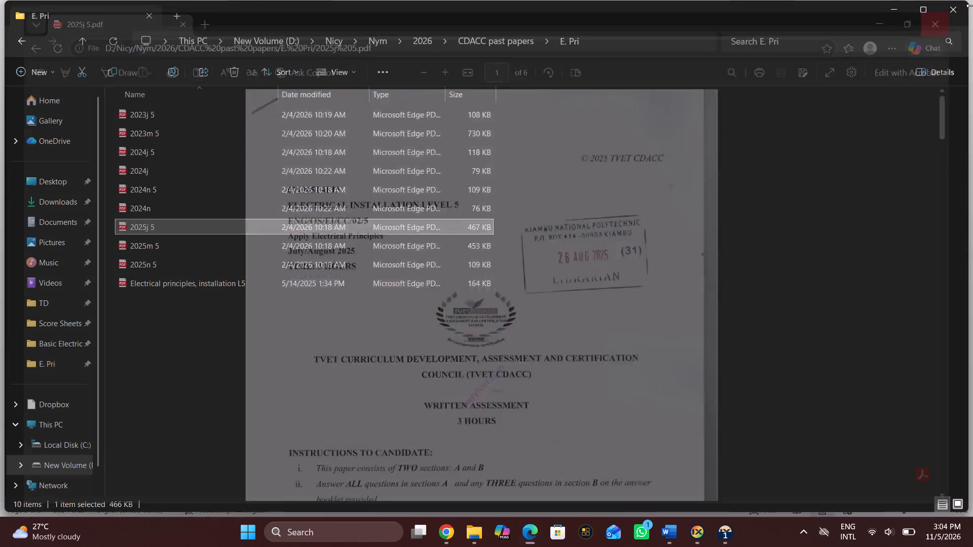
Open the 2024n past paper, examine its Section A and B questions for magnetism content, and close it.
double_click(322, 207)
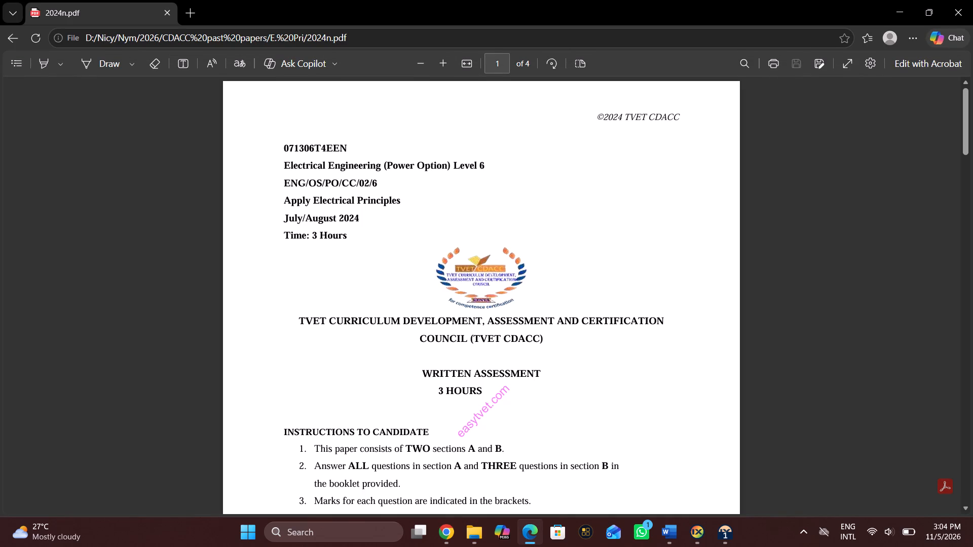
scroll(347, 232, down, 5)
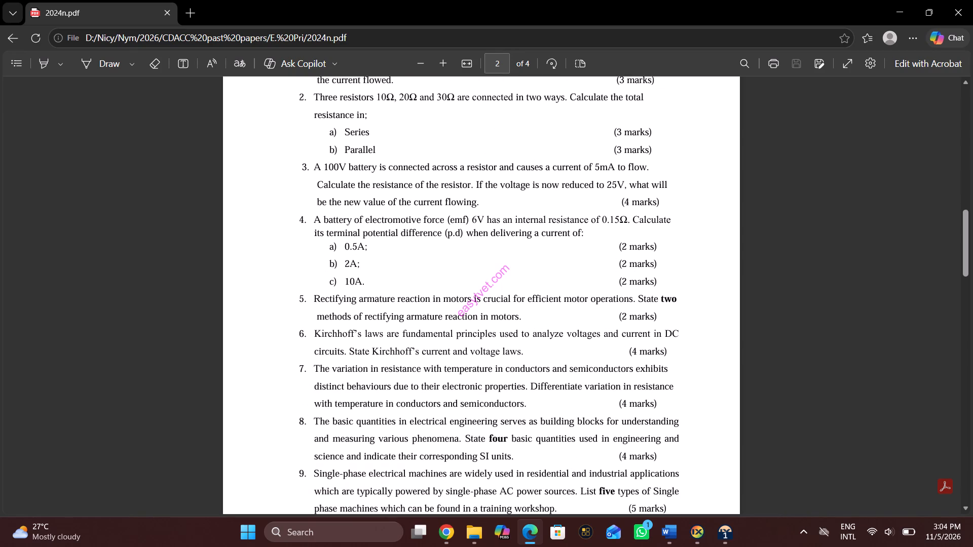
scroll(347, 232, up, 1)
scroll(347, 232, down, 1)
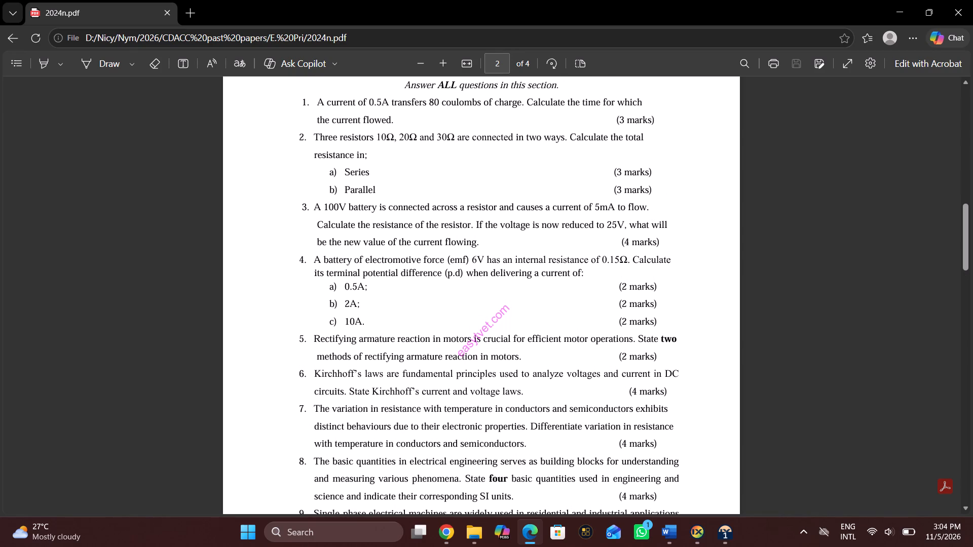
scroll(456, 288, down, 3)
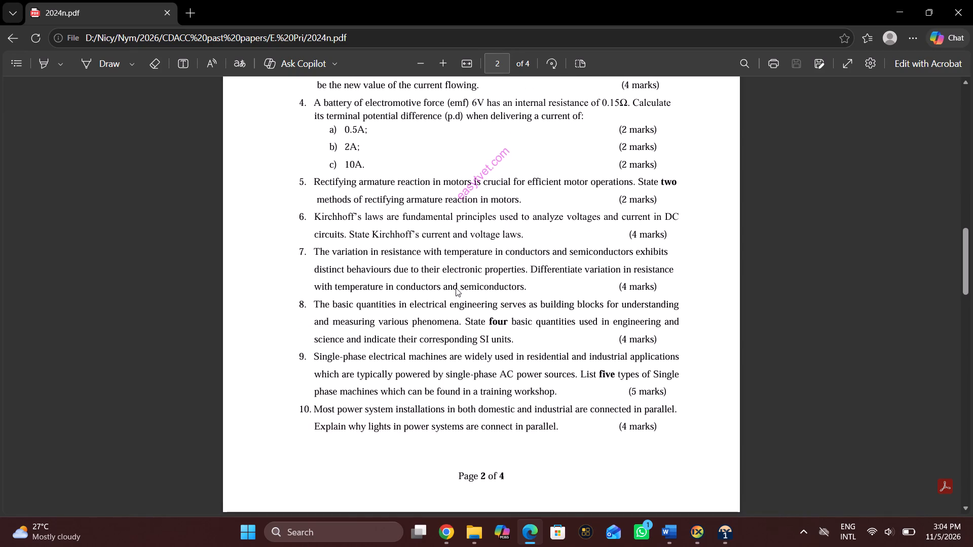
scroll(456, 288, down, 3)
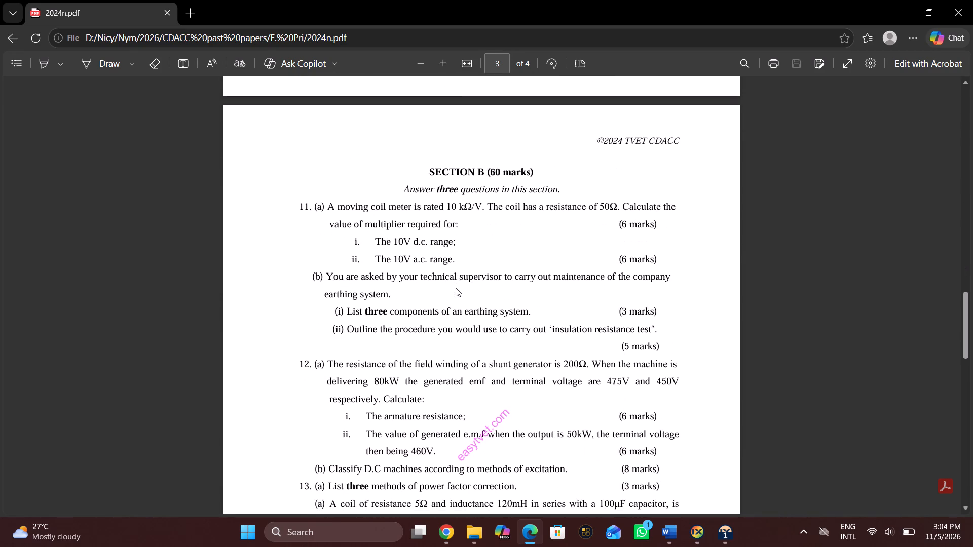
scroll(456, 288, down, 4)
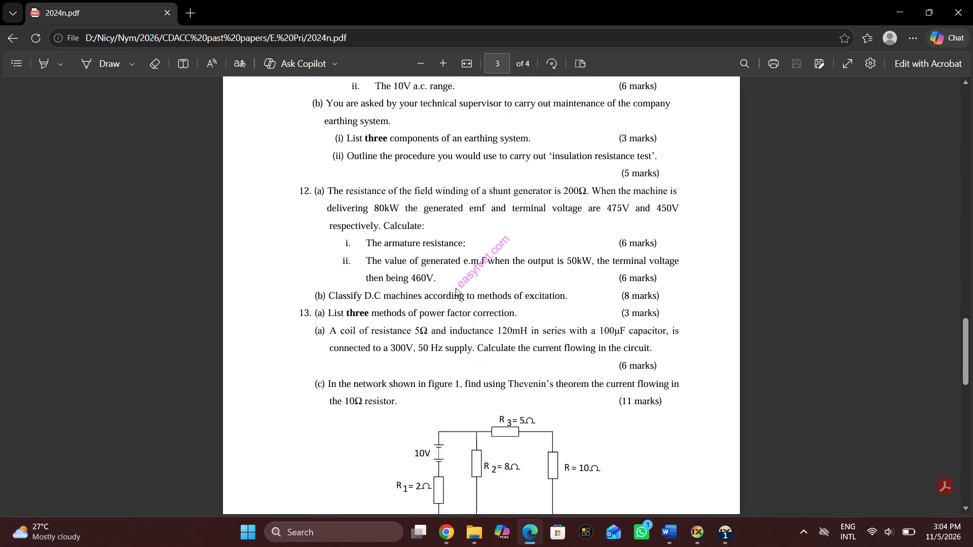
scroll(456, 288, down, 3)
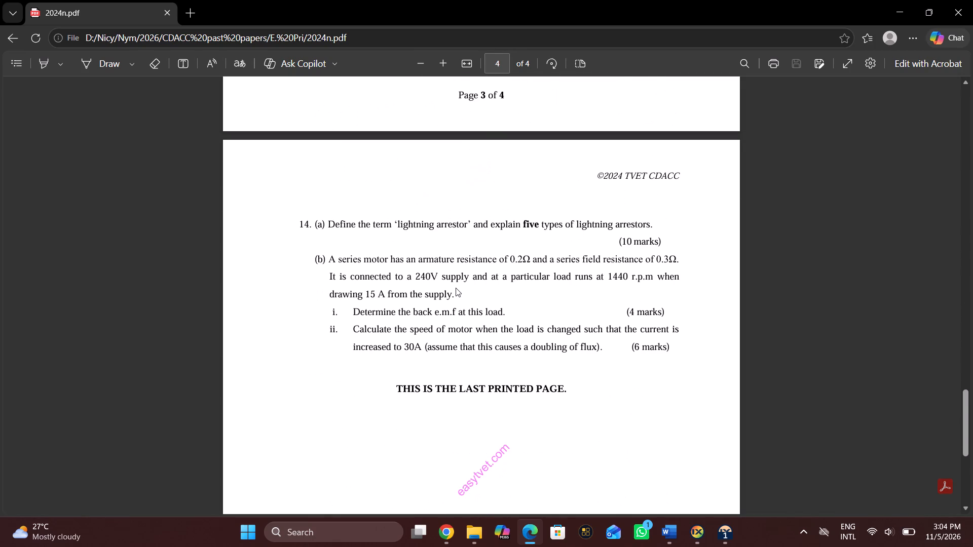
click(956, 3)
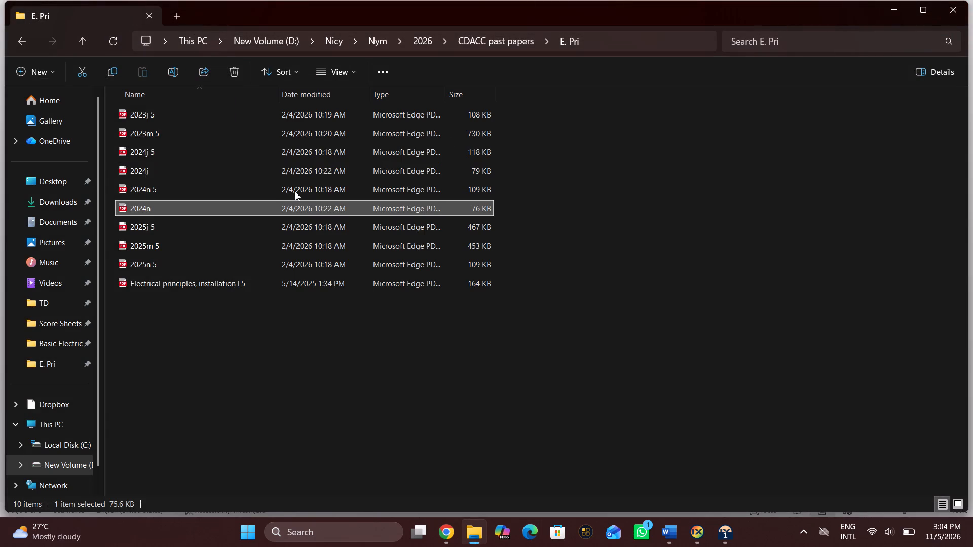
Open the 2024n 5 past paper and copy question 10 about the 1000-turn coil, including parts (a), (b) and its marks.
double_click(295, 191)
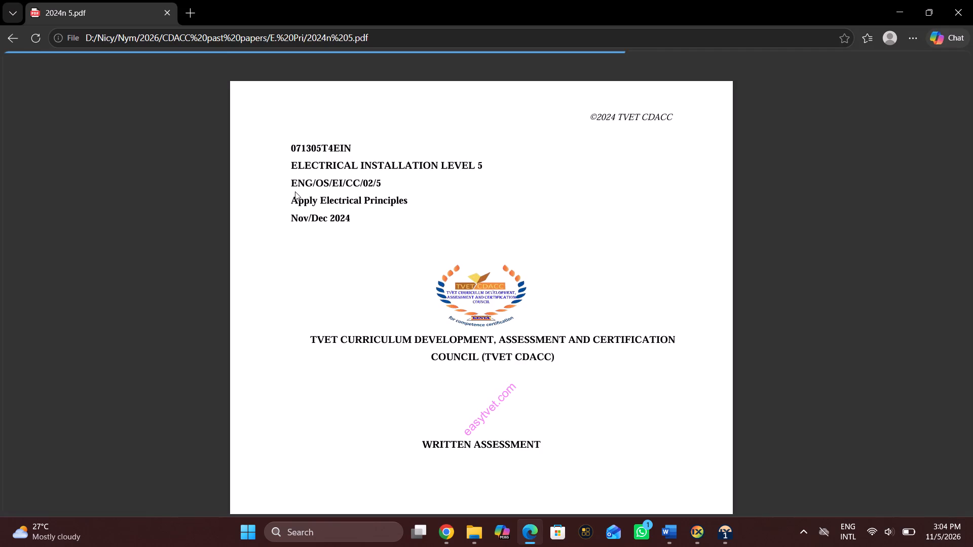
scroll(397, 205, down, 6)
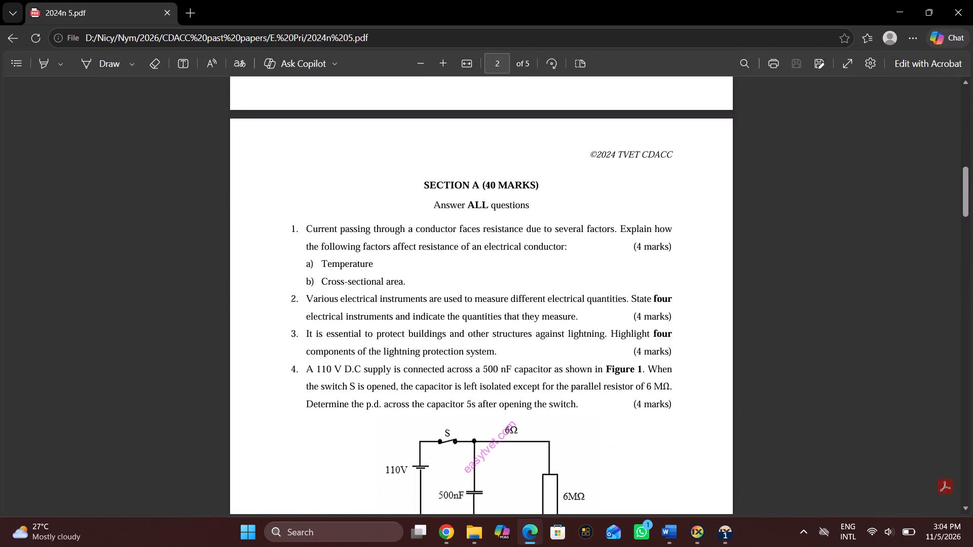
scroll(397, 205, down, 2)
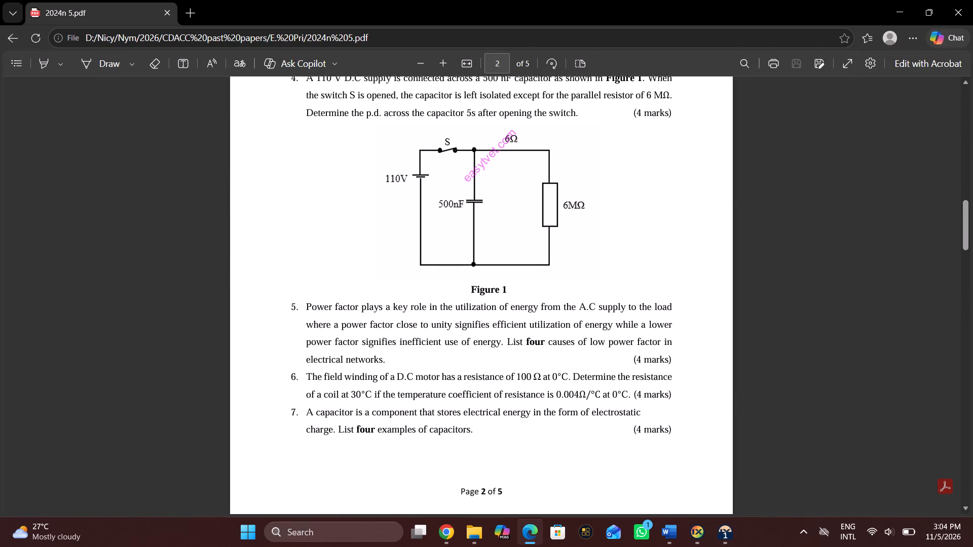
scroll(397, 205, down, 3)
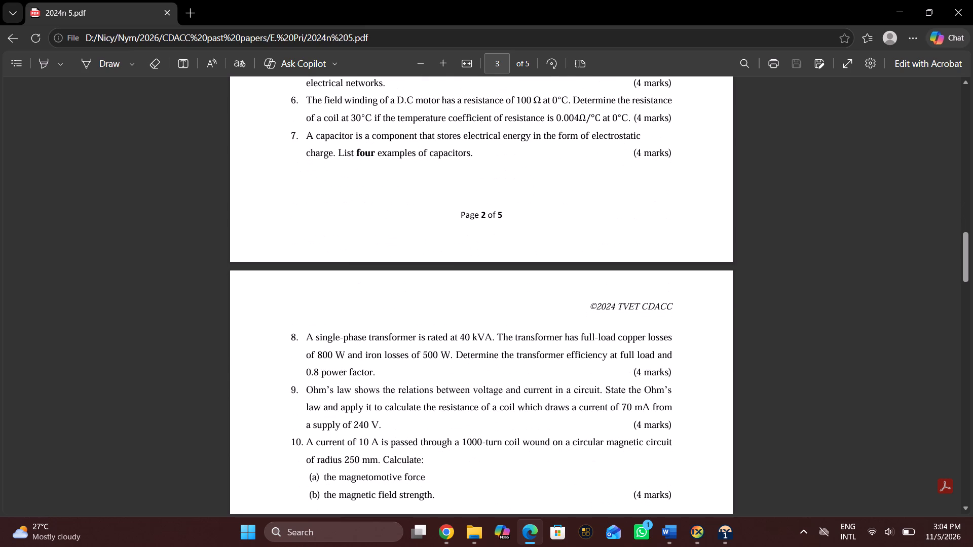
scroll(397, 205, down, 2)
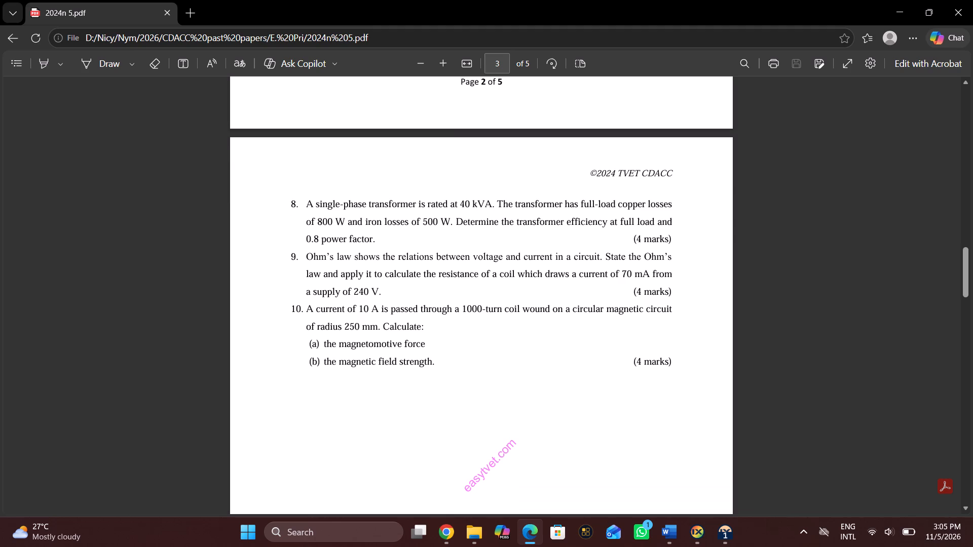
drag(305, 306, 592, 372)
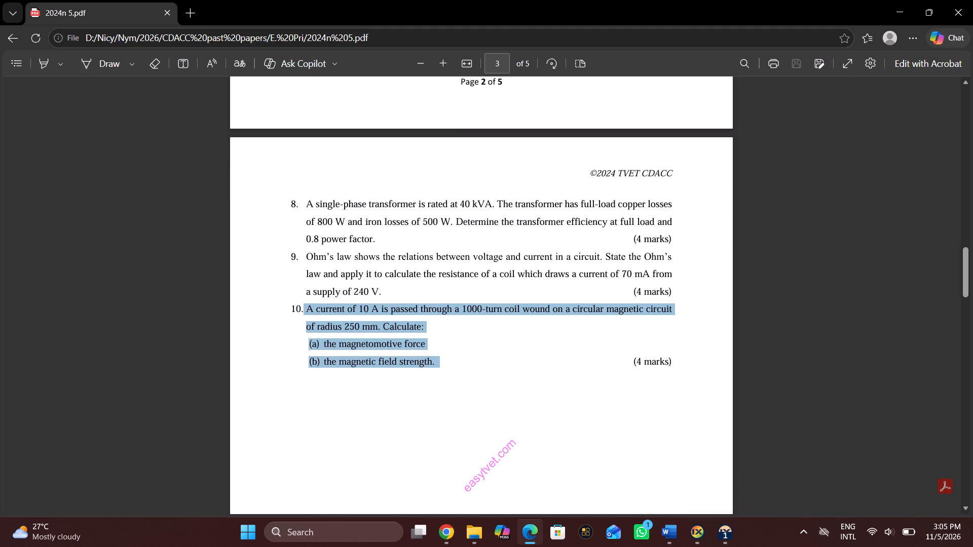
drag(592, 372, 687, 363)
key(ctrl+c)
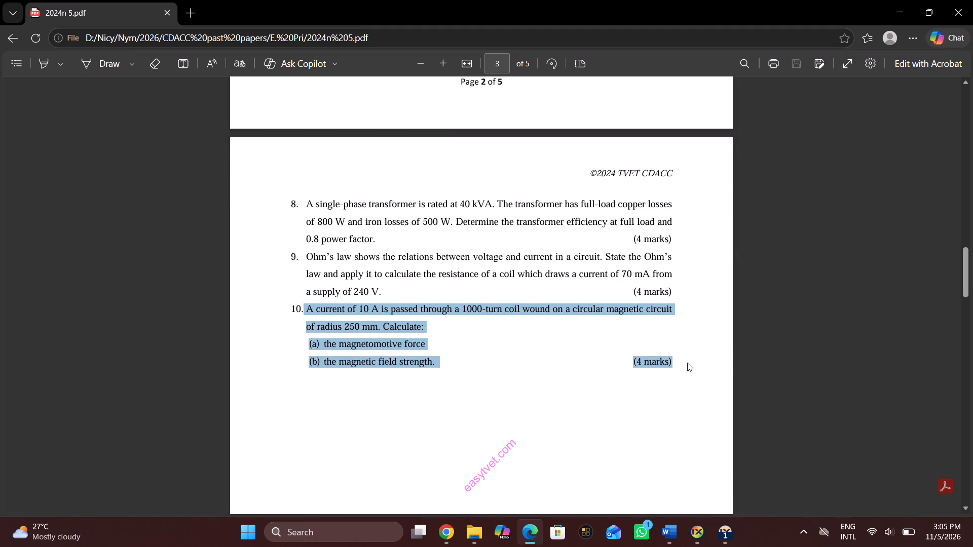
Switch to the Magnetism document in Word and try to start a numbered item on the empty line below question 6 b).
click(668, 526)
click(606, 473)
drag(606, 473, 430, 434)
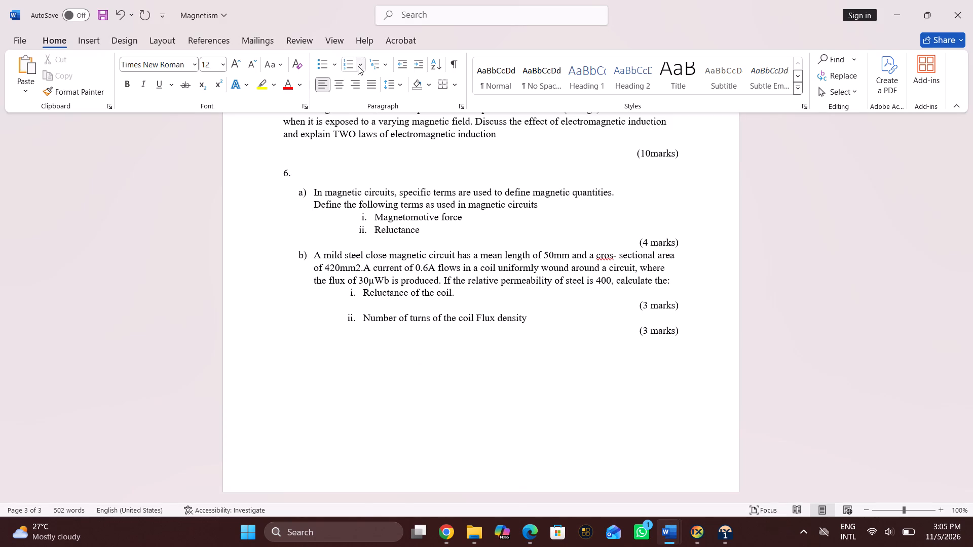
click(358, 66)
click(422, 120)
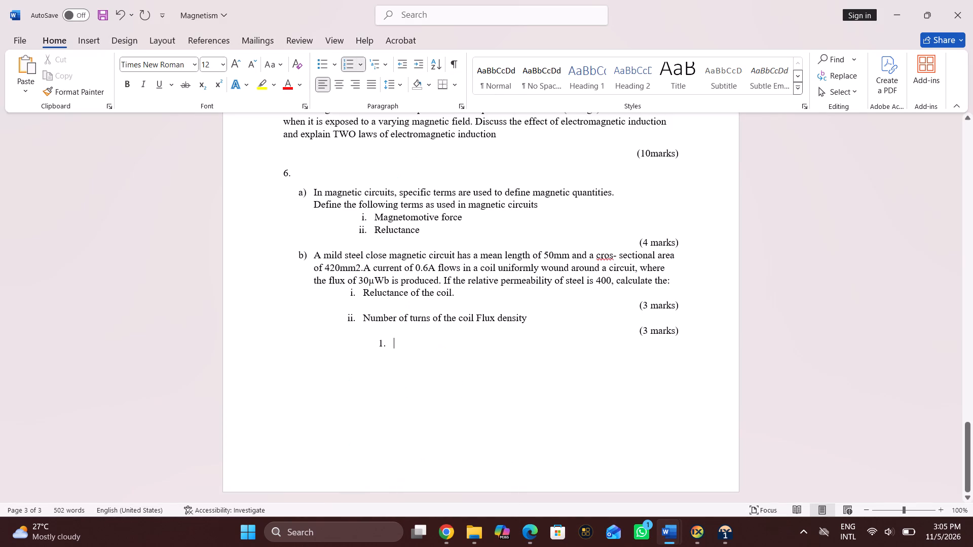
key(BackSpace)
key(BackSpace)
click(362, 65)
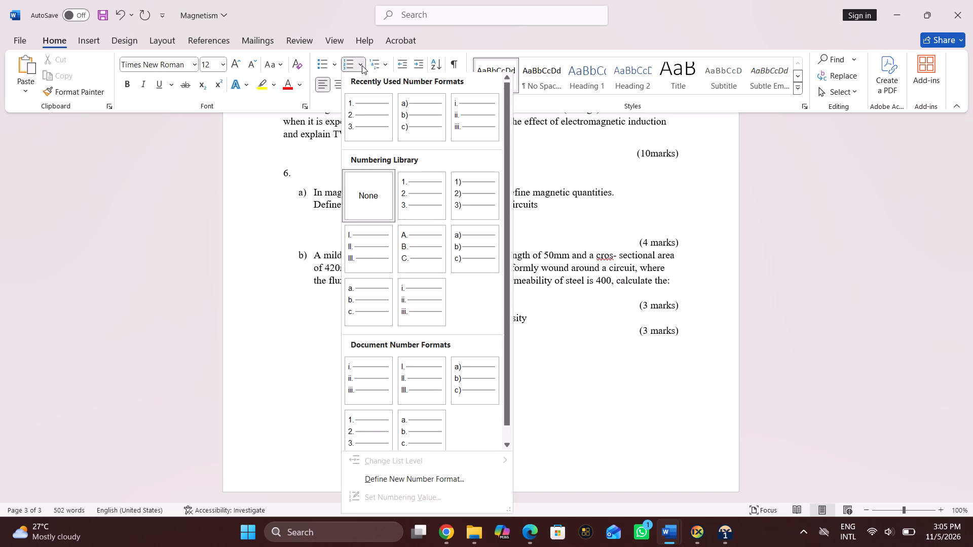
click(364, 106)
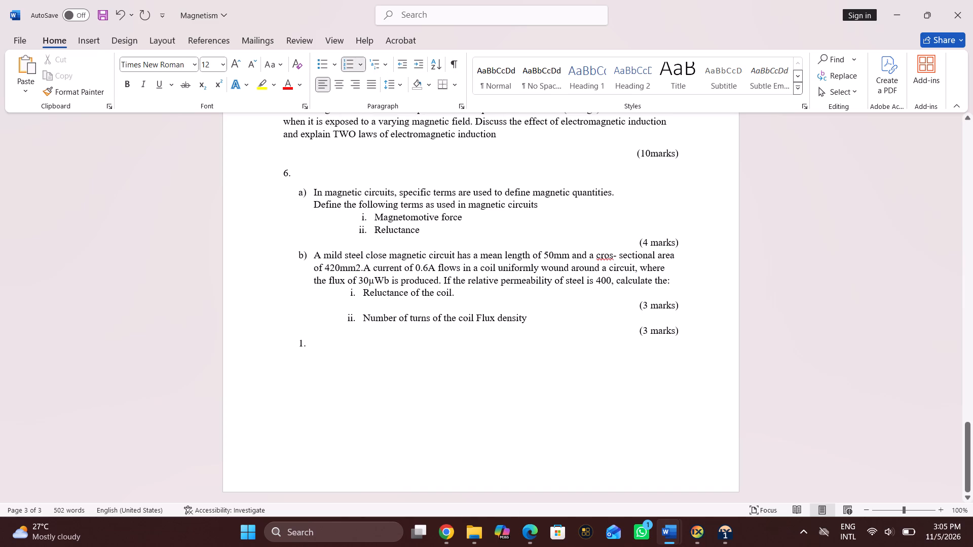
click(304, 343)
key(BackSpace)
Replace question 1's typed number with an automatic "1." list number on its own line above "Define the following terms as used in magnetism;".
scroll(304, 343, up, 3)
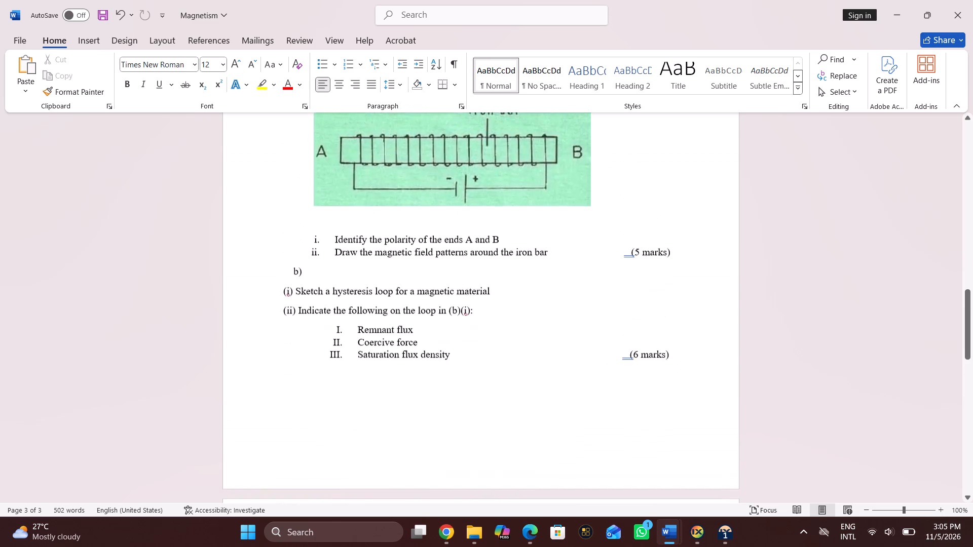
scroll(304, 343, up, 4)
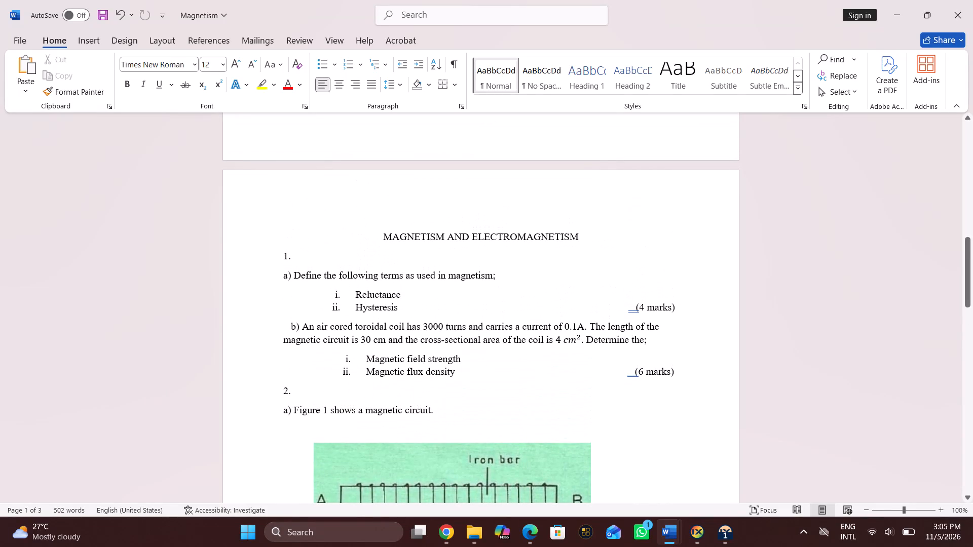
double_click(295, 261)
key(BackSpace)
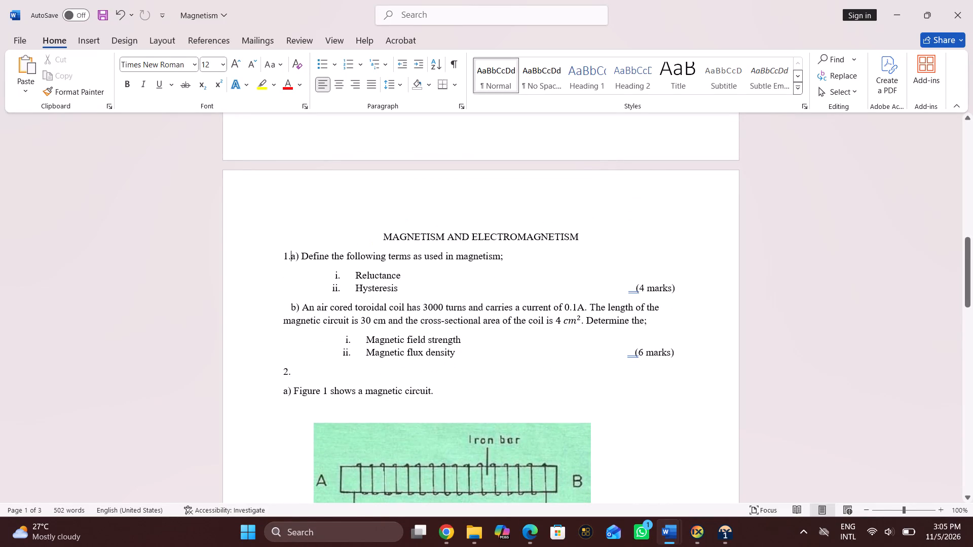
key(BackSpace)
key(BackSpace)
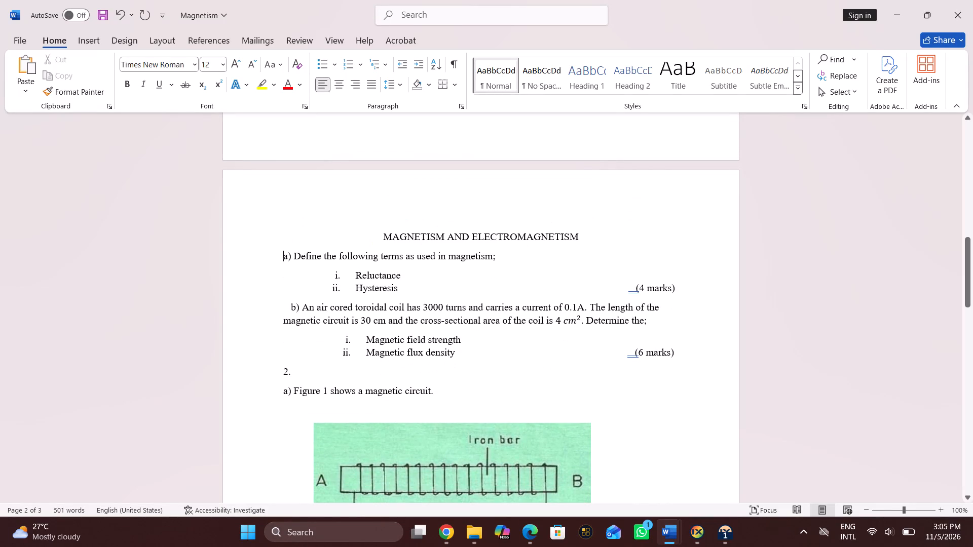
click(352, 67)
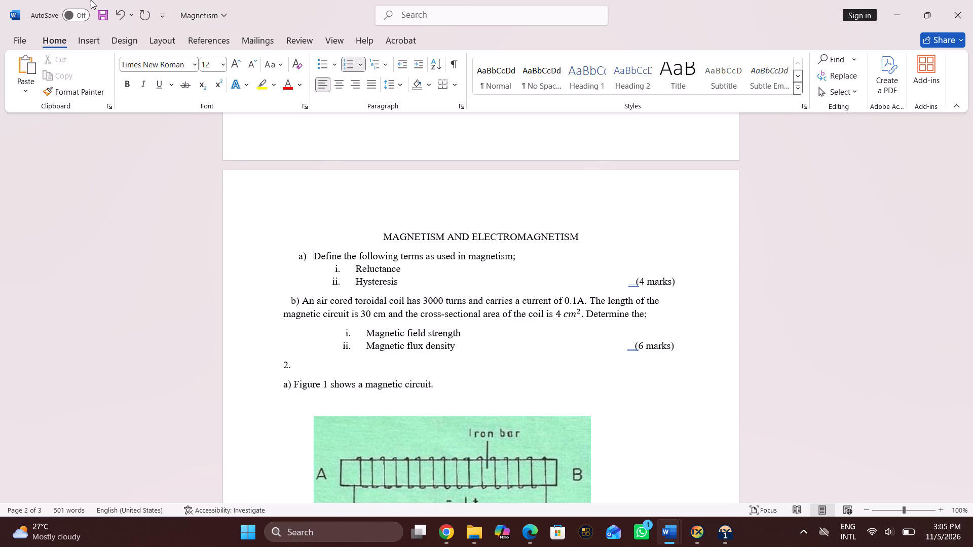
click(120, 12)
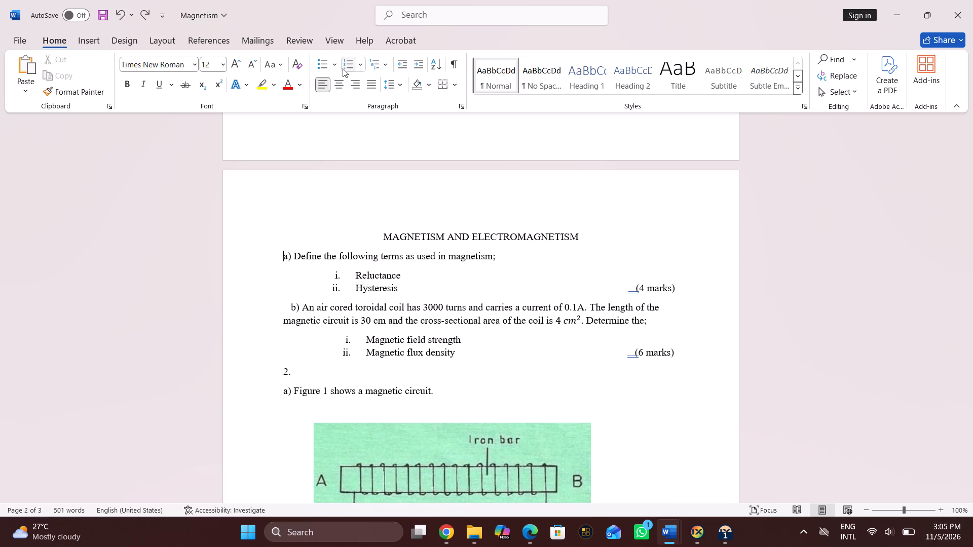
click(337, 62)
click(362, 64)
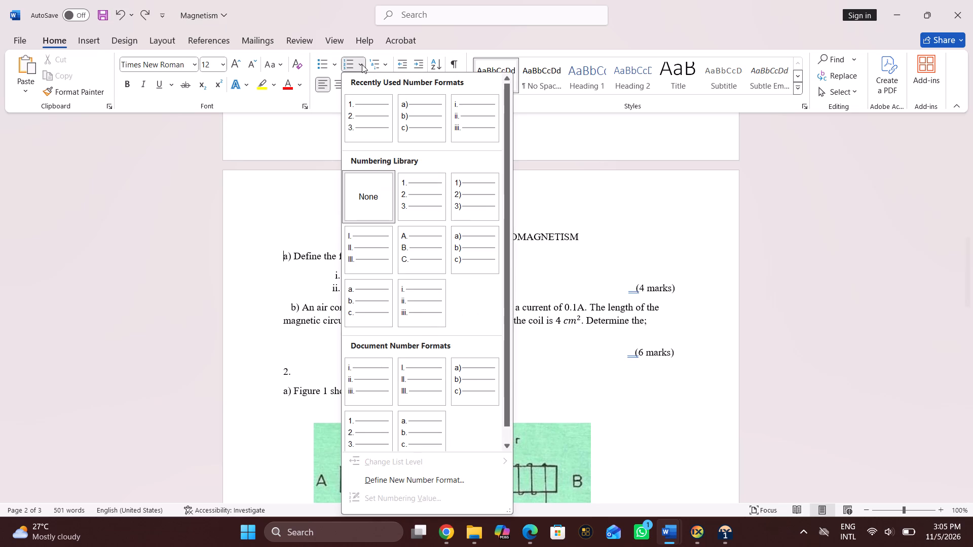
click(383, 114)
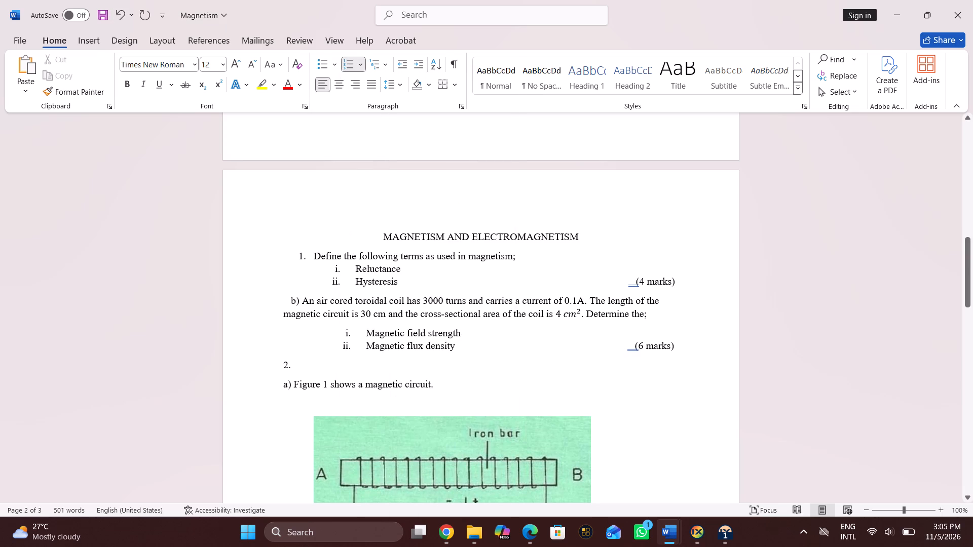
key(Return)
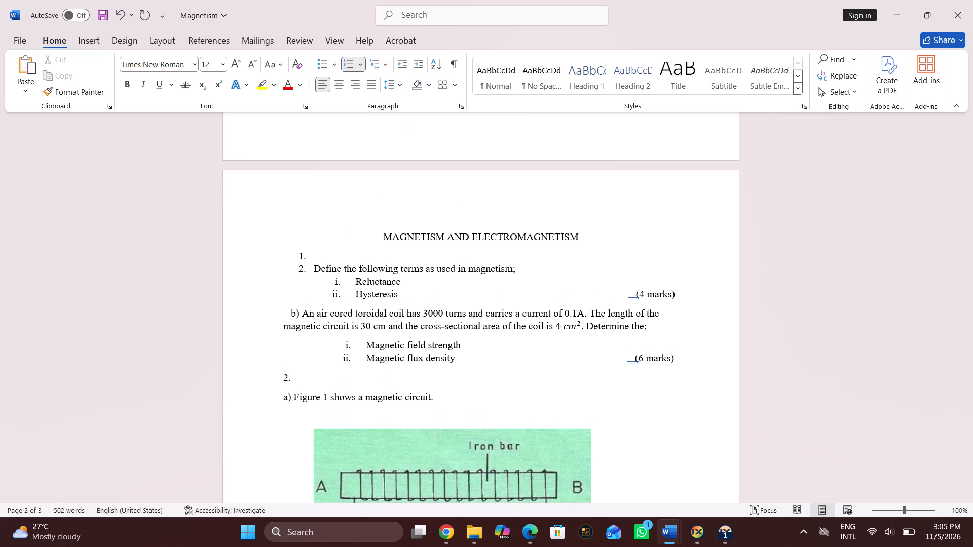
key(BackSpace)
Give question 1's "Define the following terms" and "An air cored toroidal coil" parts automatic a) and b) numbering, removing the typed "b)".
click(360, 64)
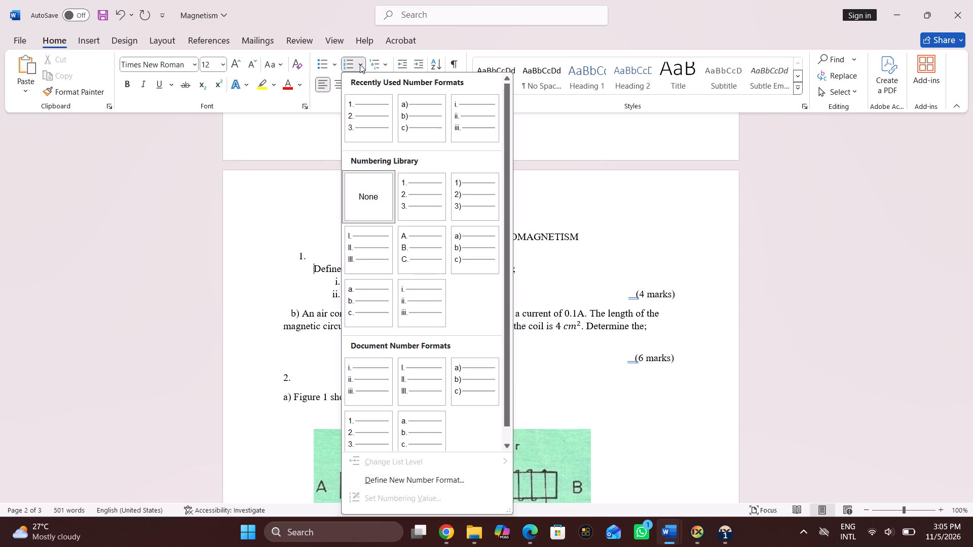
click(408, 103)
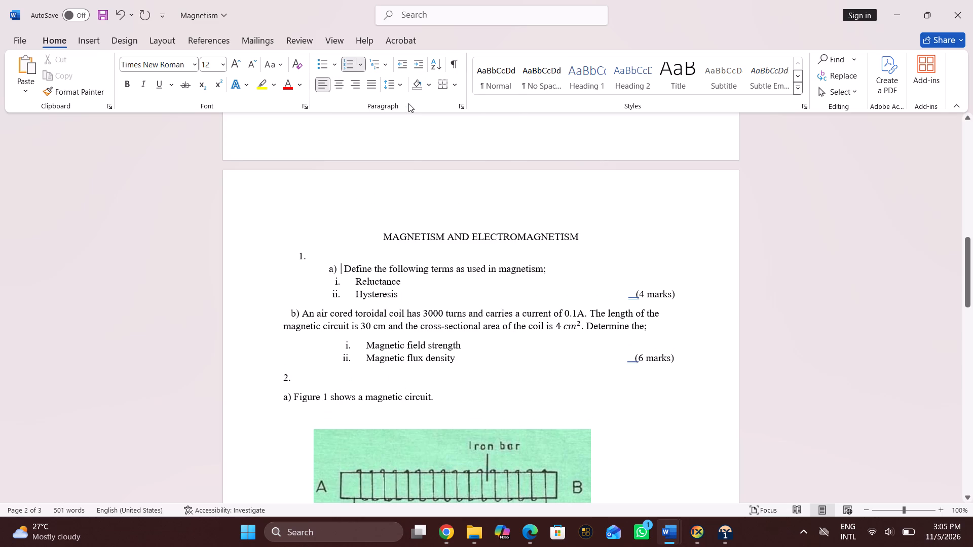
click(301, 314)
key(BackSpace)
key(BackSpace)
key(BackSpace)
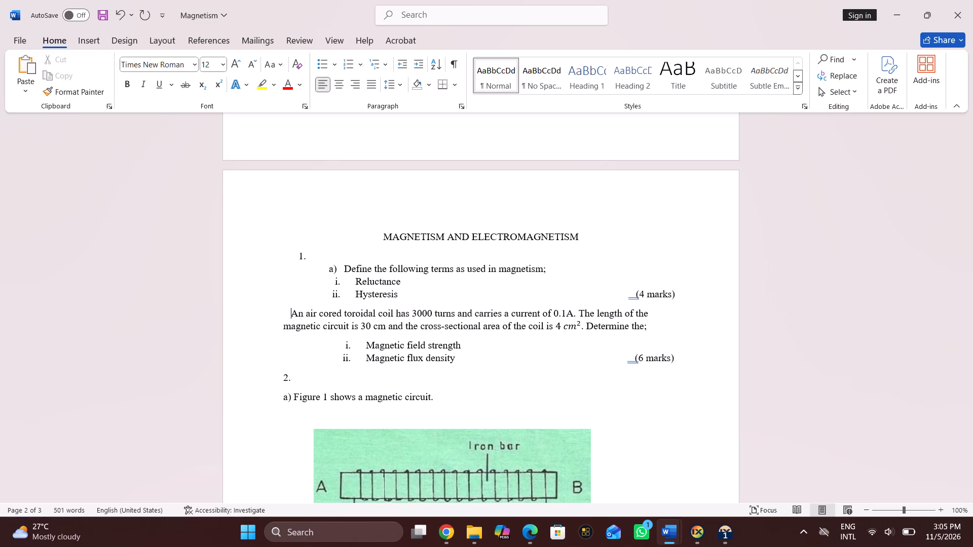
click(345, 62)
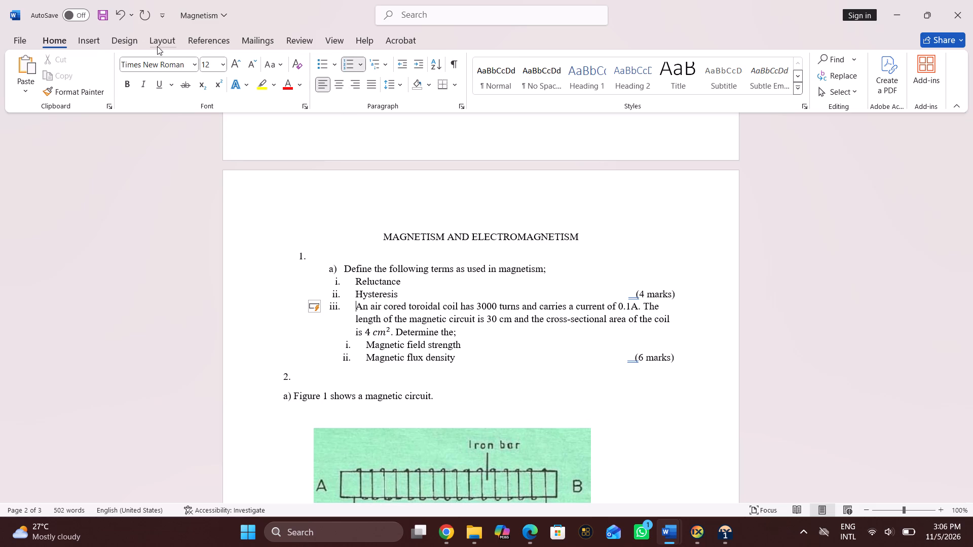
click(123, 12)
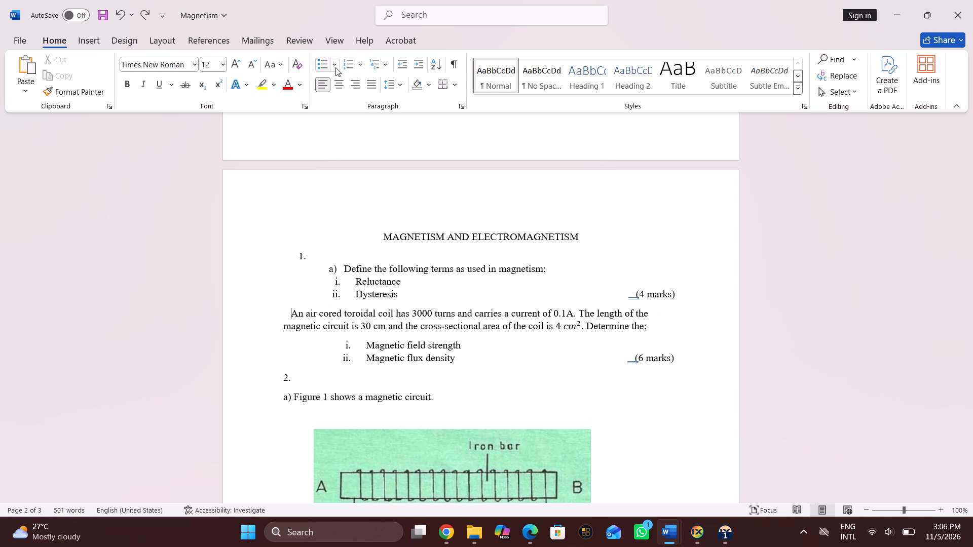
click(359, 65)
click(410, 113)
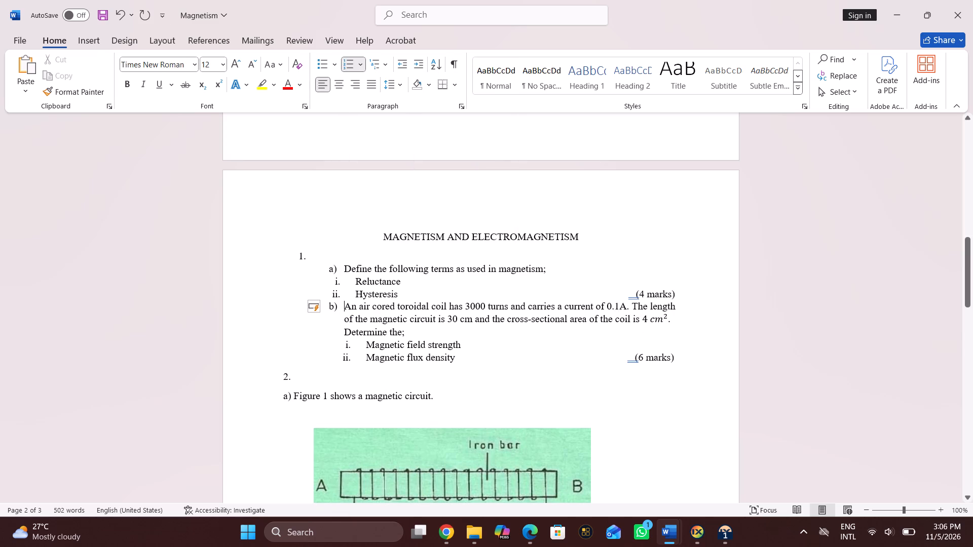
Add an empty unnumbered line below question 1 a)'s "Hysteresis" item with its "(4 marks)".
click(690, 294)
key(Return)
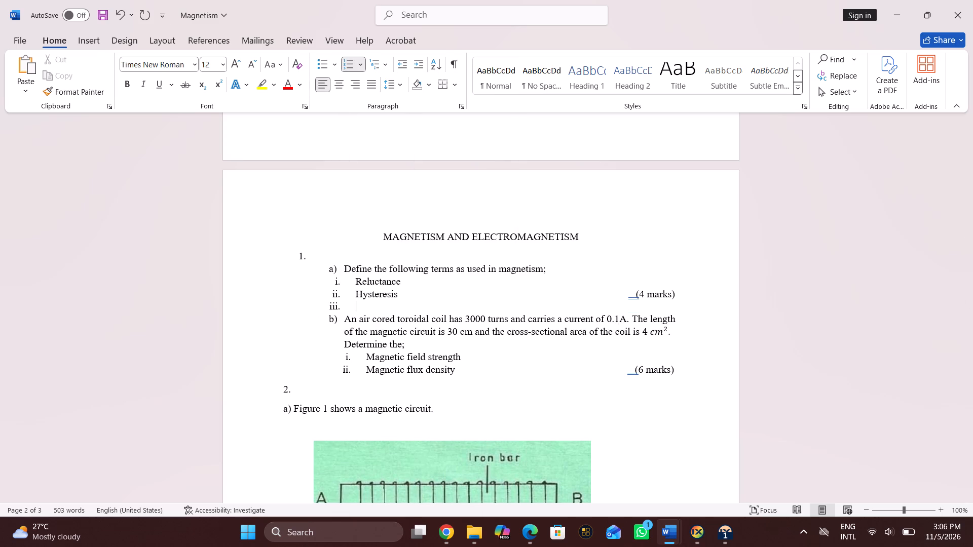
key(BackSpace)
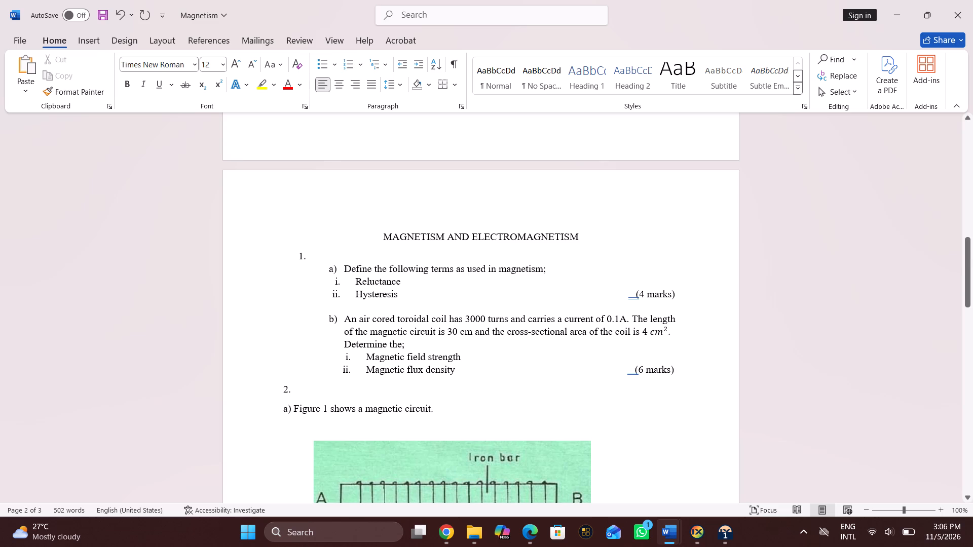
Replace question 2's typed number with an automatic "2." list number continuing from question 1.
scroll(501, 371, down, 1)
click(300, 251)
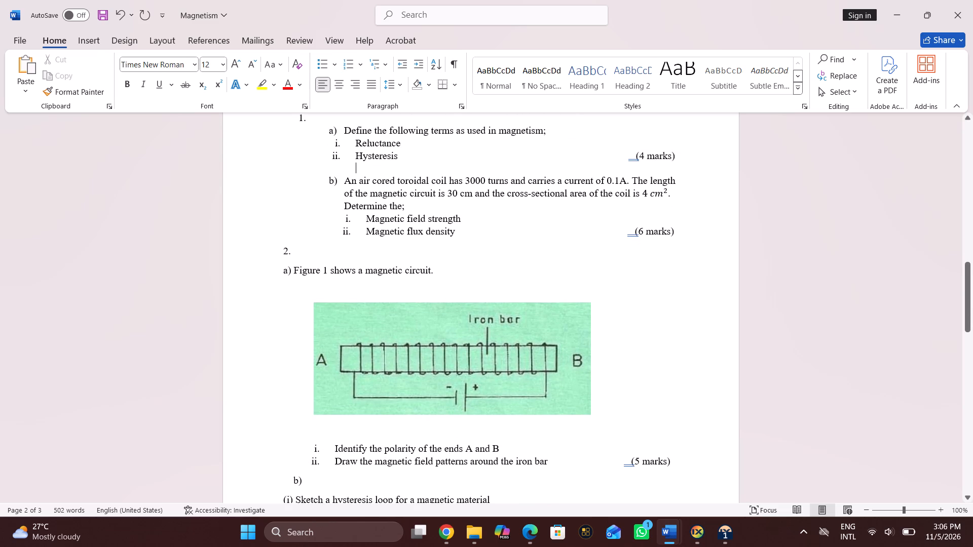
key(BackSpace)
key(BackSpace)
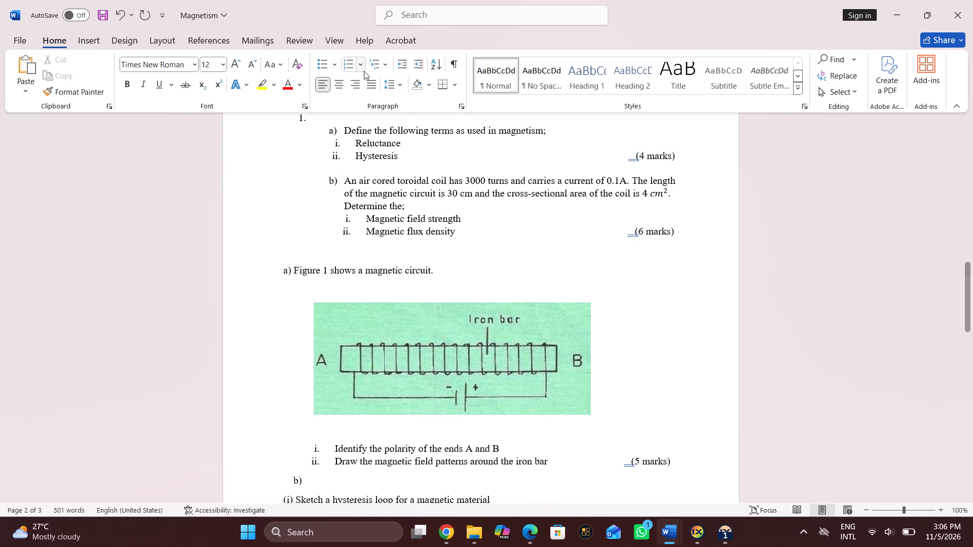
click(363, 63)
click(476, 116)
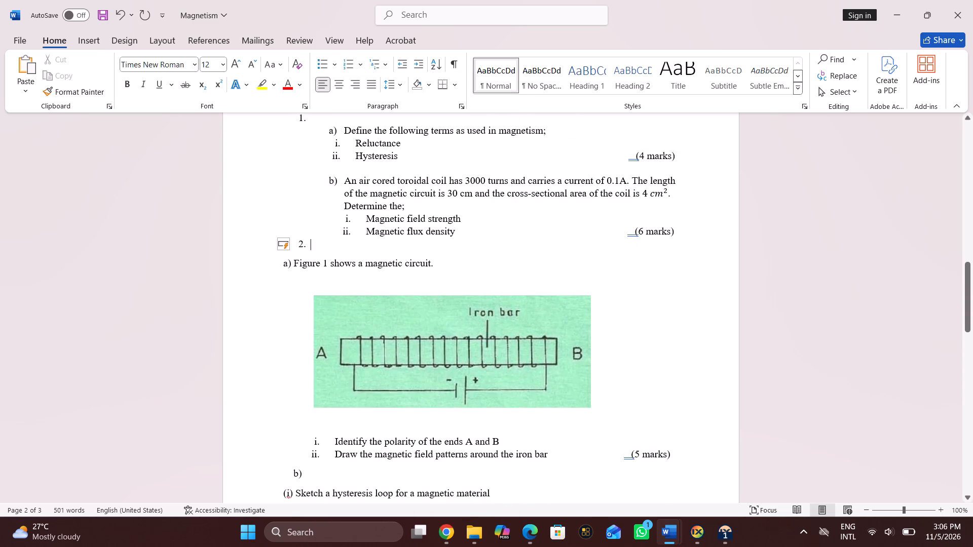
Replace the typed "a)" before "Figure 1 shows a magnetic circuit." with automatic lettering restarted at a).
click(293, 266)
key(BackSpace)
key(BackSpace)
key(BackSpace)
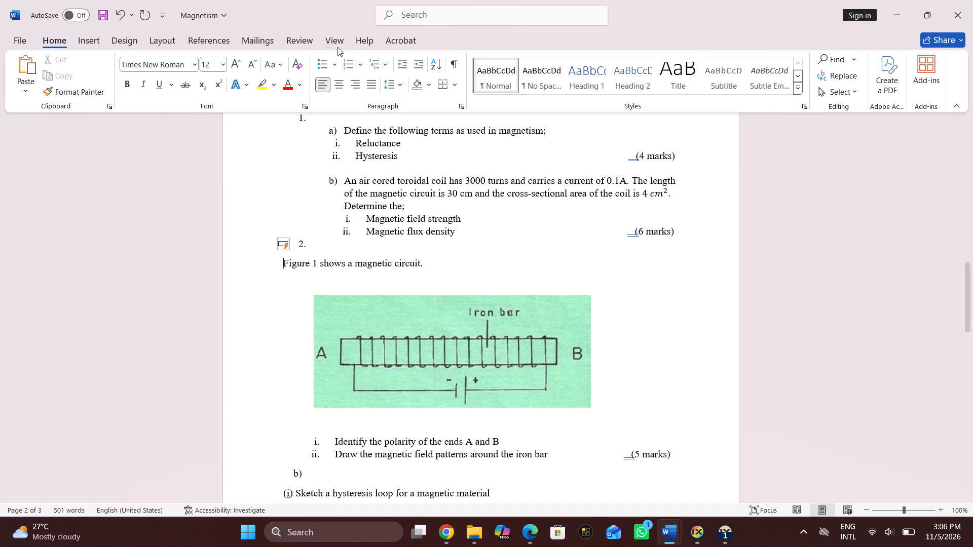
click(363, 65)
click(419, 122)
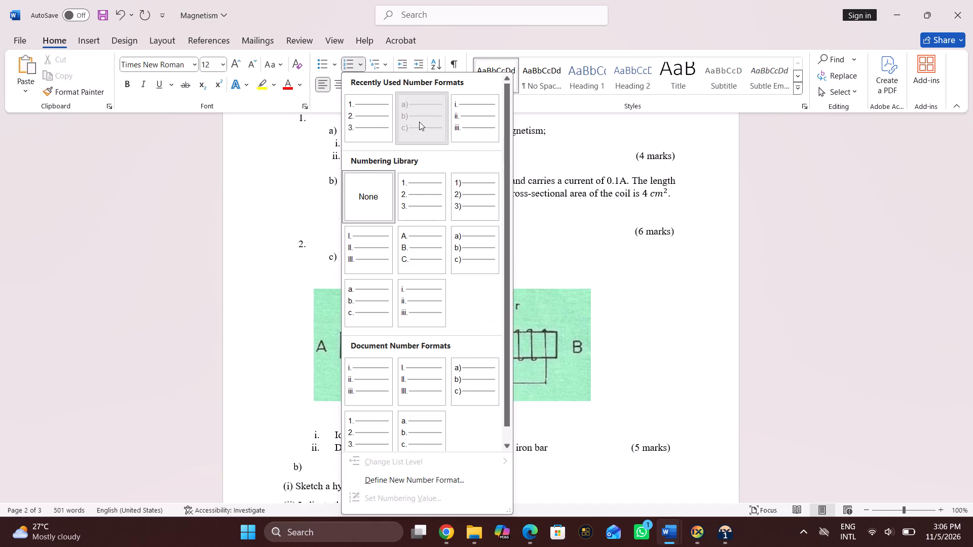
click(317, 259)
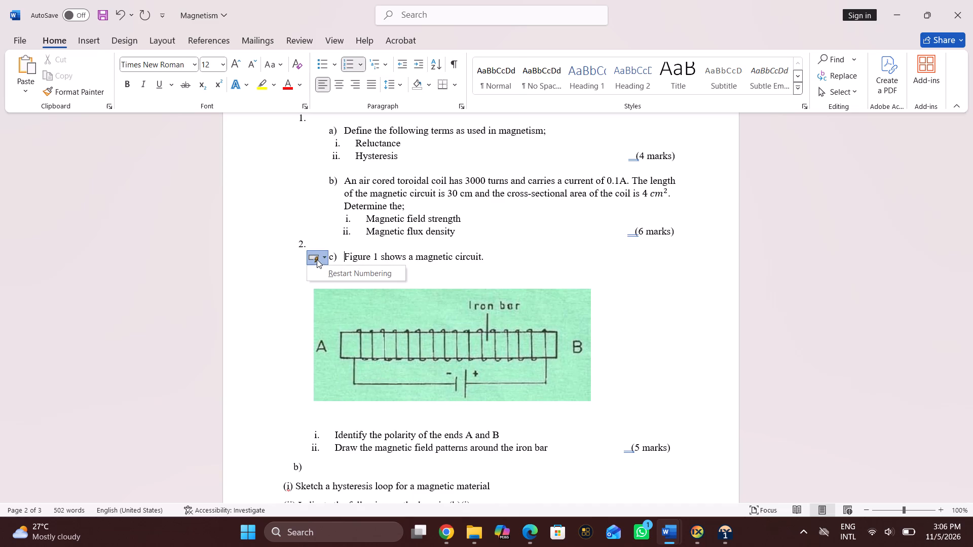
click(327, 267)
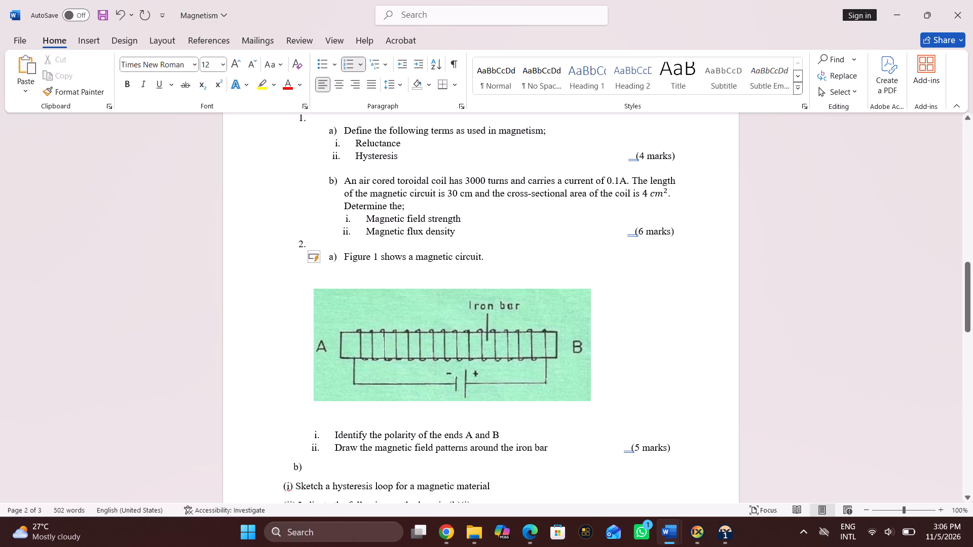
Replace the typed "b)" above "(i) Sketch a hysteresis loop for a magnetic material" with an automatic lettered list item.
click(305, 471)
key(BackSpace)
key(BackSpace)
key(BackSpace)
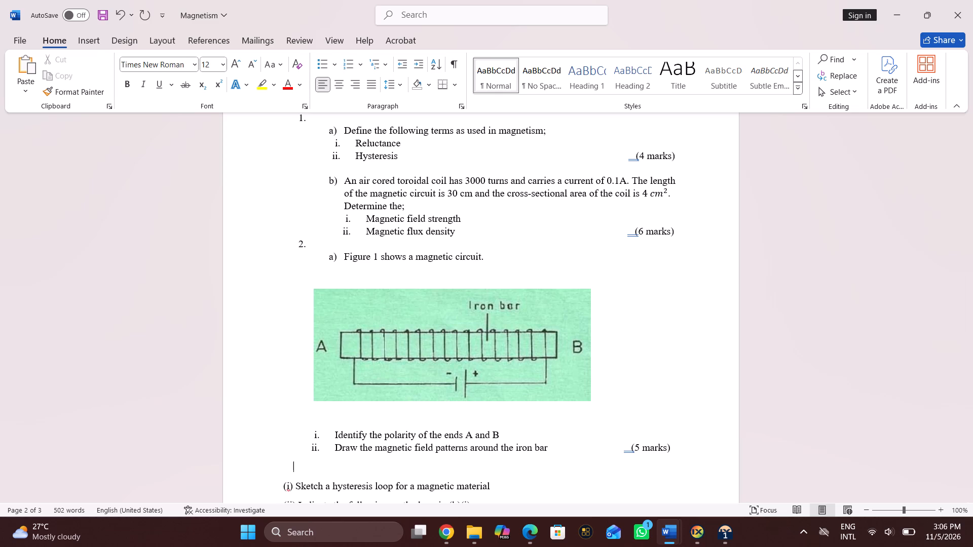
click(351, 56)
click(351, 65)
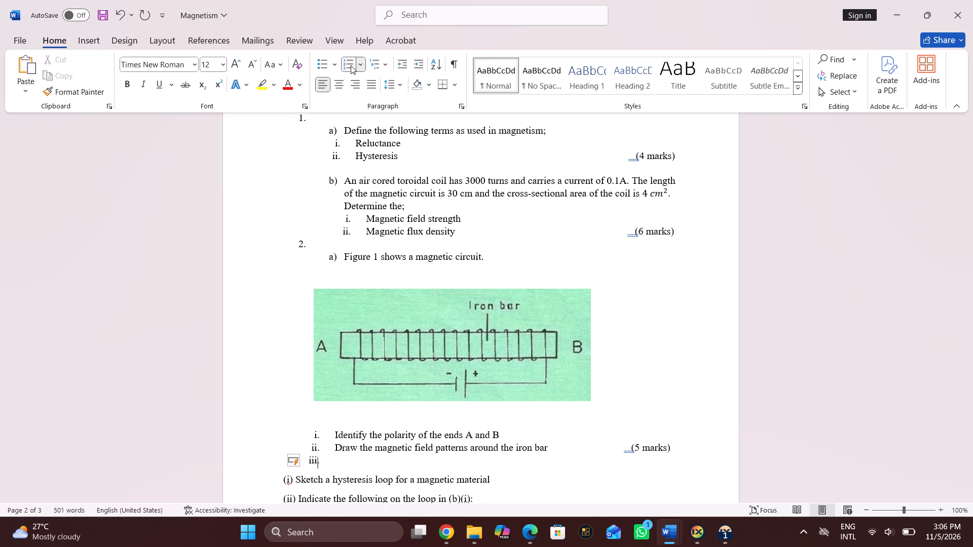
key(BackSpace)
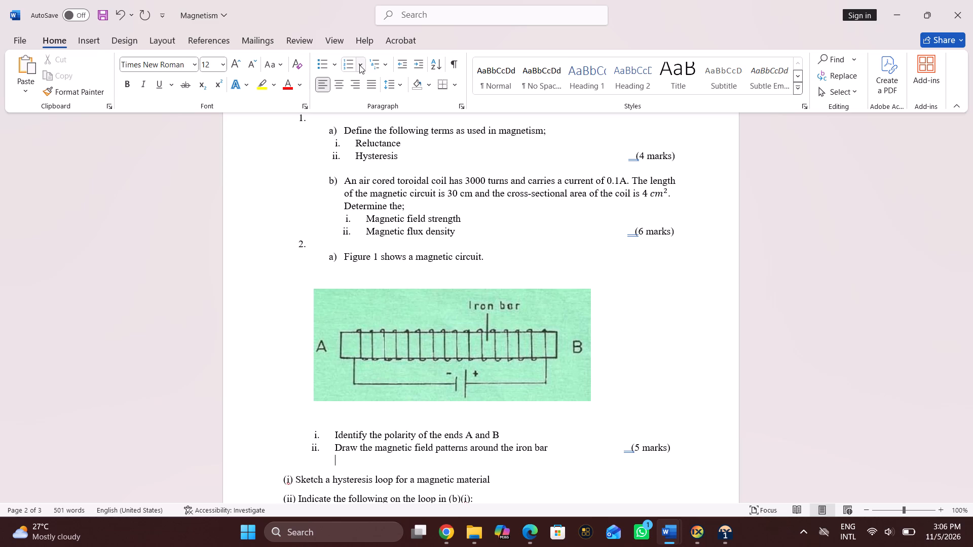
click(359, 66)
click(423, 117)
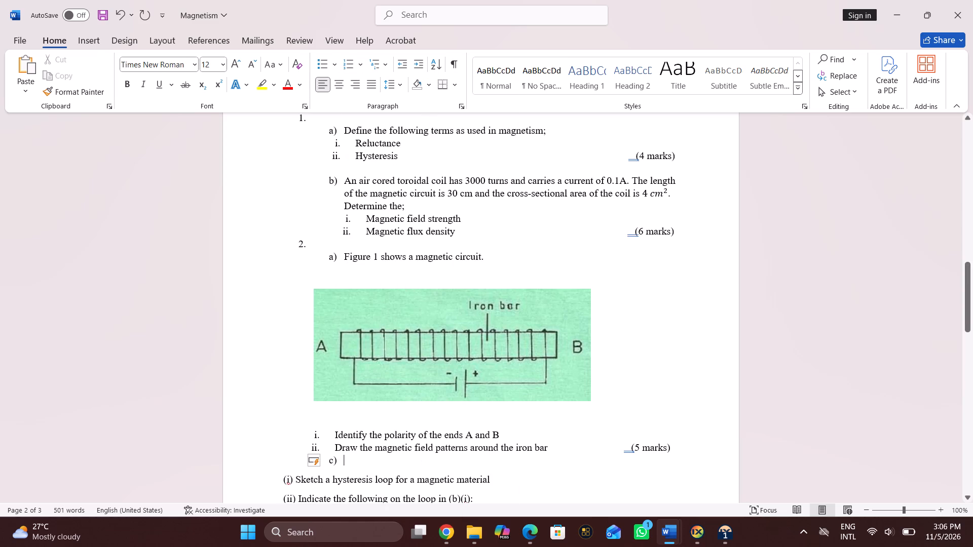
Replace the empty automatic lettered item above "(i) Sketch a hysteresis loop for a magnetic material" with a manually typed "b)".
click(323, 464)
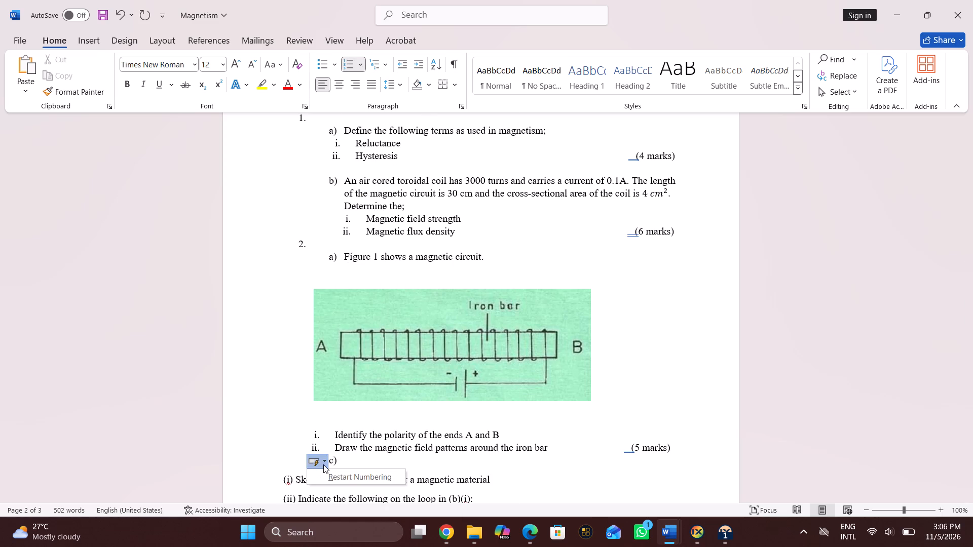
double_click(333, 461)
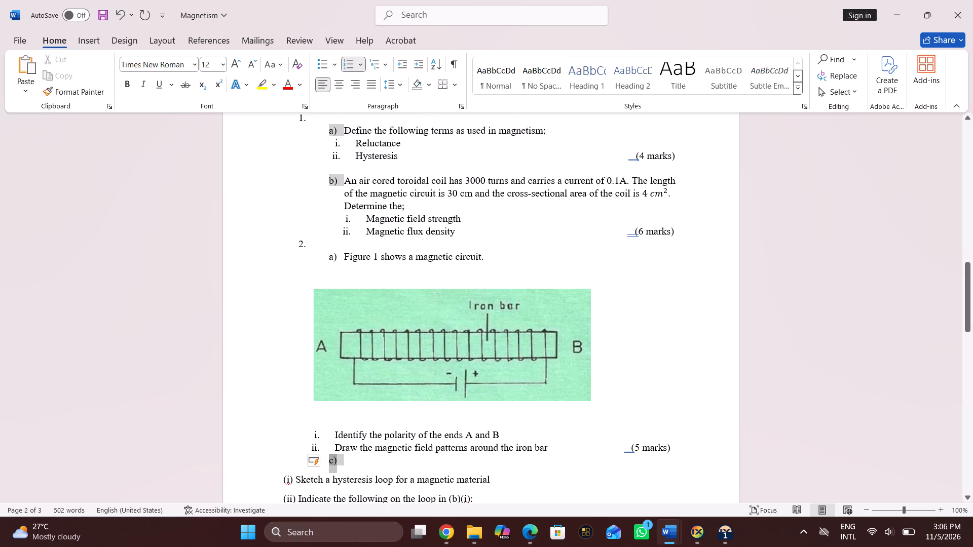
click(333, 461)
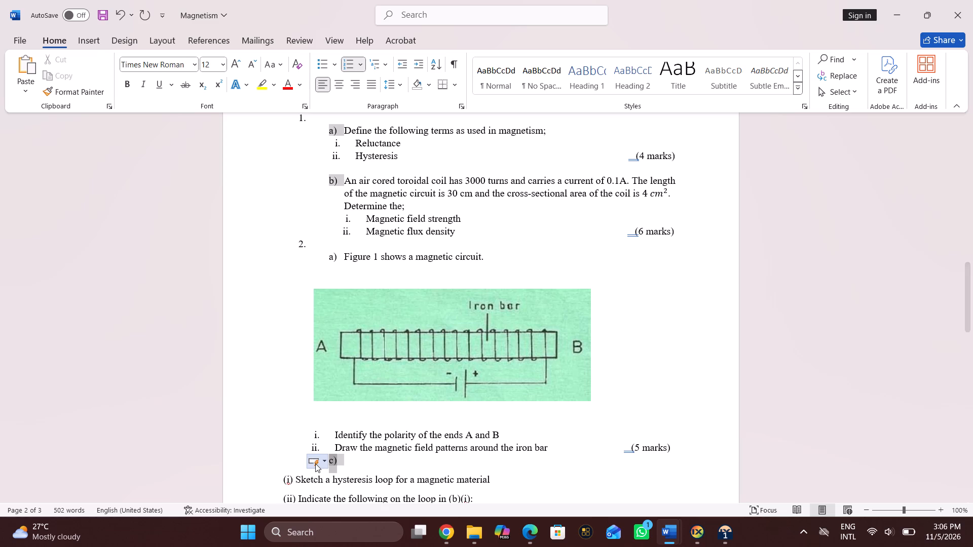
click(315, 463)
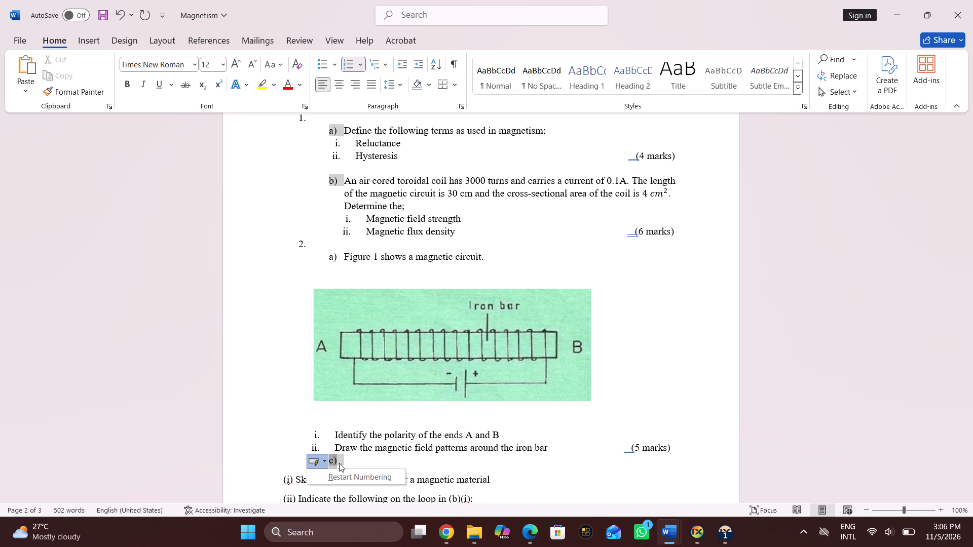
click(339, 463)
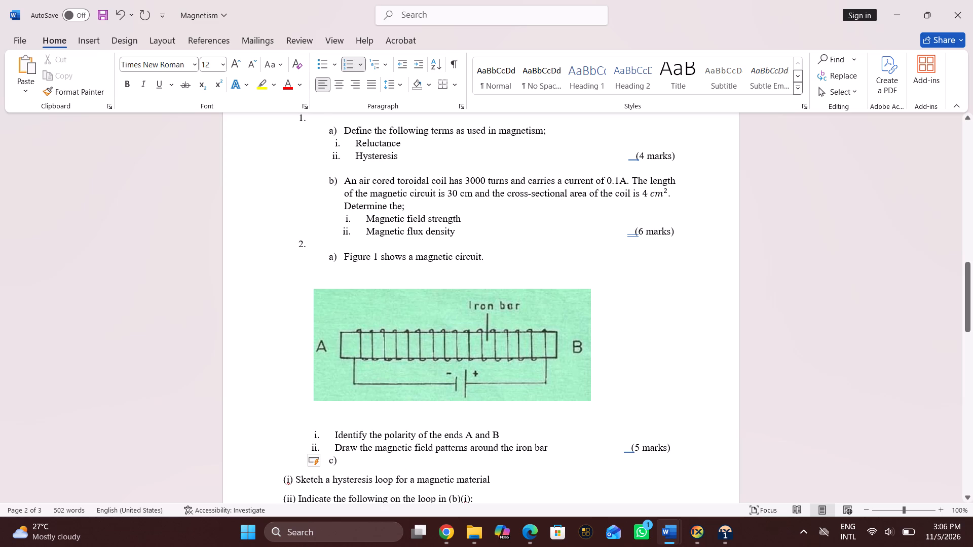
key(Left)
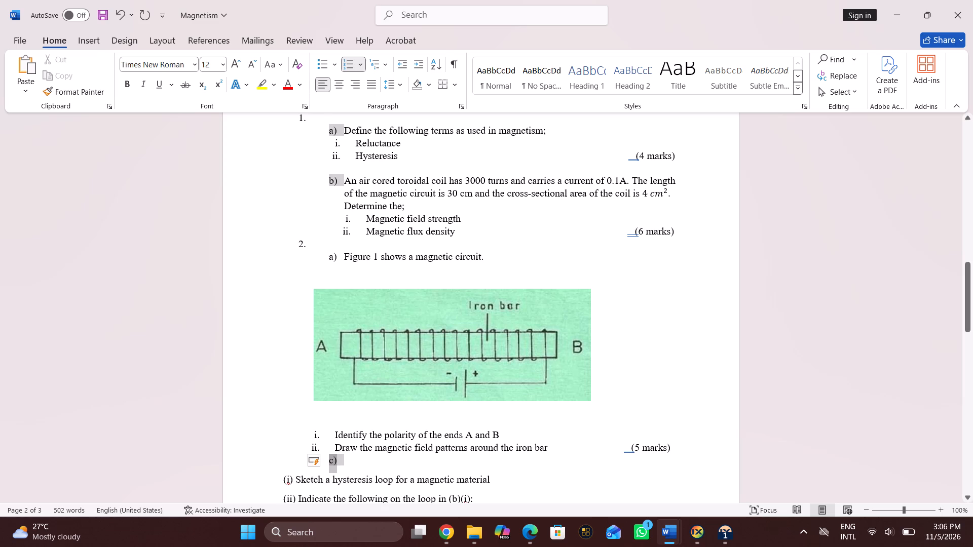
key(b)
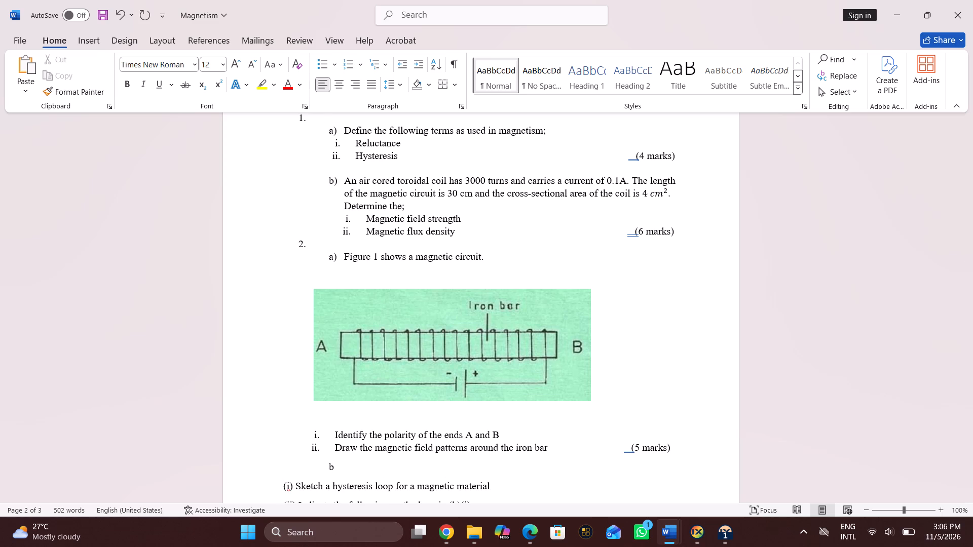
scroll(333, 463, down, 2)
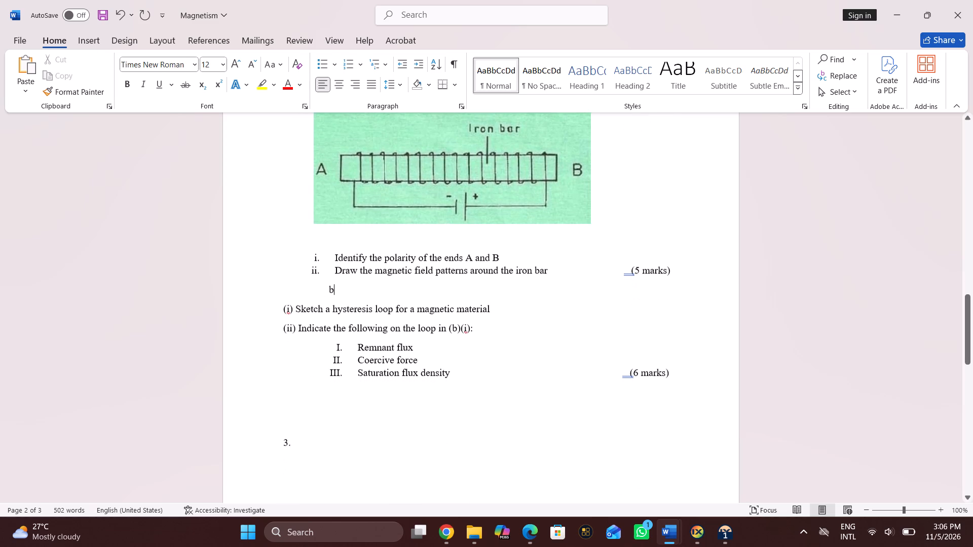
scroll(333, 463, up, 1)
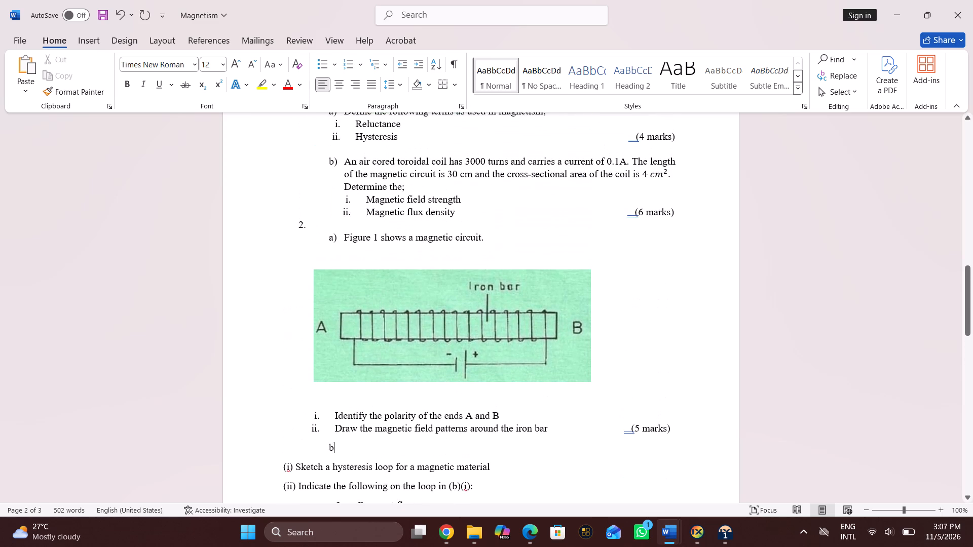
key(shift+Return)
key(0)
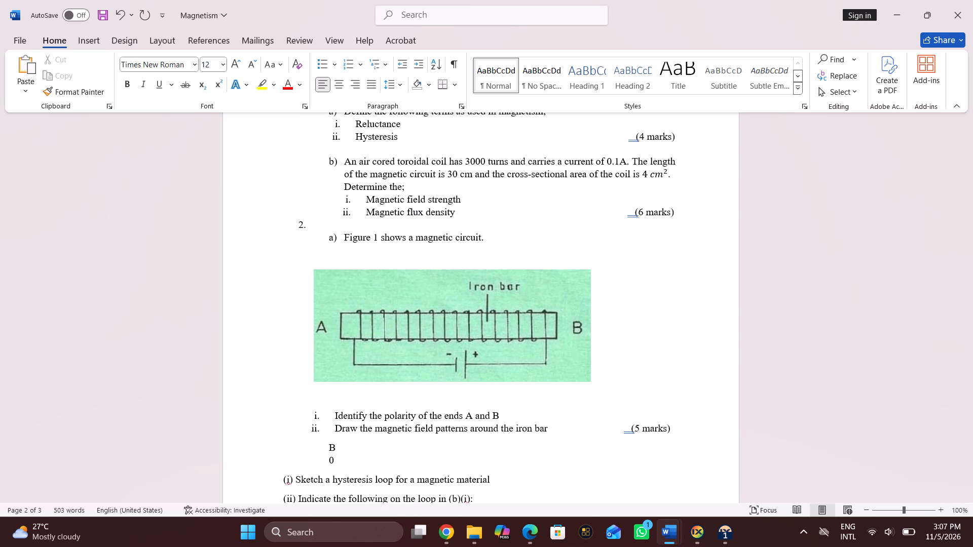
click(123, 10)
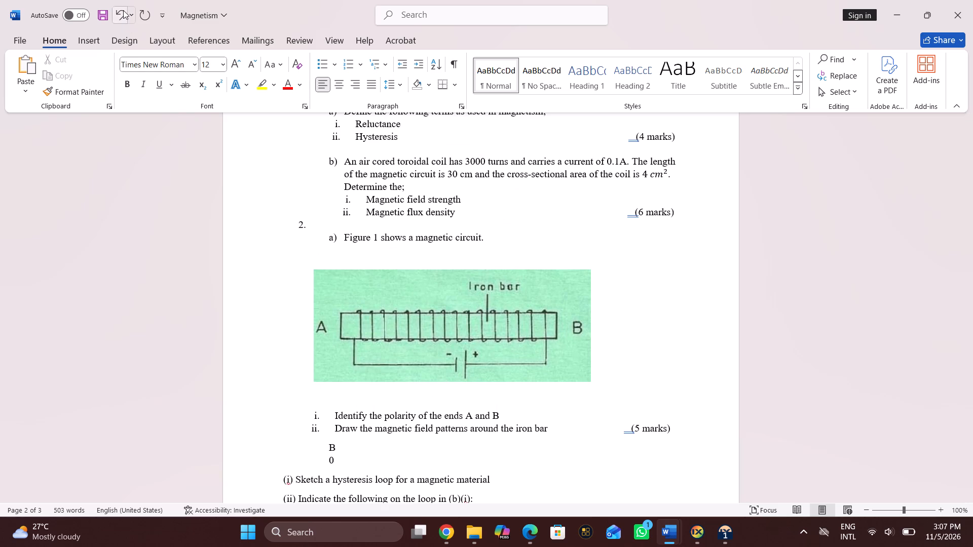
click(123, 10)
click(123, 10)
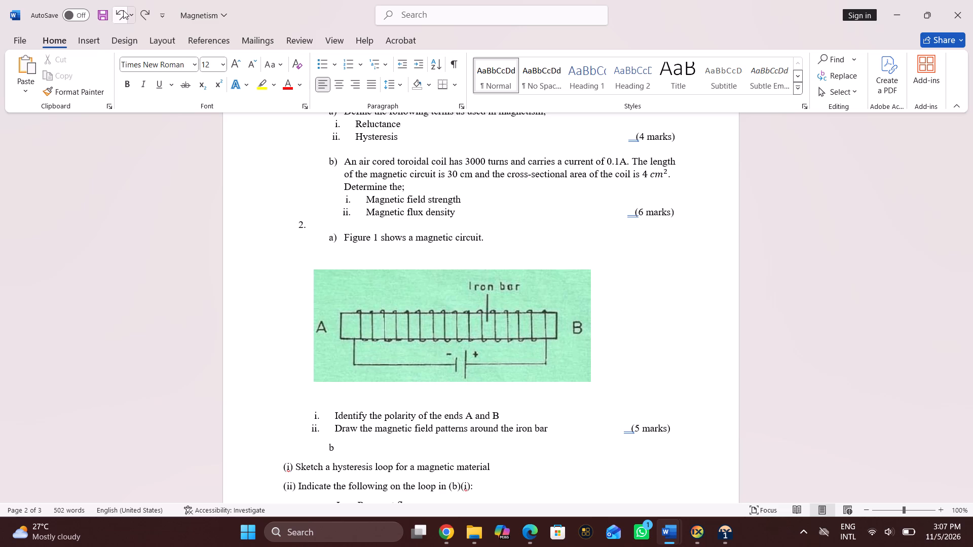
key(shift+parenright)
Move the "(5 marks)" of question 2 a) ii. onto its own unnumbered, right-aligned line below the item.
click(629, 431)
key(BackSpace)
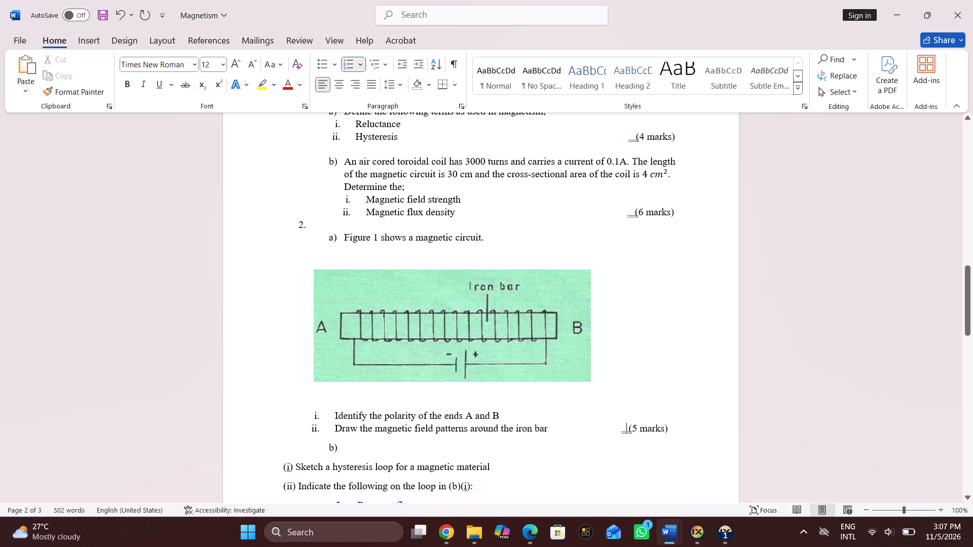
key(Return)
key(BackSpace)
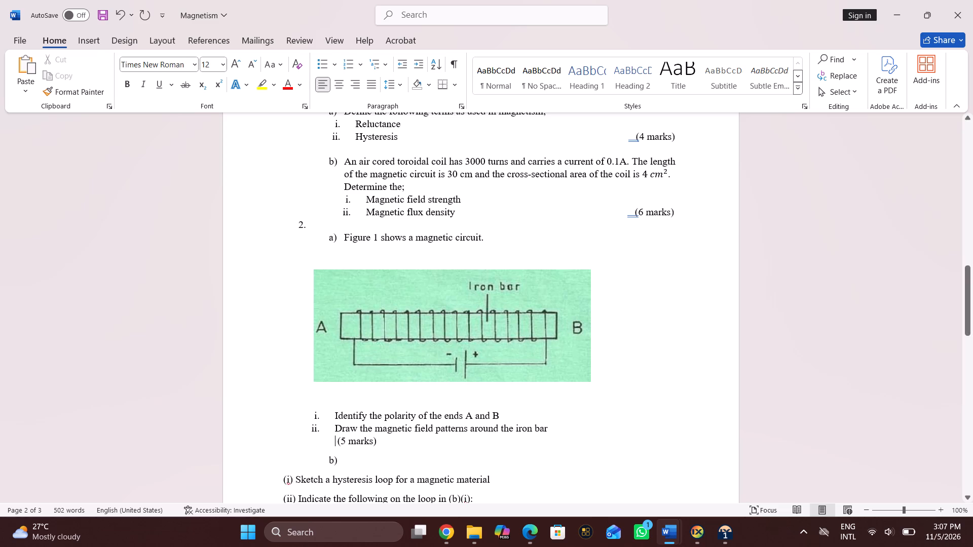
click(349, 77)
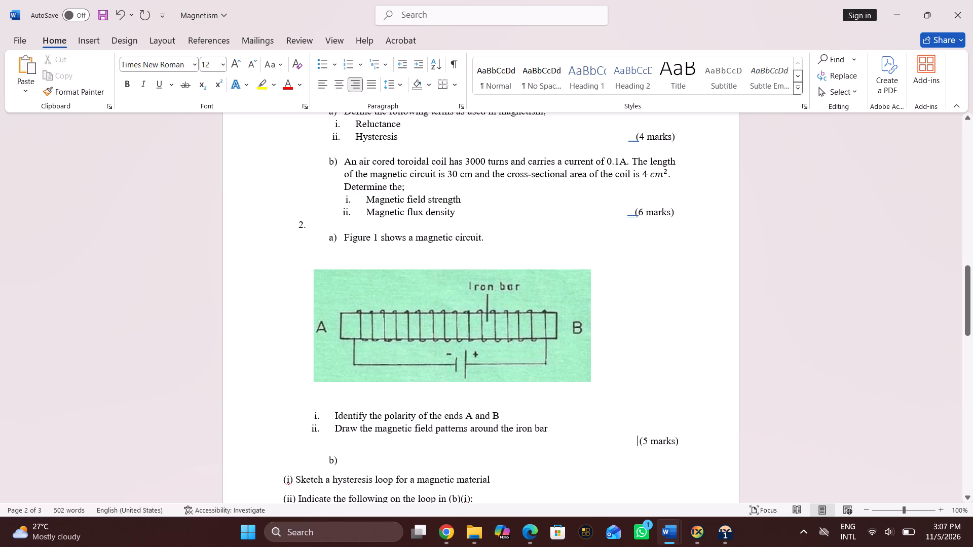
scroll(387, 450, down, 1)
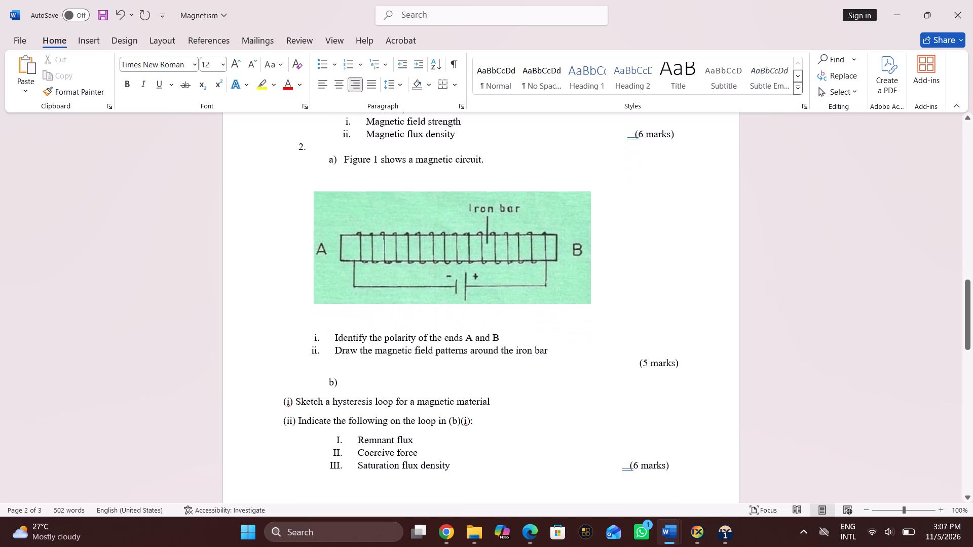
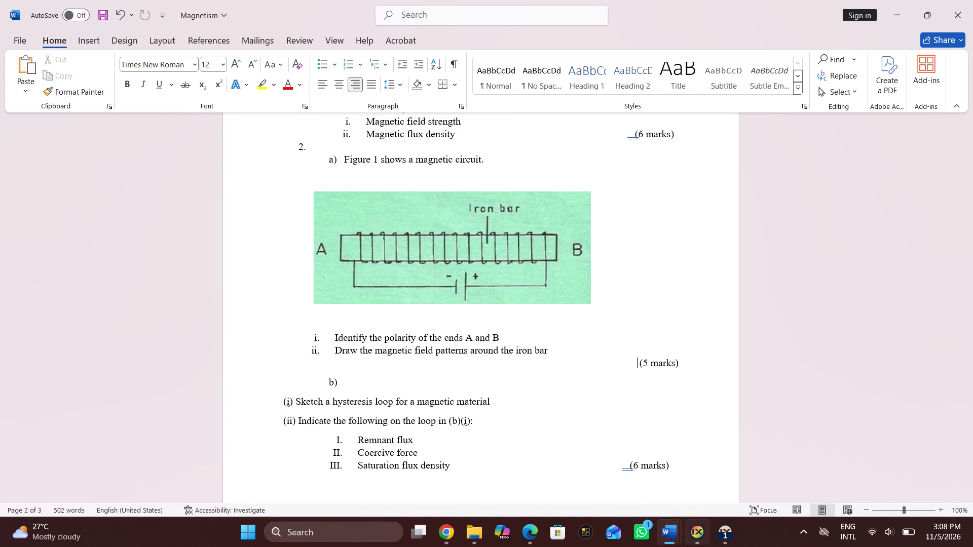
Review the Oreate AI chat and the requested changes for the Roboflow Nebula task, and return to the Magnetism document.
click(446, 537)
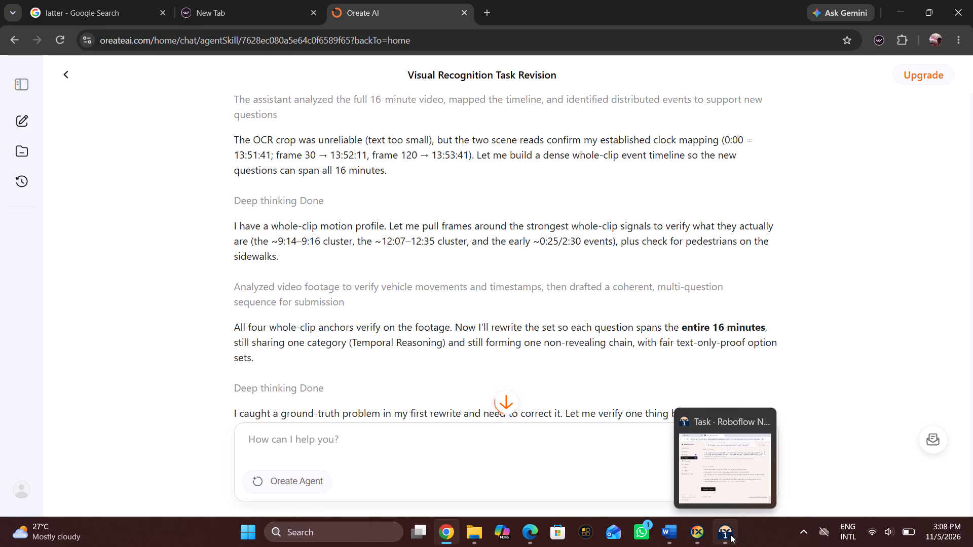
click(676, 540)
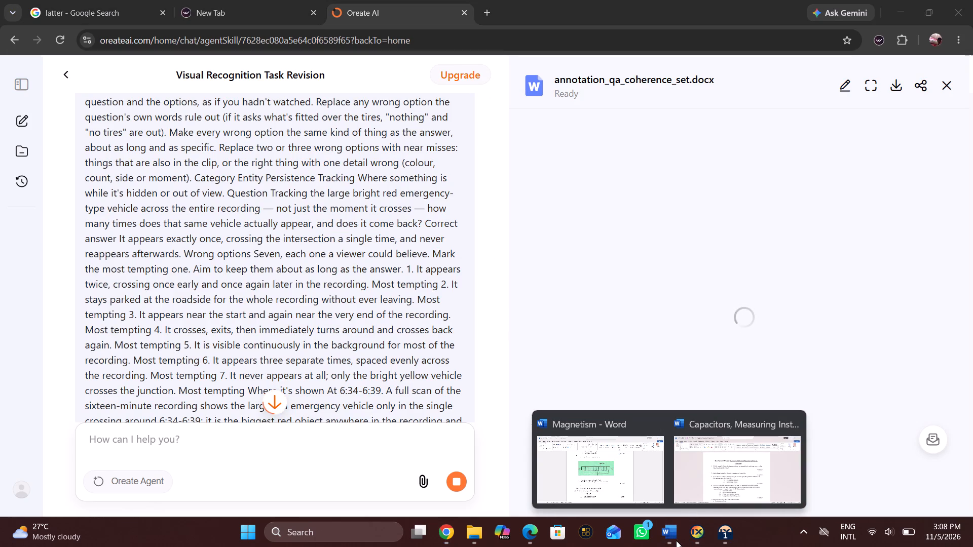
click(725, 539)
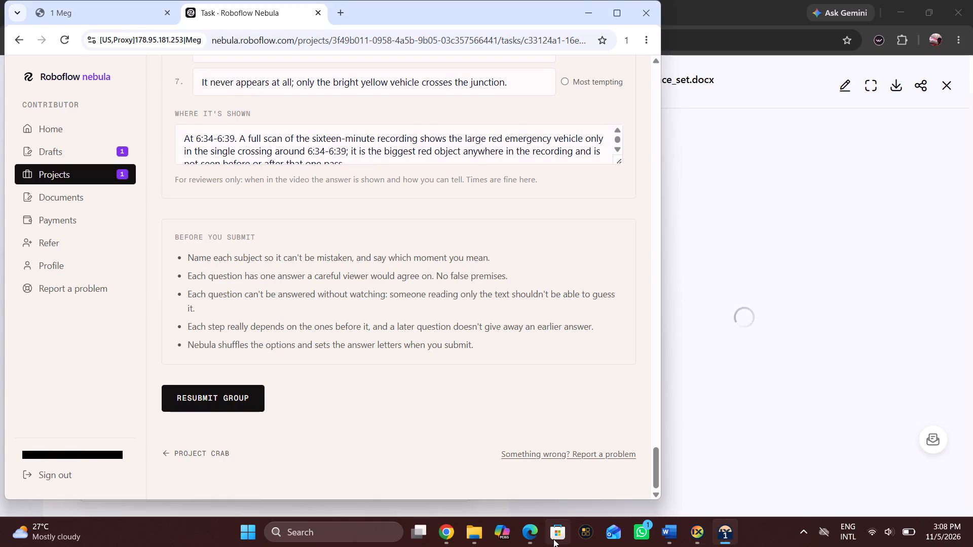
scroll(502, 268, up, 7)
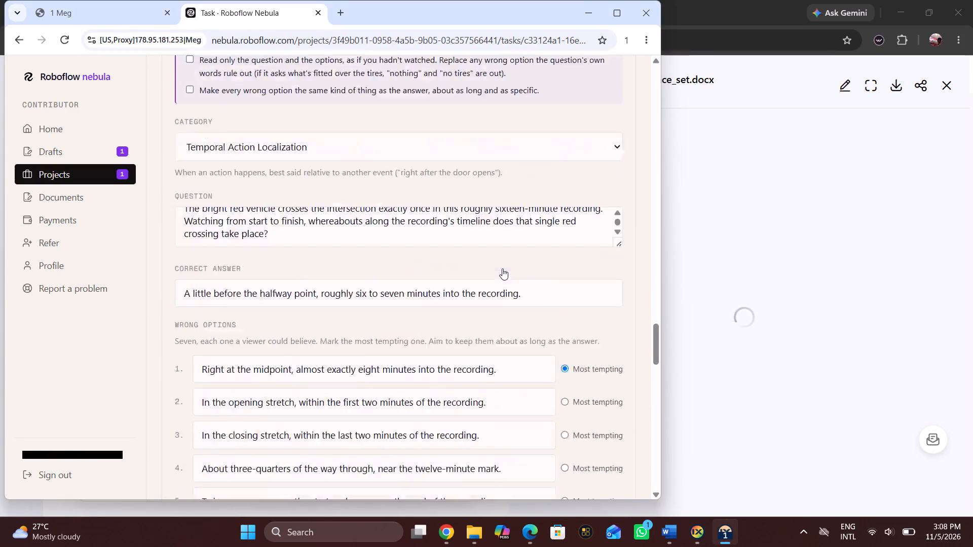
scroll(502, 268, up, 3)
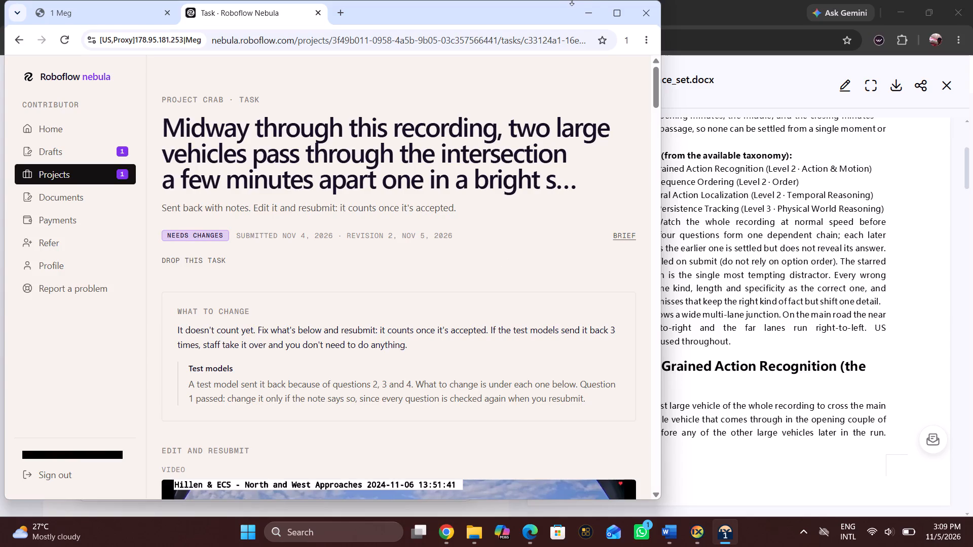
click(591, 14)
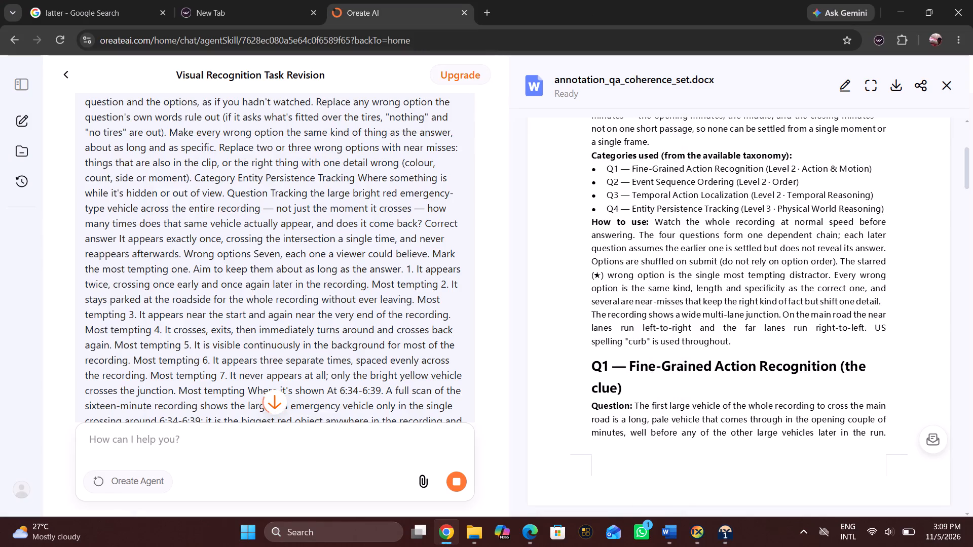
click(897, 13)
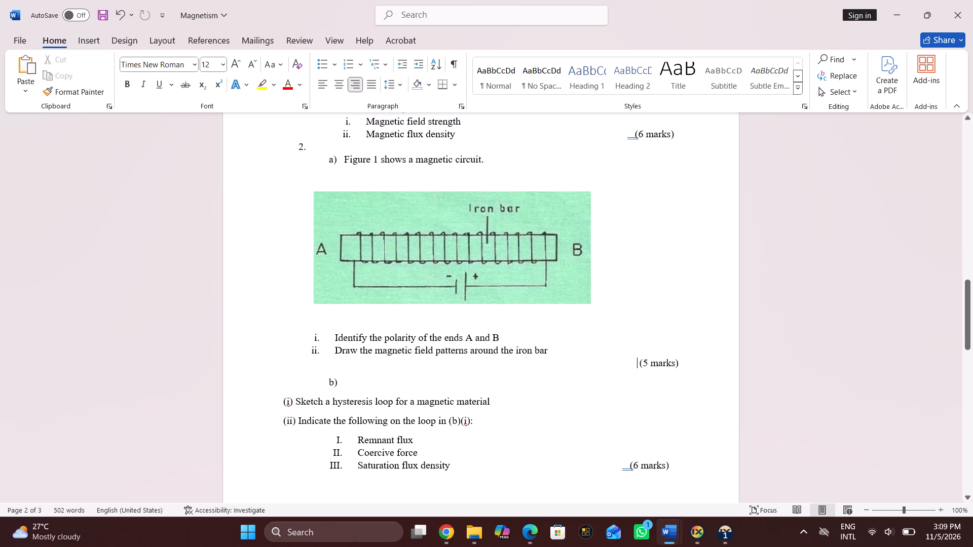
Delete the typed "(i)" and "(ii)" before the hysteresis loop sketch and "Indicate the following on the loop" items in question 2 b).
click(298, 401)
click(294, 401)
key(BackSpace)
key(BackSpace)
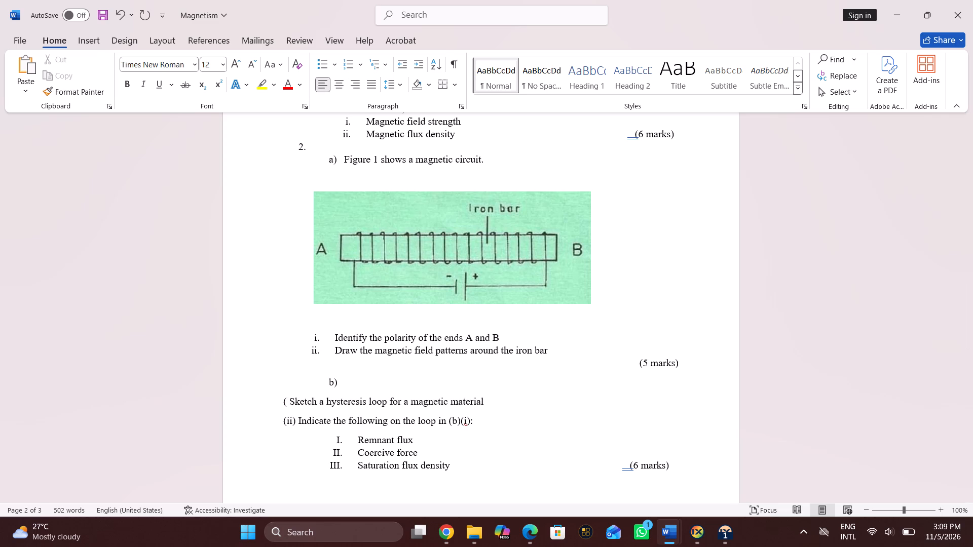
key(BackSpace)
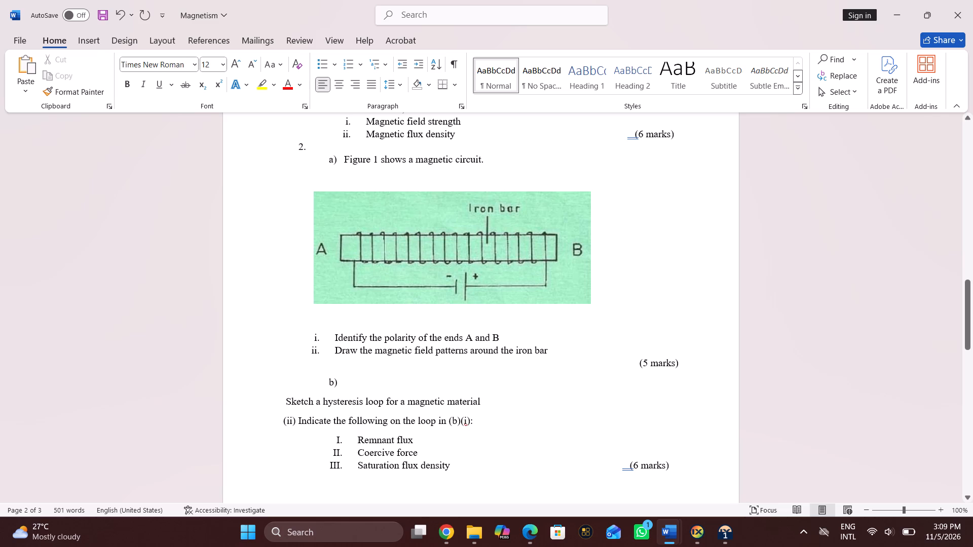
click(297, 420)
key(BackSpace)
key(BackSpace)
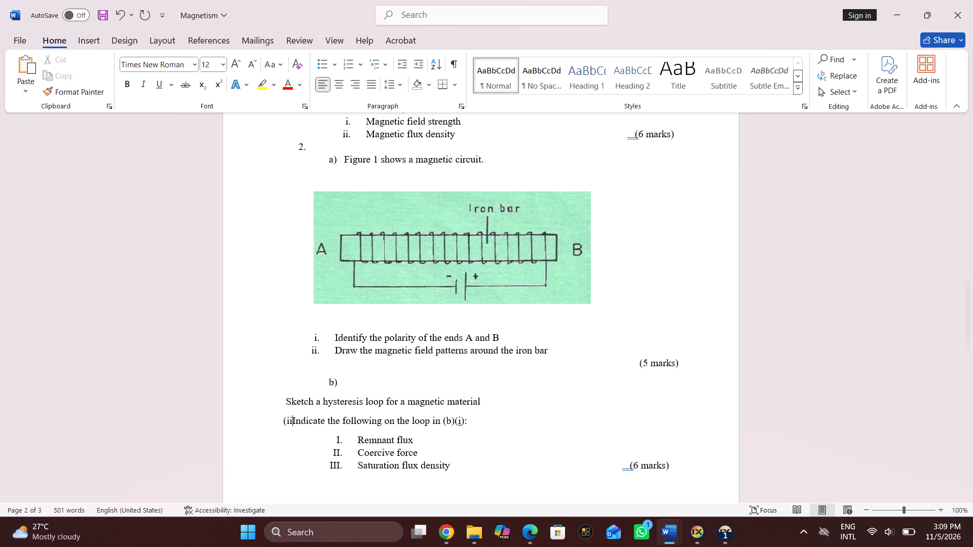
key(BackSpace)
key(BackSpace)
key(BackSpace)
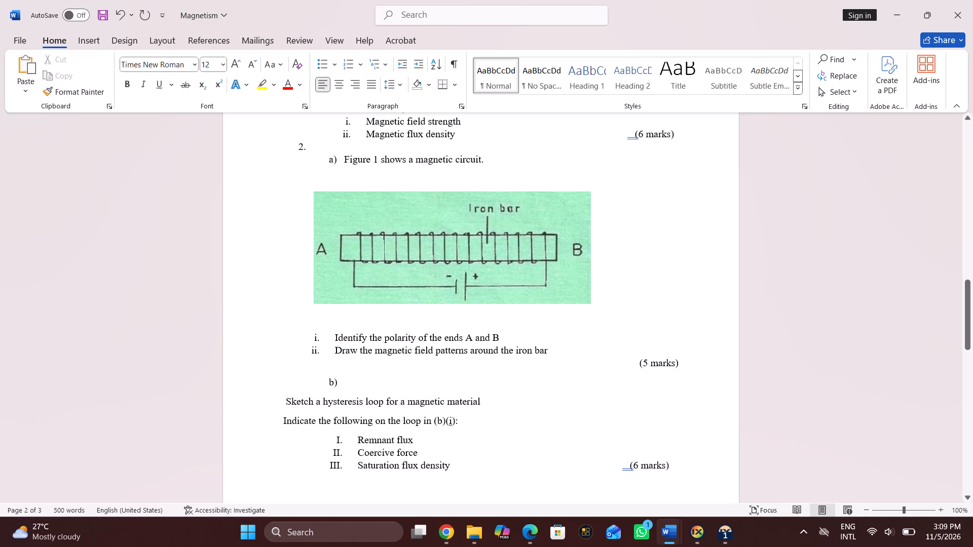
Apply automatic i., ii. numbering to the hysteresis loop sketch and "Indicate the following on the loop" lines.
click(288, 402)
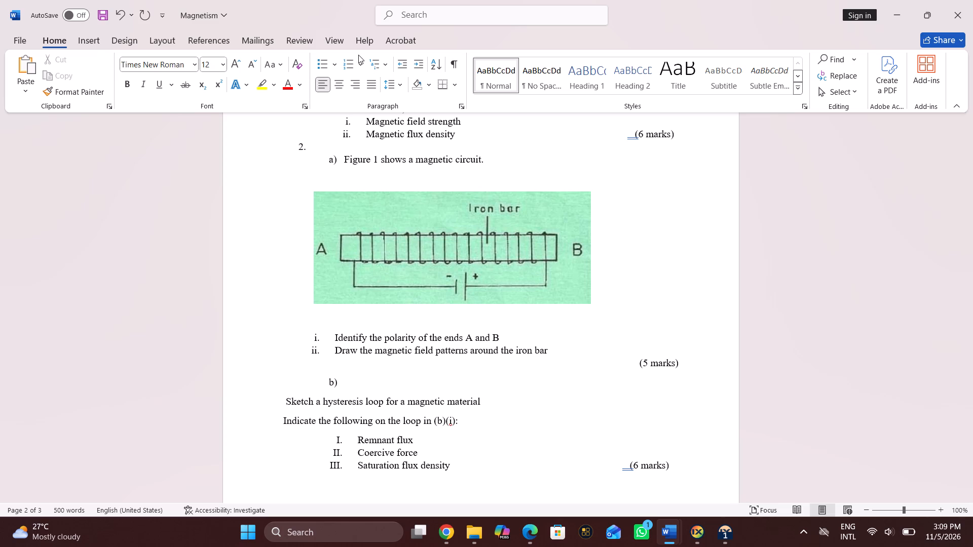
click(360, 61)
click(415, 112)
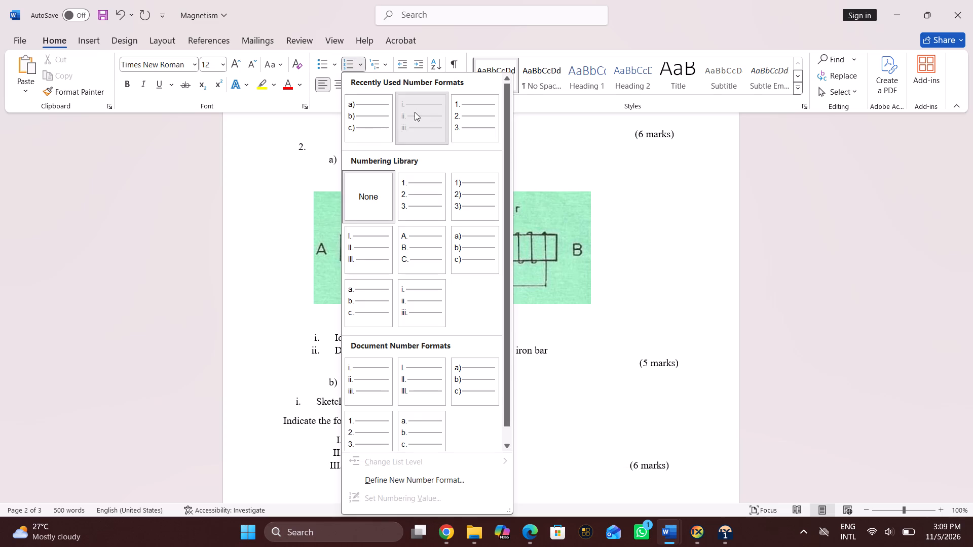
click(284, 422)
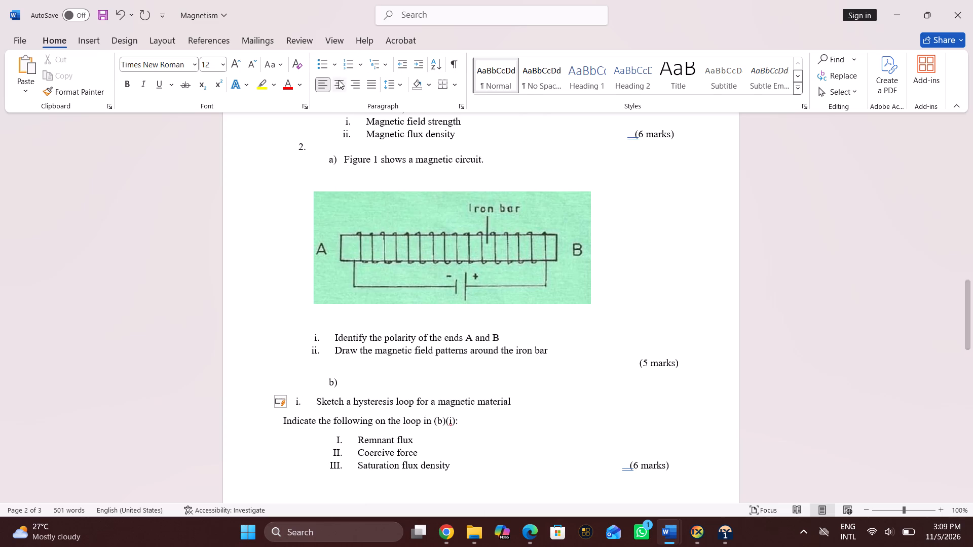
click(341, 70)
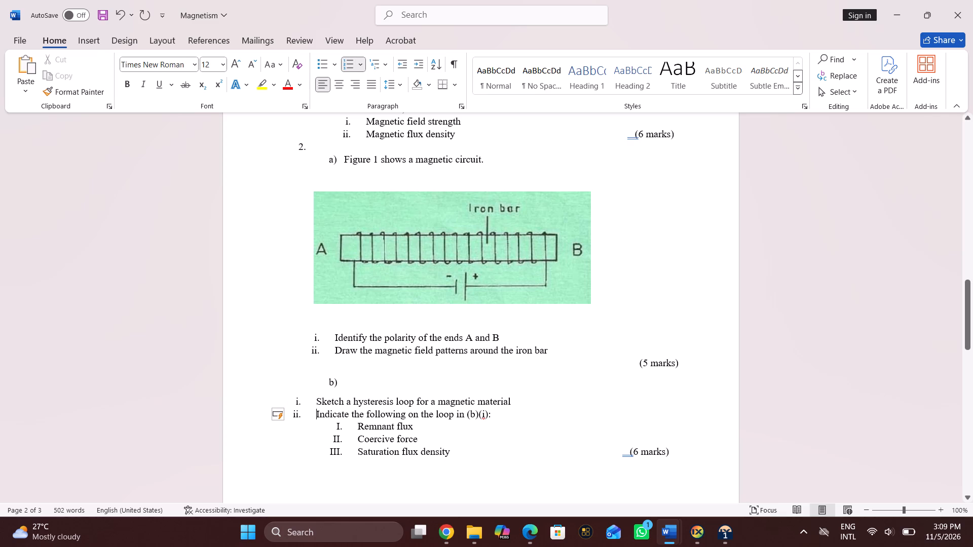
Insert a blank line above "b)" in question 2.
click(328, 382)
key(Return)
Move the "(6 marks)" after "Saturation flux density" onto its own unnumbered, right-aligned line below the item.
scroll(328, 382, down, 3)
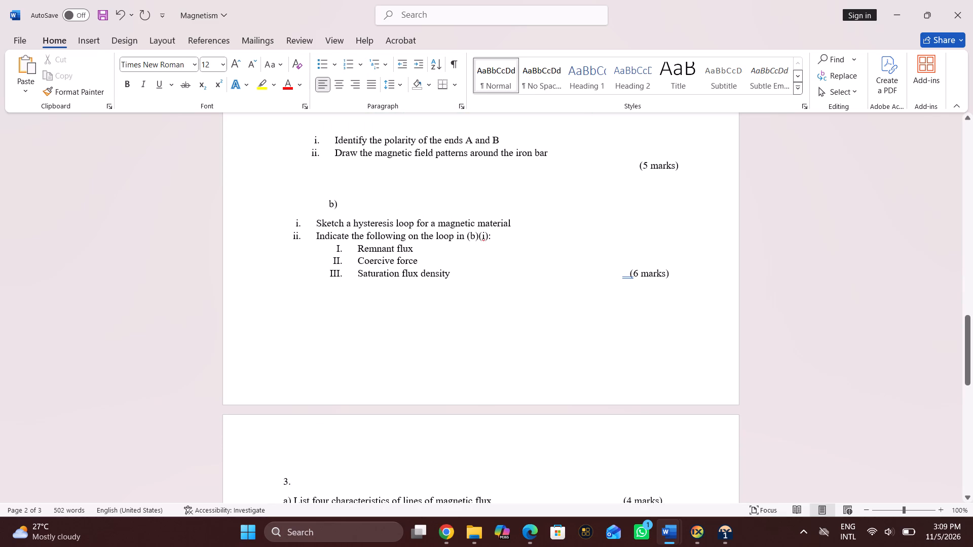
click(631, 277)
key(BackSpace)
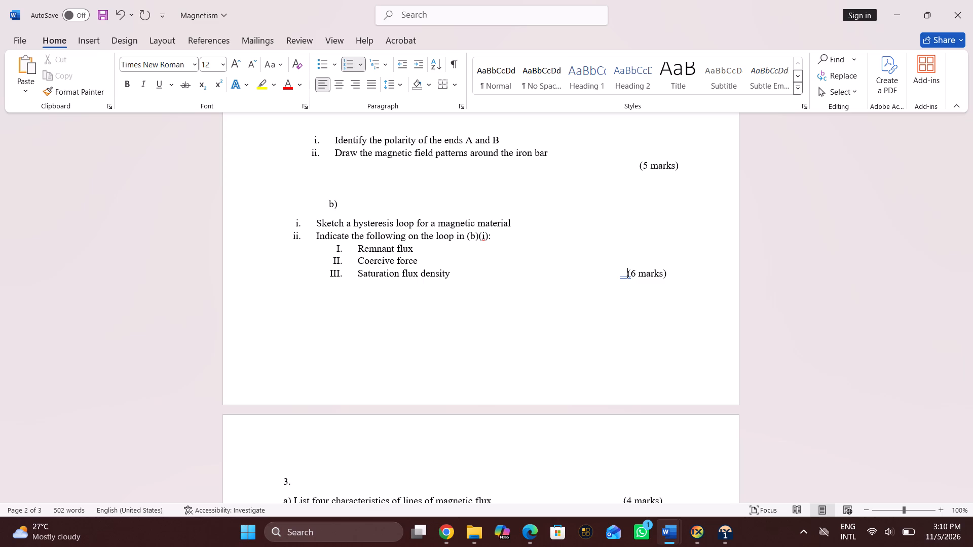
key(BackSpace)
key(BackSpace)
key(Return)
key(BackSpace)
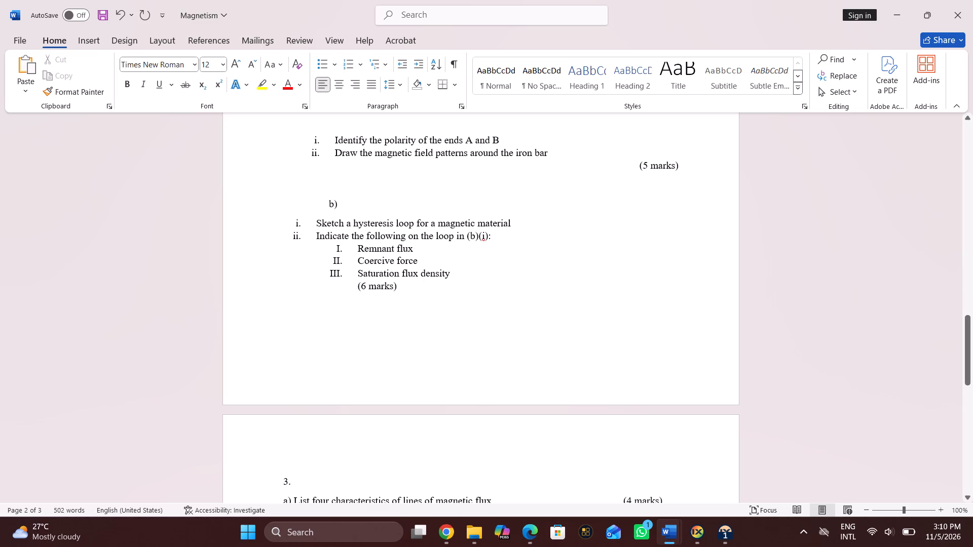
click(354, 84)
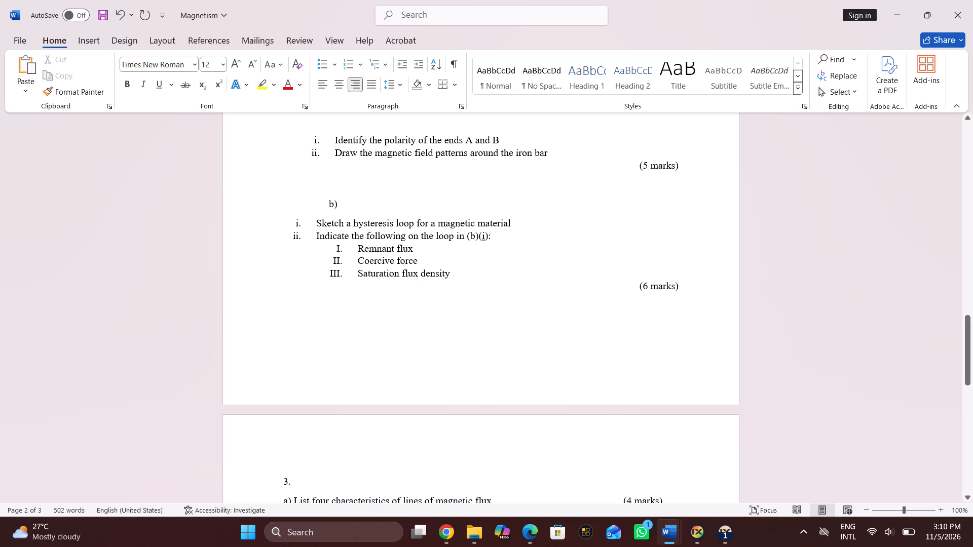
Delete the typed "3." above "a) List four characteristics of lines of magnetic flux".
scroll(460, 390, down, 3)
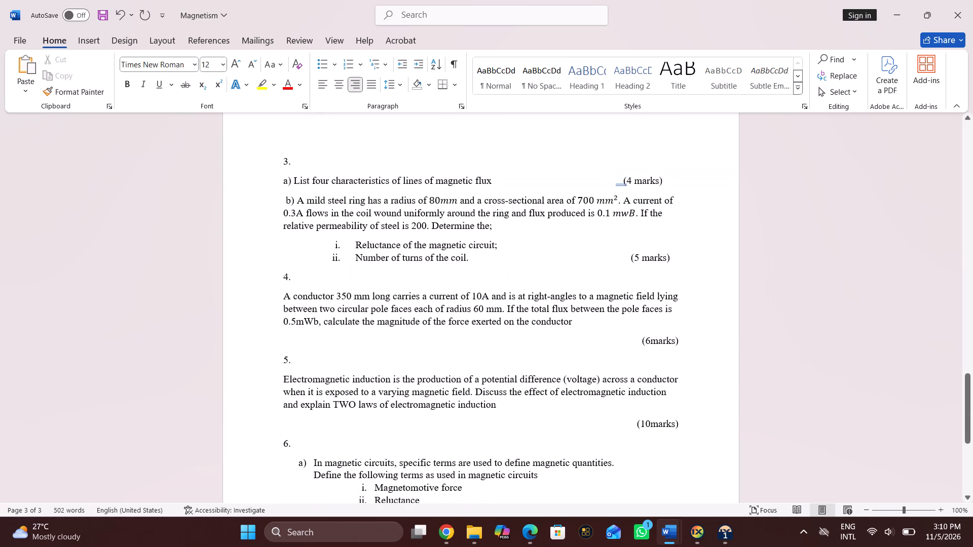
scroll(460, 390, down, 1)
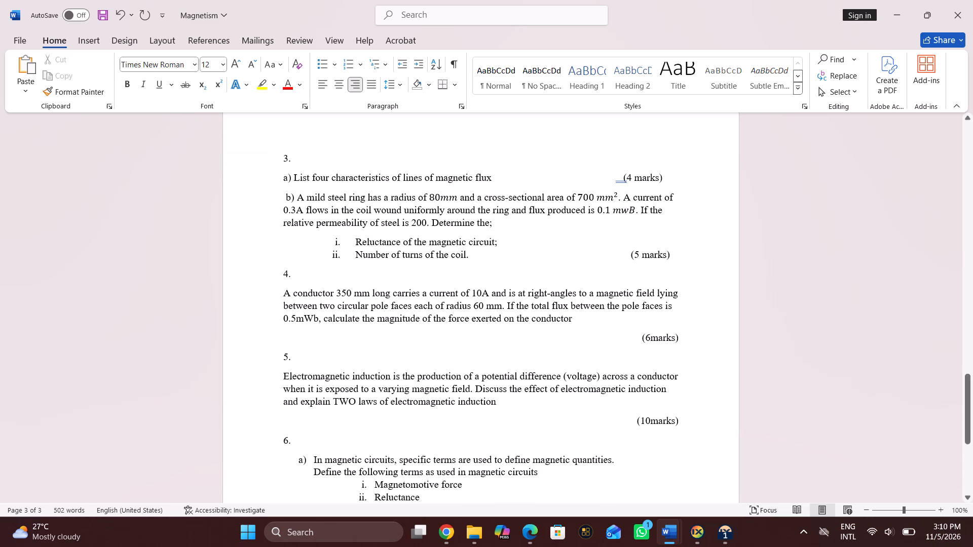
click(299, 165)
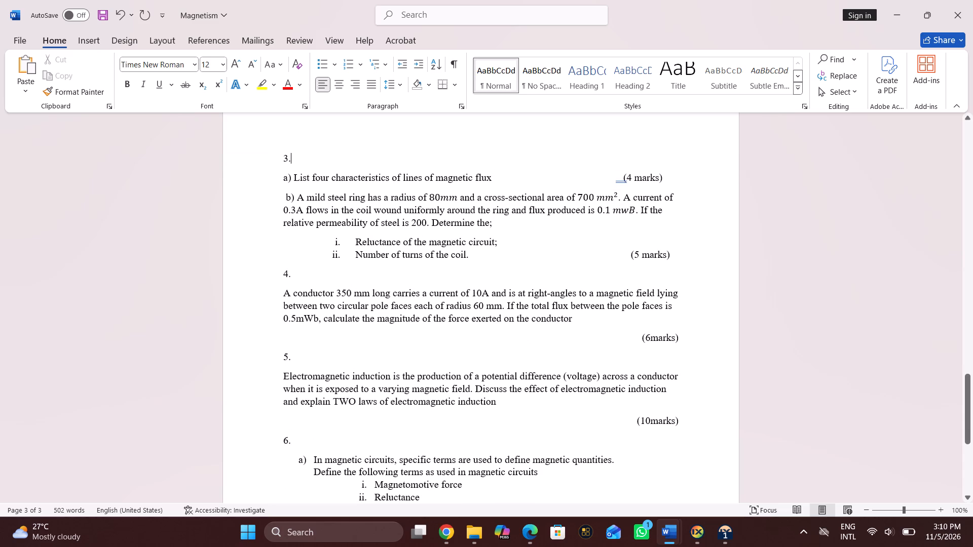
key(BackSpace)
key(BackSpace)
key(BackSpace)
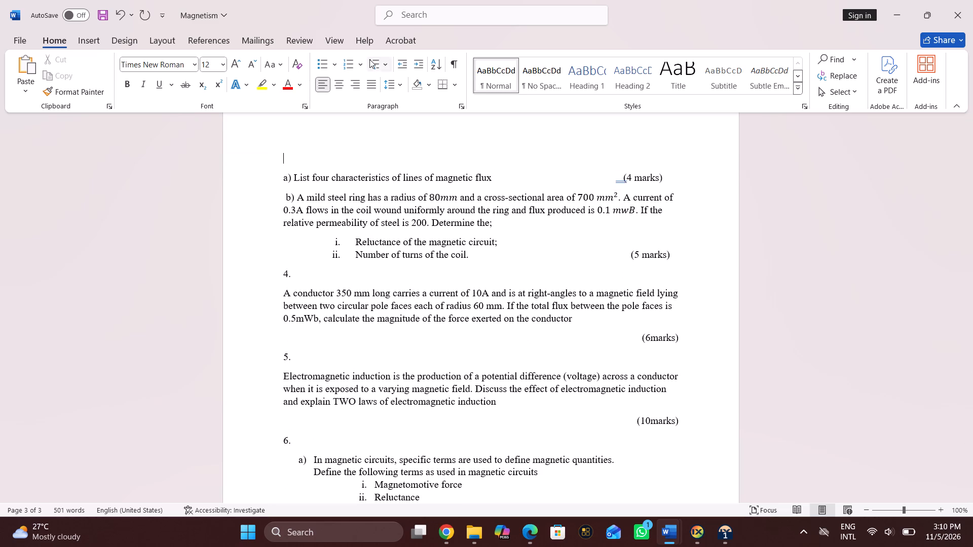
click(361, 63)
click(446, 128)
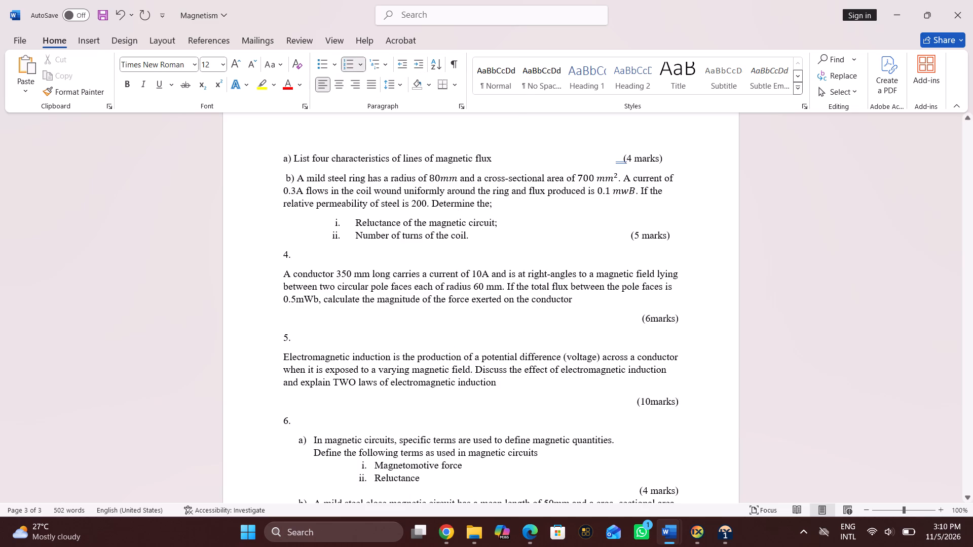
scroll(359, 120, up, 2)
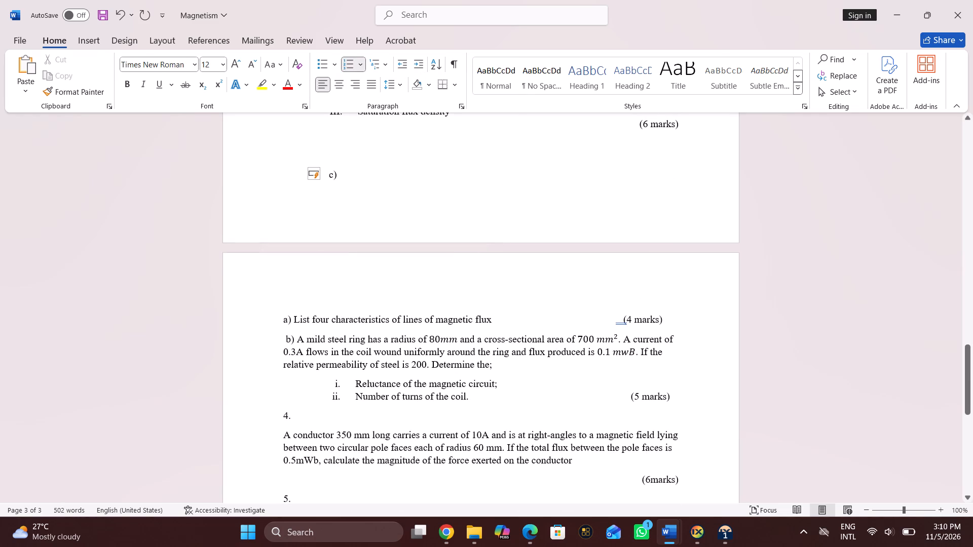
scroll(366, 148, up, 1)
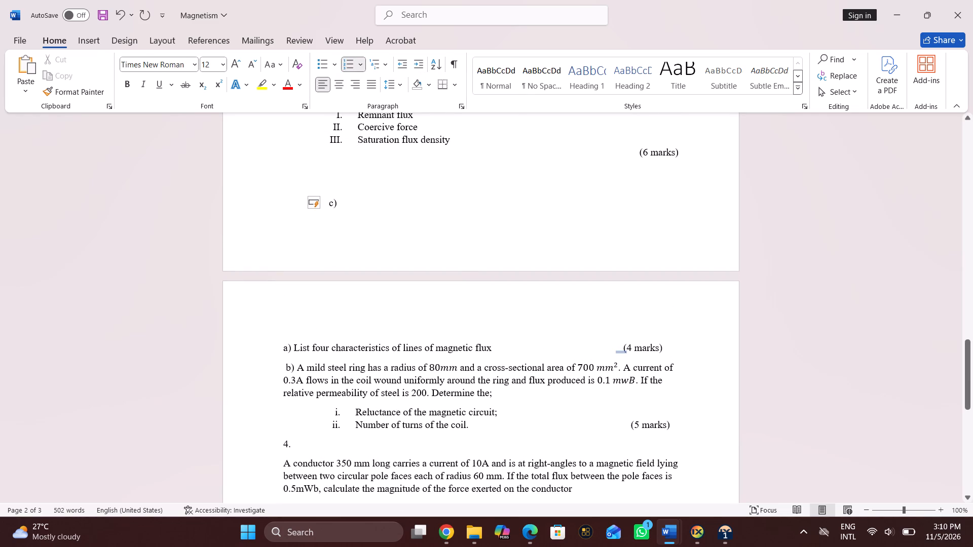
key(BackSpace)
Apply the 1., 2., 3. automatic number format to the empty line before question 3, giving it number 3.
click(360, 65)
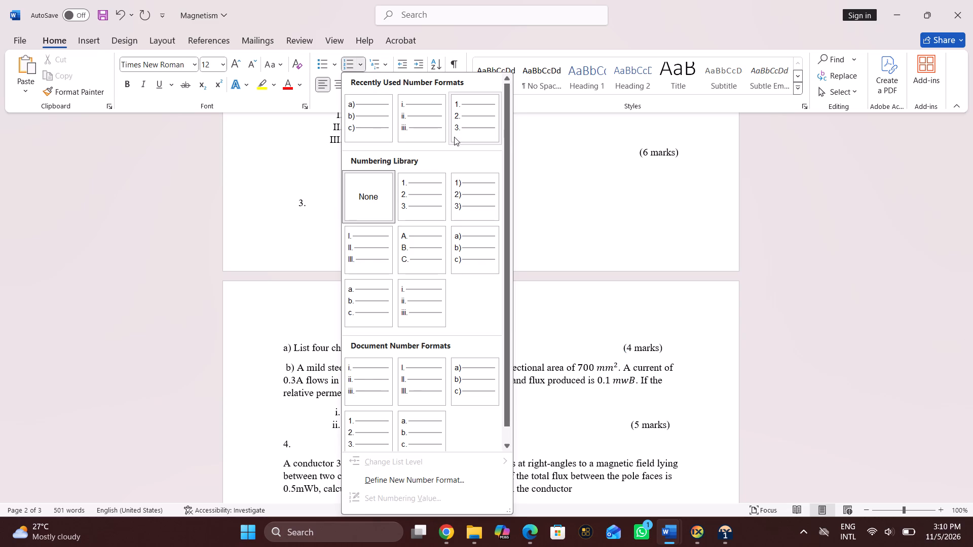
click(461, 131)
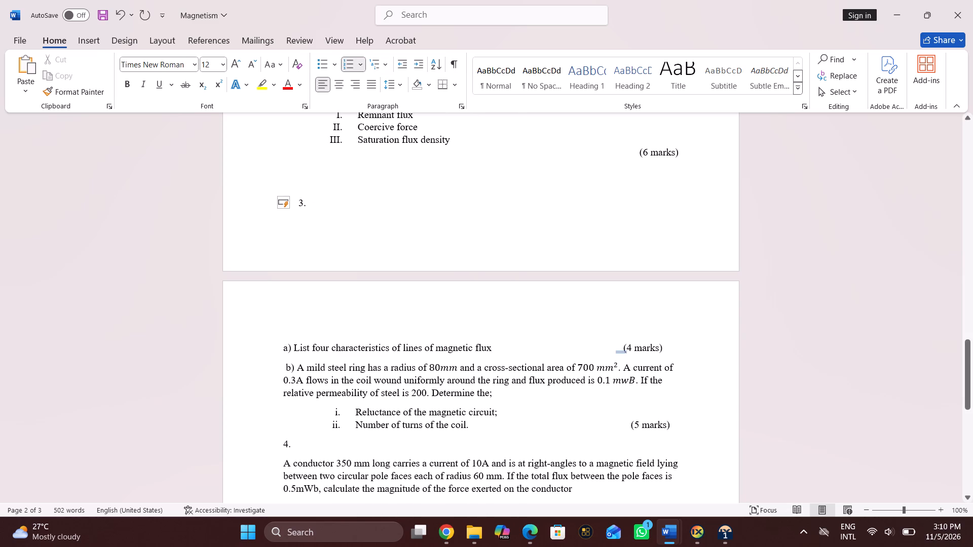
Insert a blank line below the "(6 marks)" of question 2 b), pushing number 3 onto the following page.
click(712, 162)
key(Return)
Delete the typed "a)" and "b)" labels from the two parts of question 3.
scroll(712, 162, down, 1)
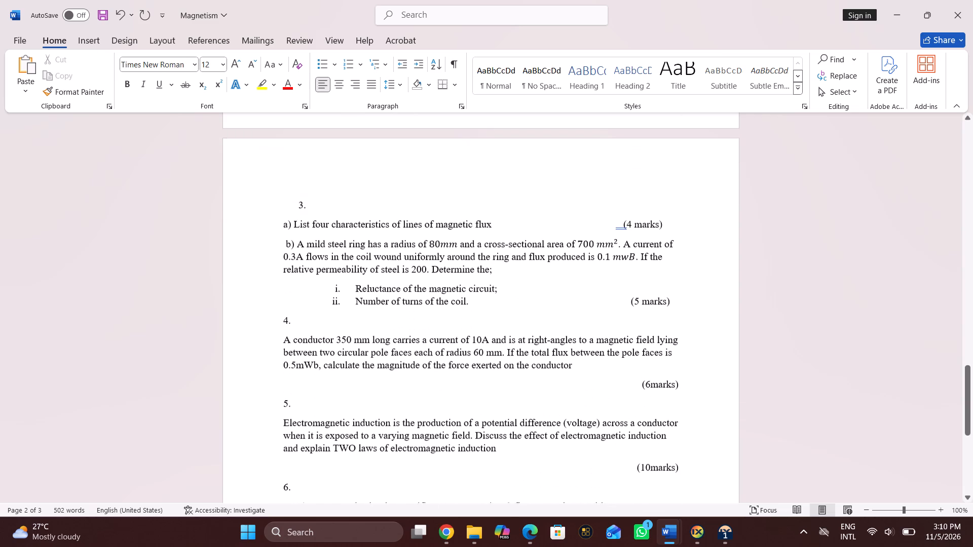
click(294, 226)
key(BackSpace)
key(BackSpace)
key(BackSpace)
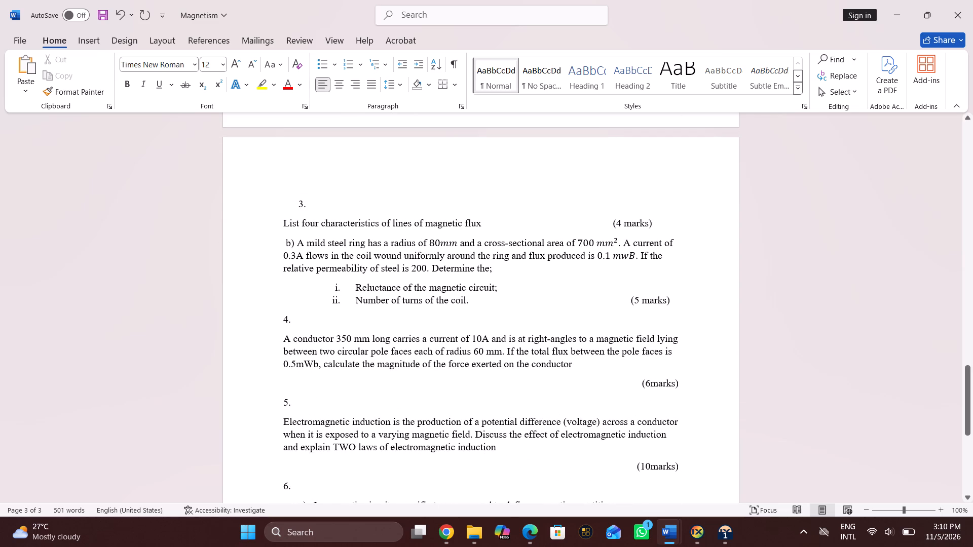
click(299, 247)
key(BackSpace)
key(BackSpace)
key(BackSpace)
key(BackSpace)
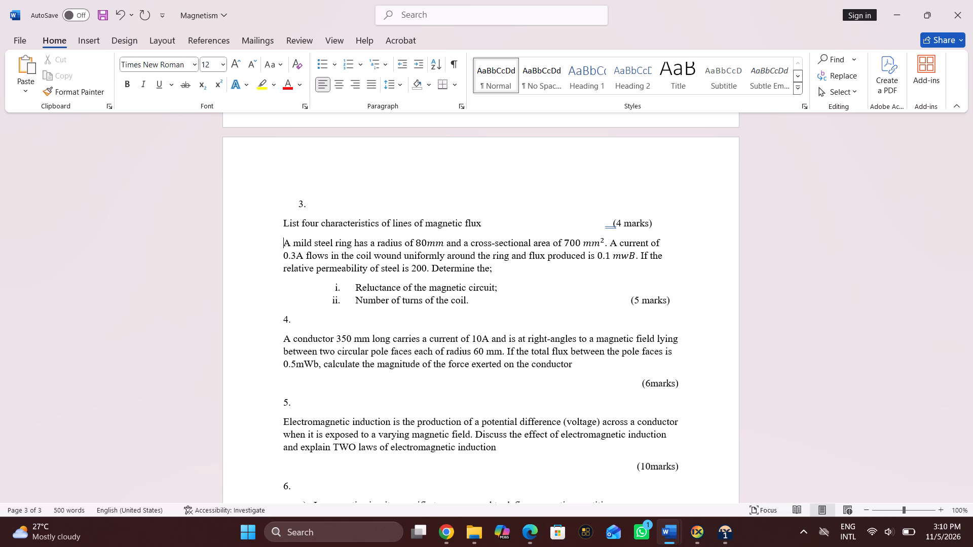
key(BackSpace)
key(Return)
Apply the a), b), c) number format to "List four characteristics of lines of magnetic flux" and restart its numbering at a).
click(281, 226)
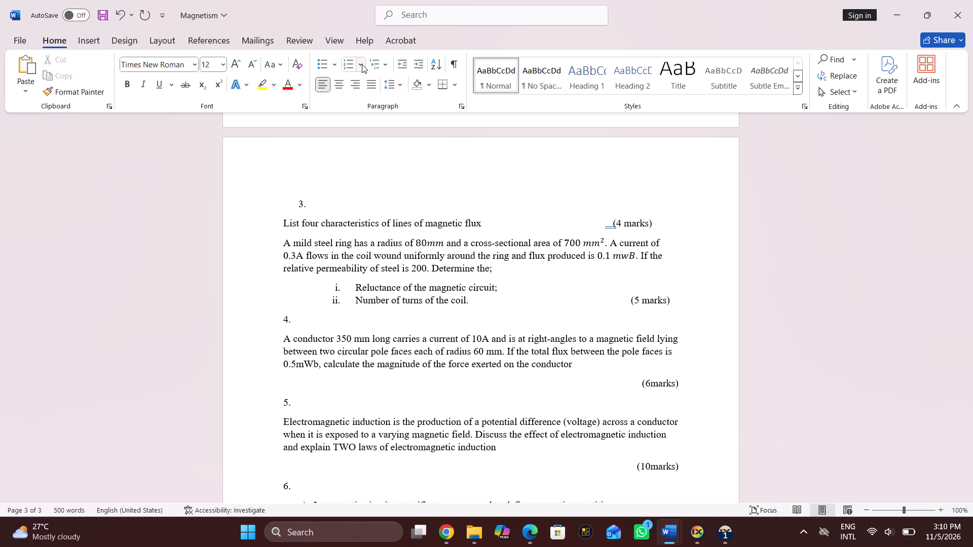
click(362, 64)
click(411, 117)
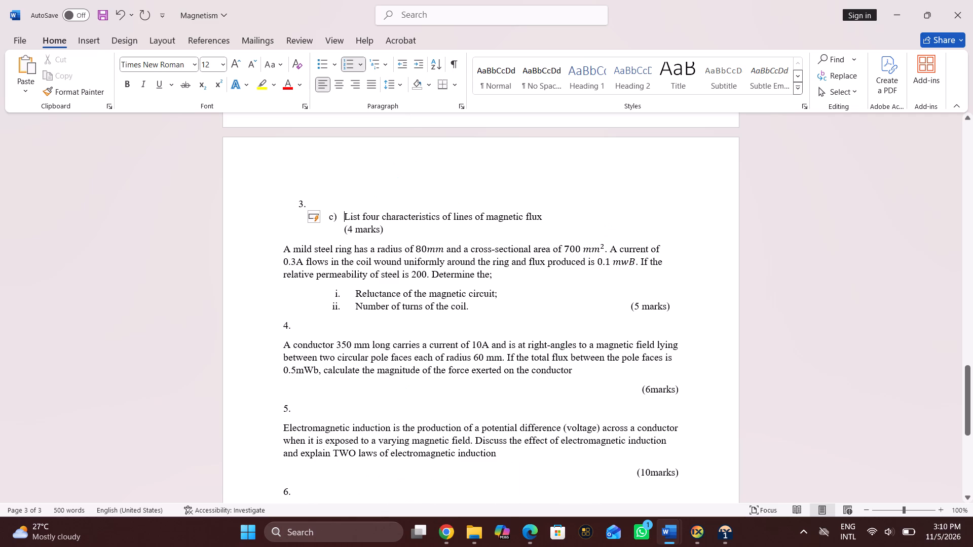
click(317, 214)
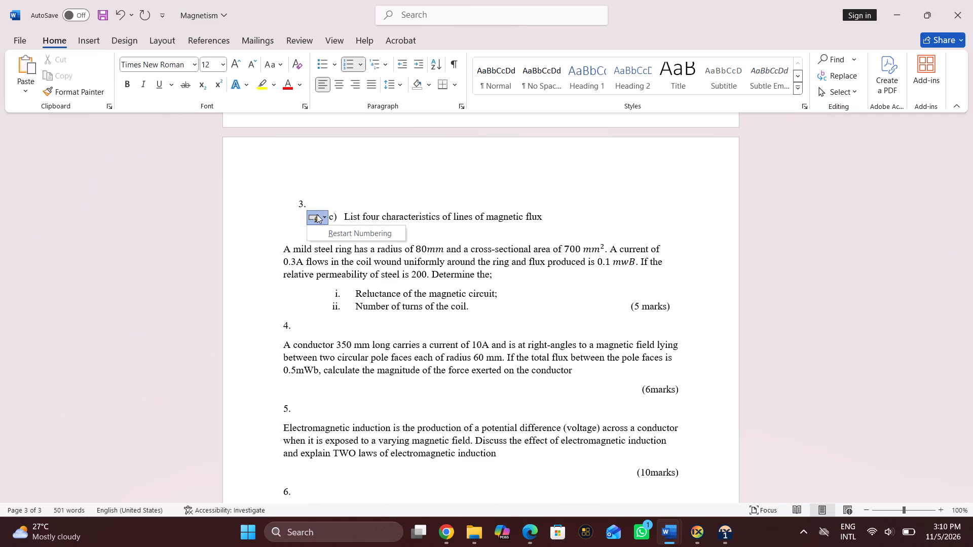
click(332, 233)
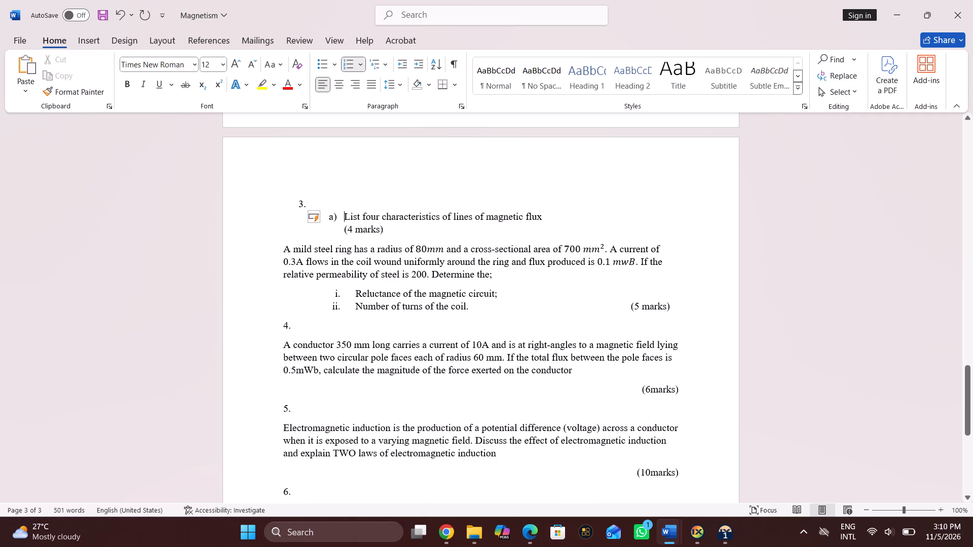
Put question 3 a)'s "(4 marks)" on its own unnumbered, right-aligned line below the item text.
click(345, 228)
click(353, 90)
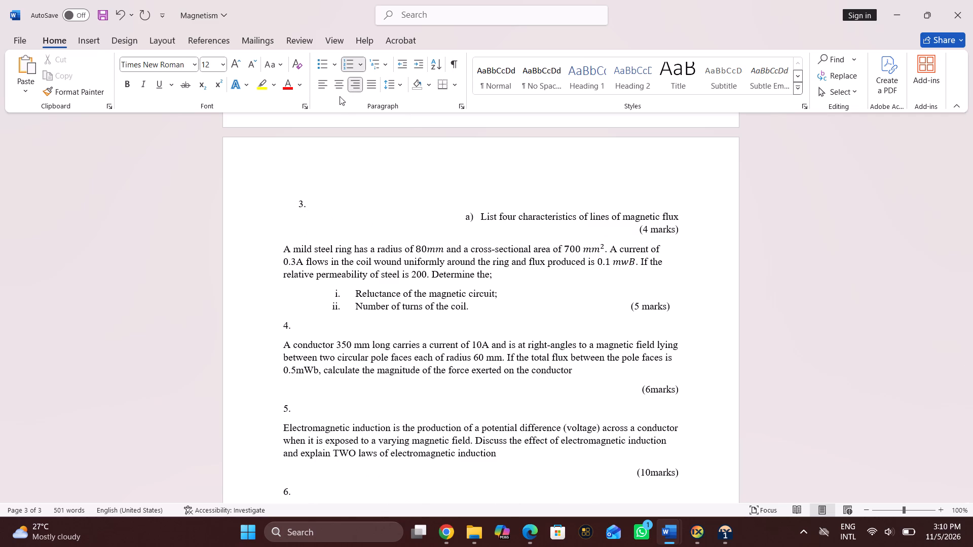
click(119, 14)
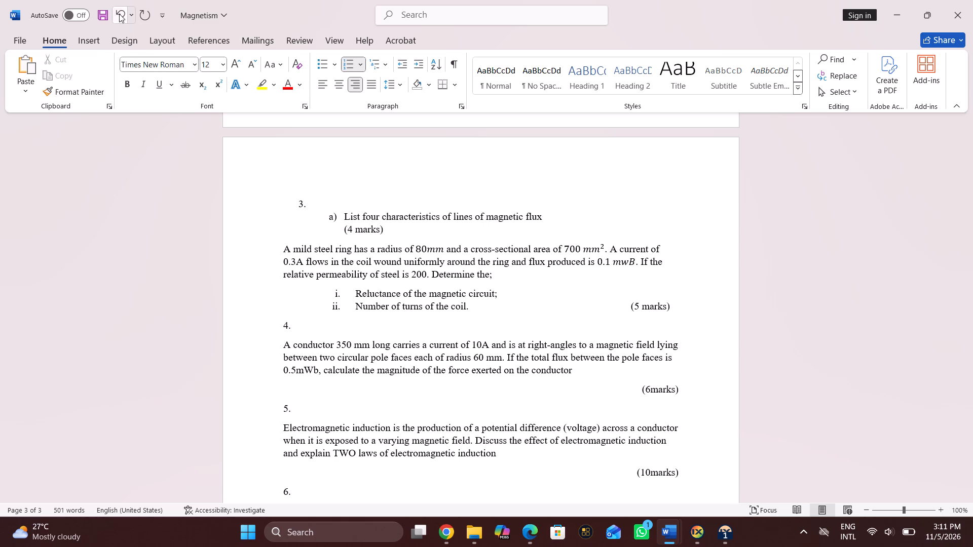
key(BackSpace)
key(BackSpace)
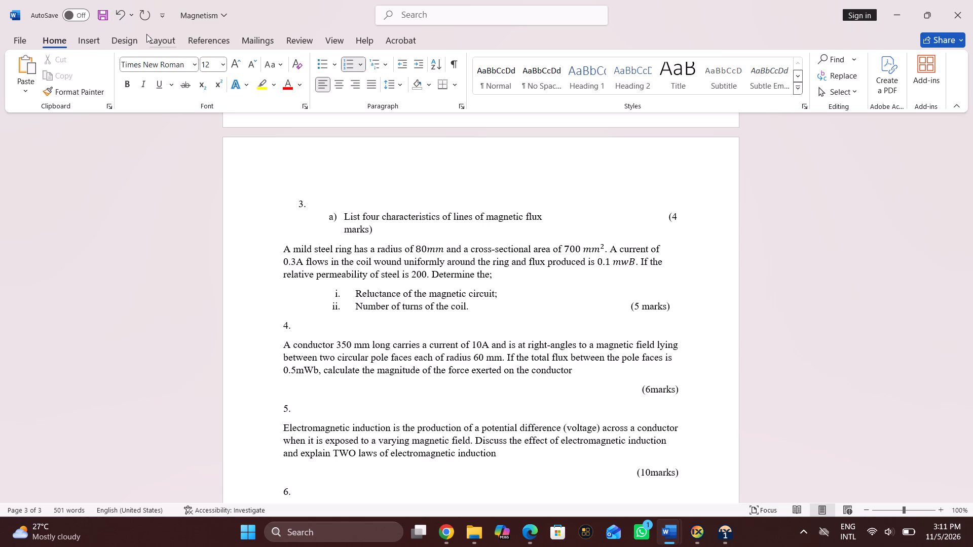
key(Return)
key(BackSpace)
click(358, 87)
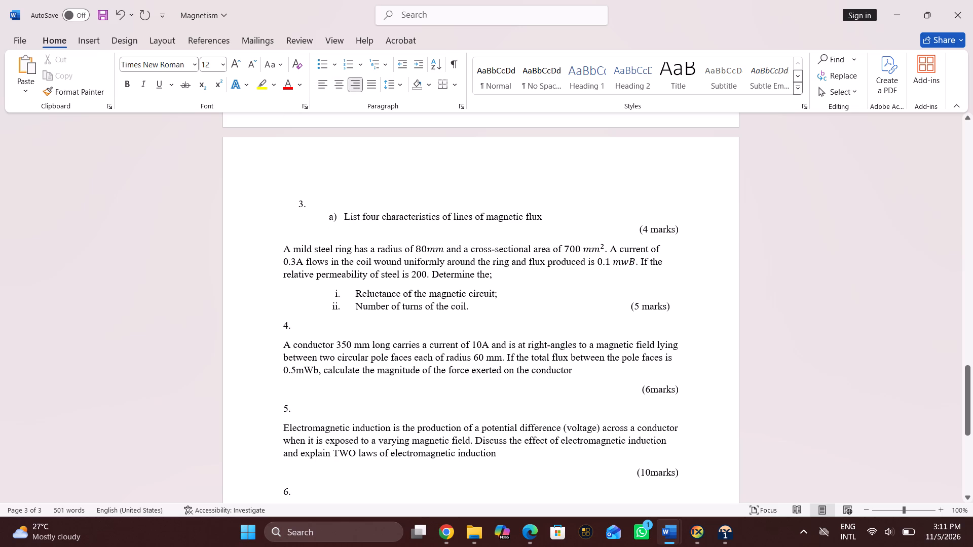
Number the "A mild steel ring" paragraph as automatic list item b) under question 3.
click(285, 247)
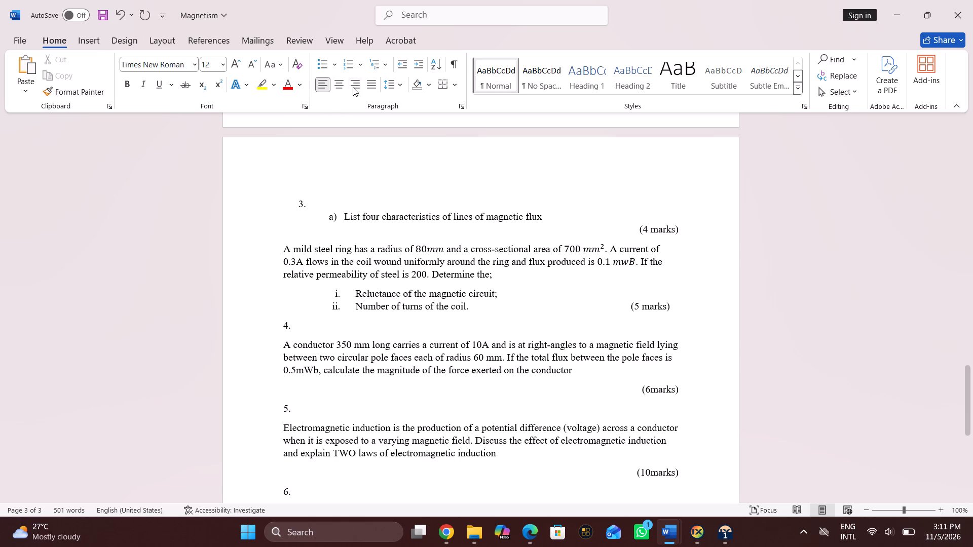
click(358, 68)
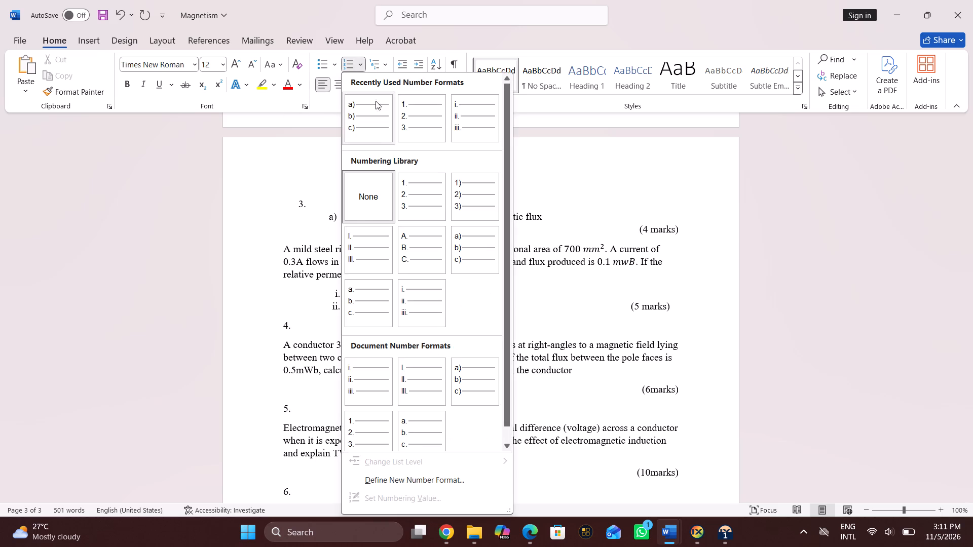
click(378, 134)
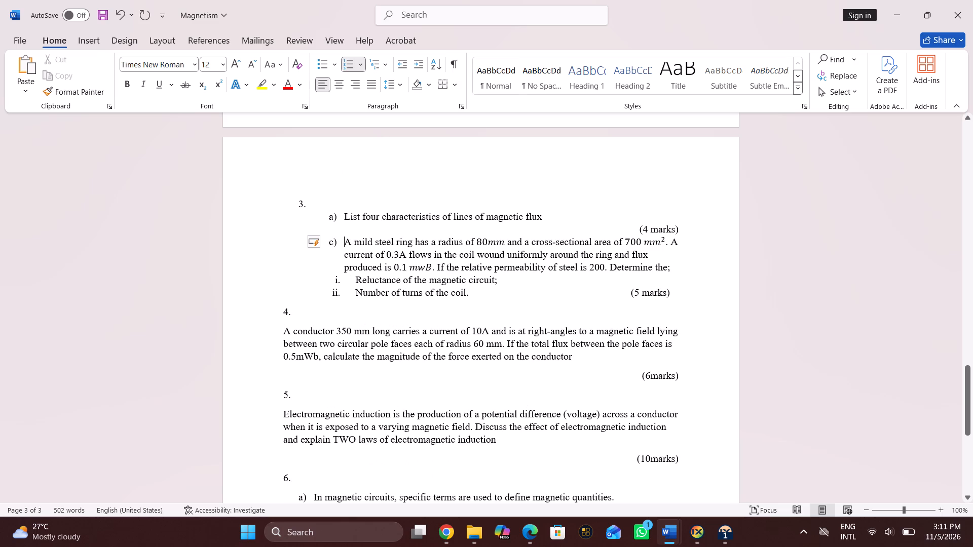
double_click(334, 244)
key(b)
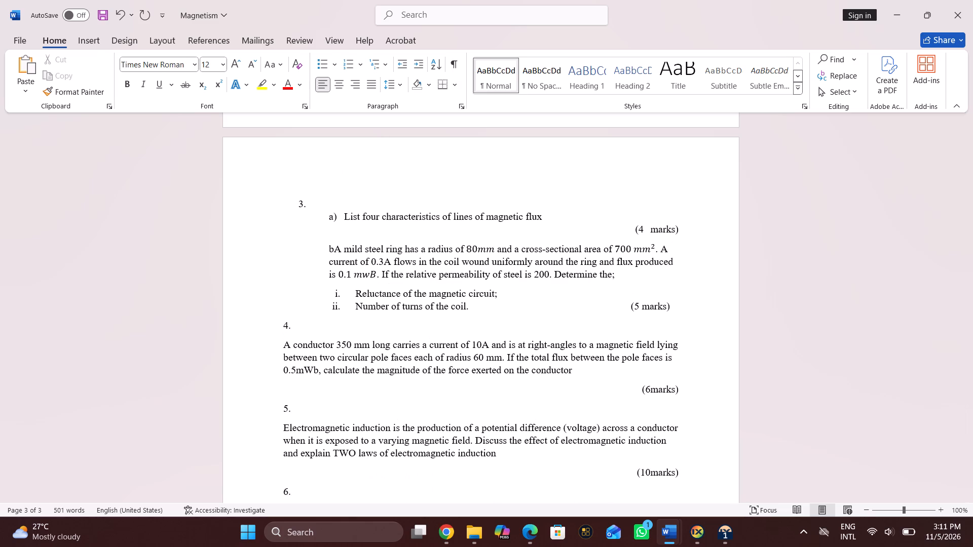
key(shift+Return)
key(0)
key(BackSpace)
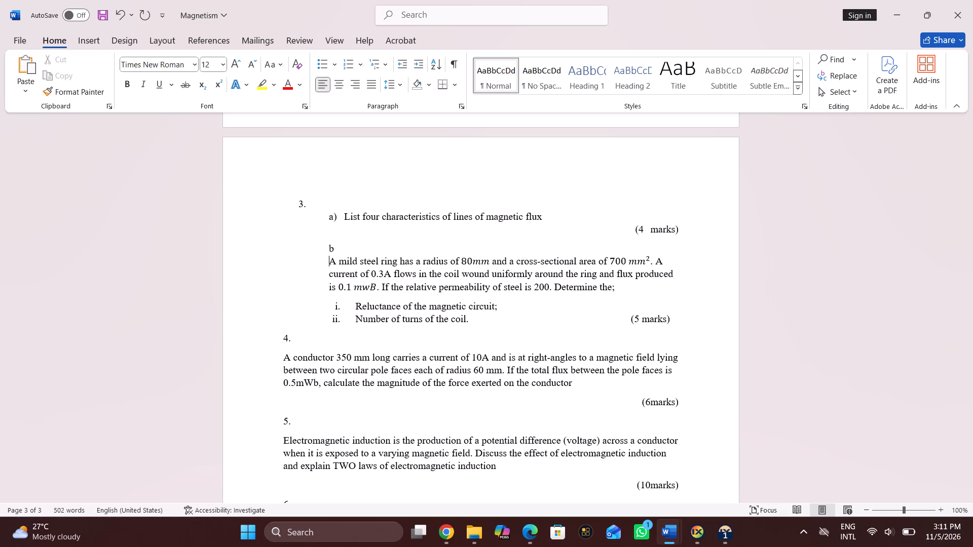
key(BackSpace)
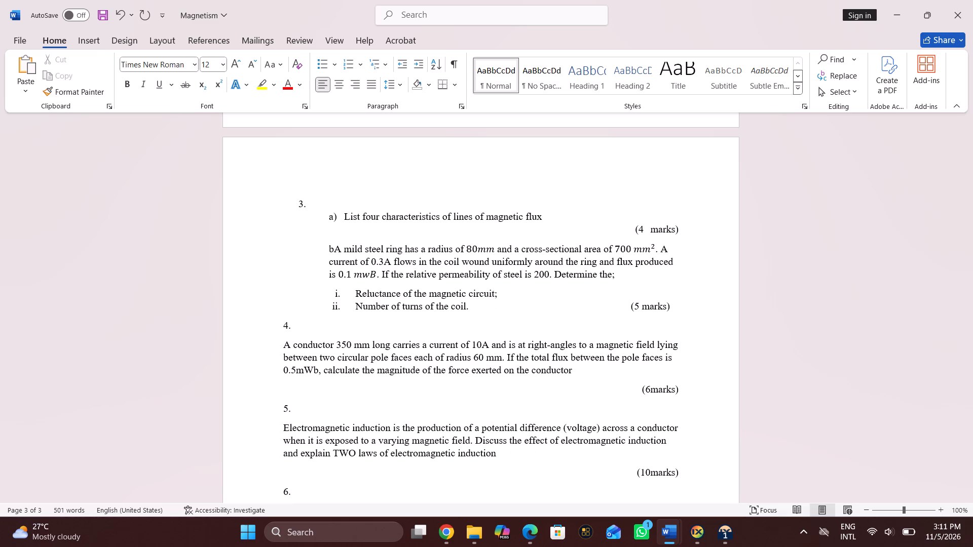
text())
key(space)
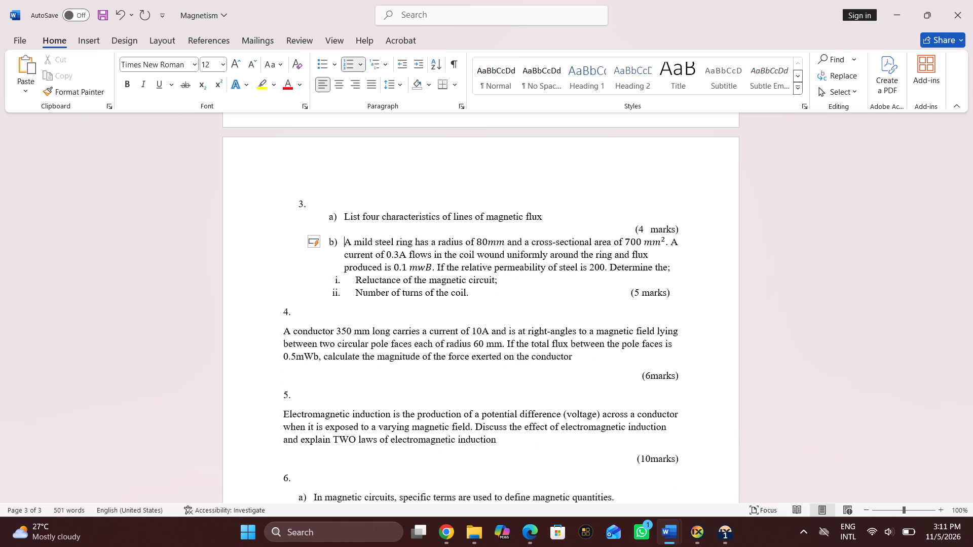
Replace the typed "4." line with automatic number 4, in 1., 2., 3. format, directly on the "A conductor 350 mm long" paragraph.
scroll(496, 296, down, 1)
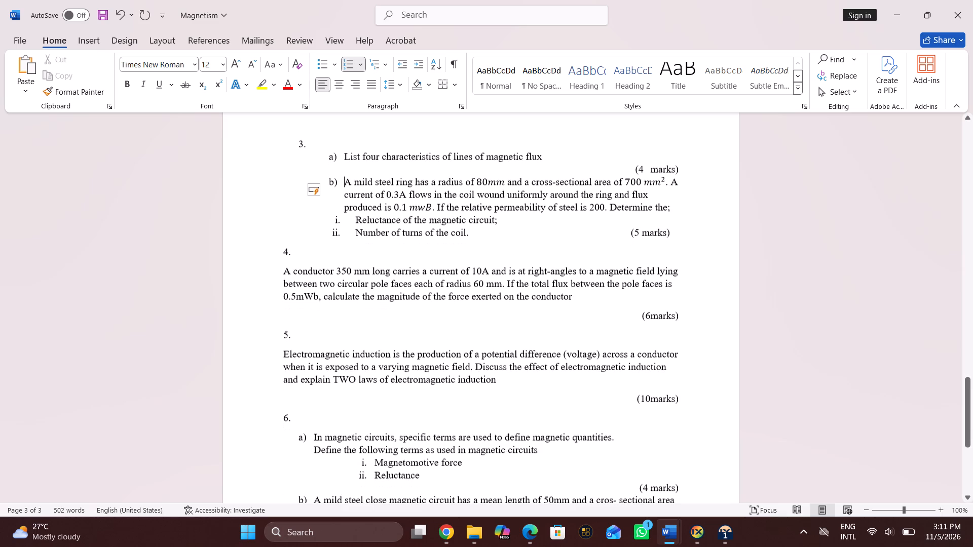
scroll(496, 296, down, 1)
click(301, 247)
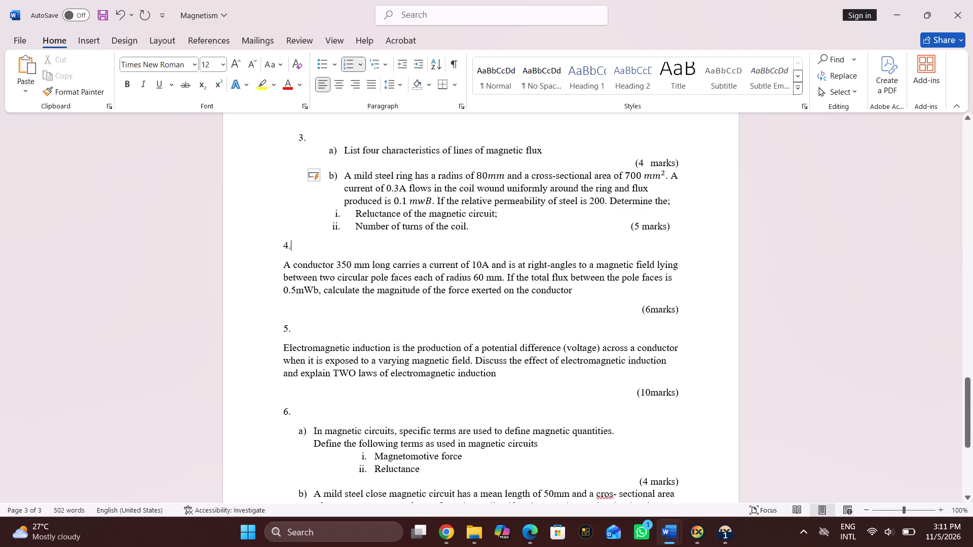
key(BackSpace)
key(BackSpace)
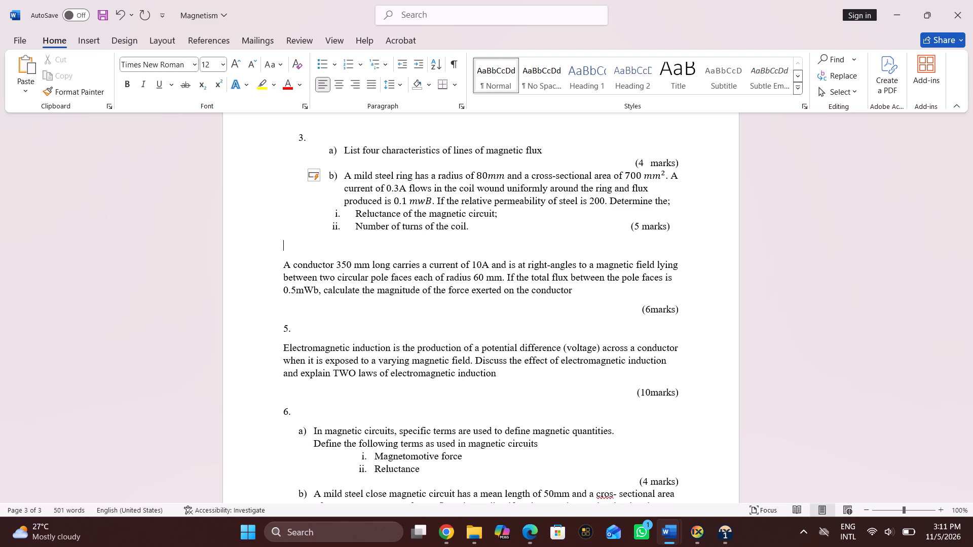
key(BackSpace)
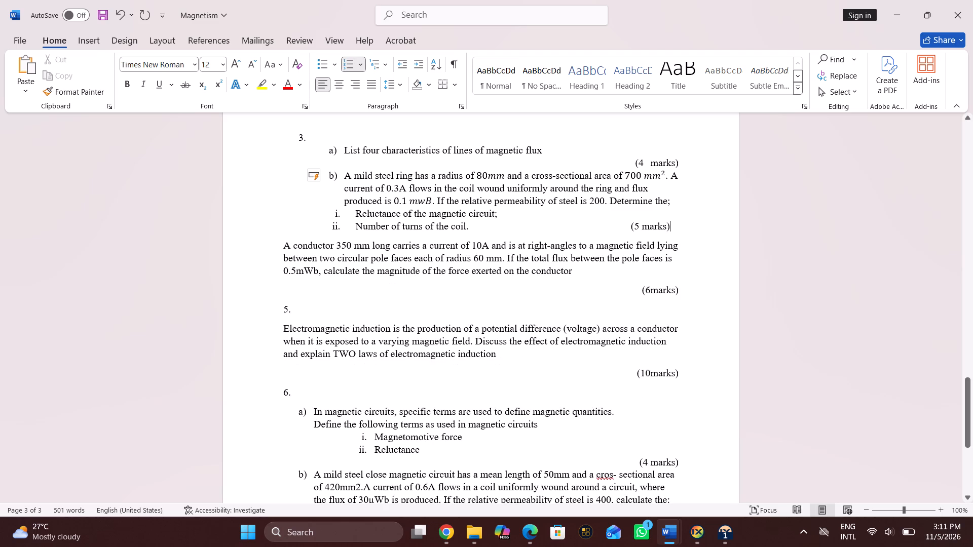
click(282, 245)
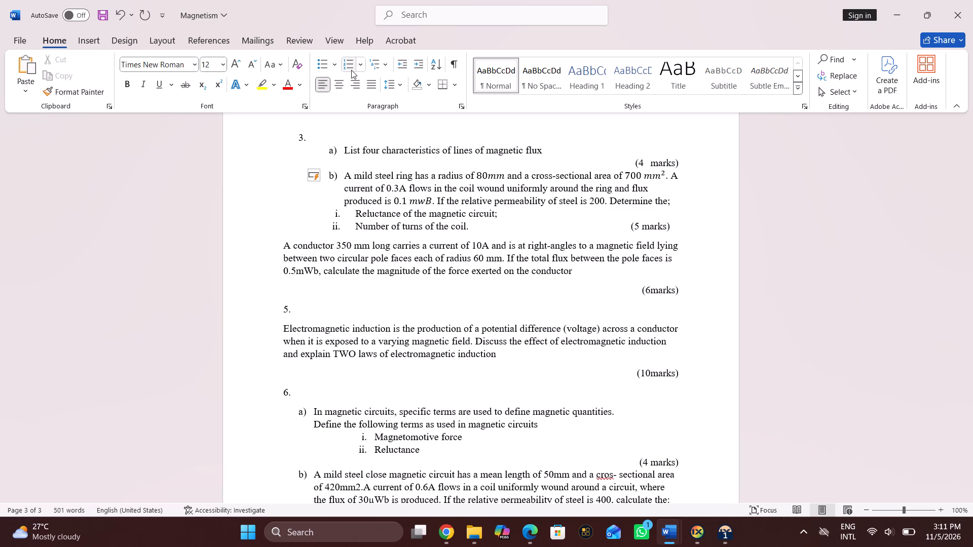
click(357, 66)
click(418, 124)
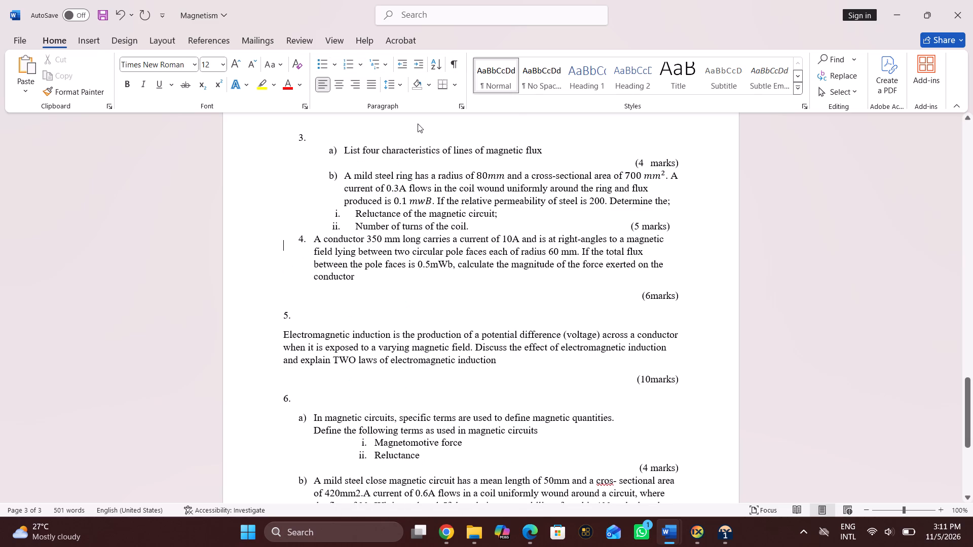
Insert an unnumbered blank line between question 3's "(5 marks)" and question 4.
click(678, 231)
key(Return)
key(BackSpace)
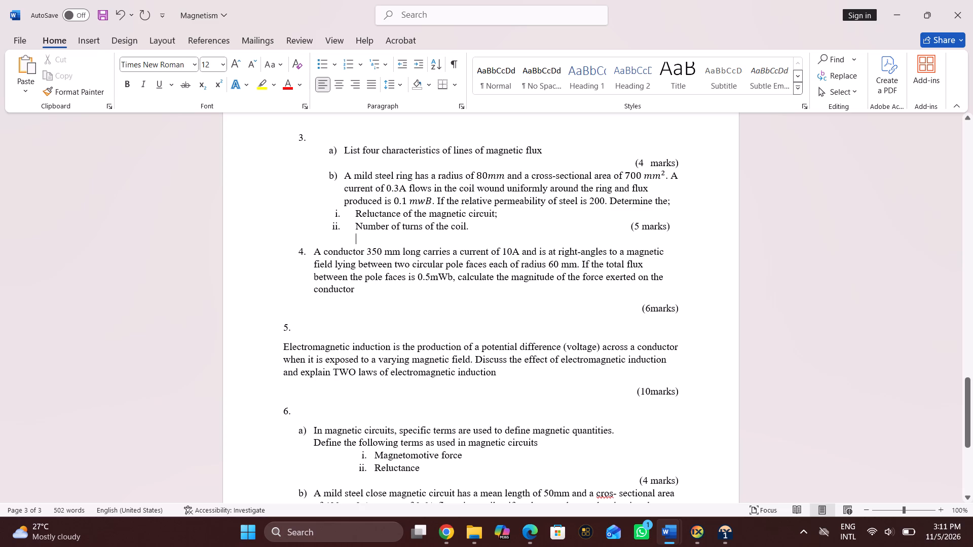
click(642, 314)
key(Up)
Delete the typed "5." and its line above the "Electromagnetic induction" question.
click(293, 333)
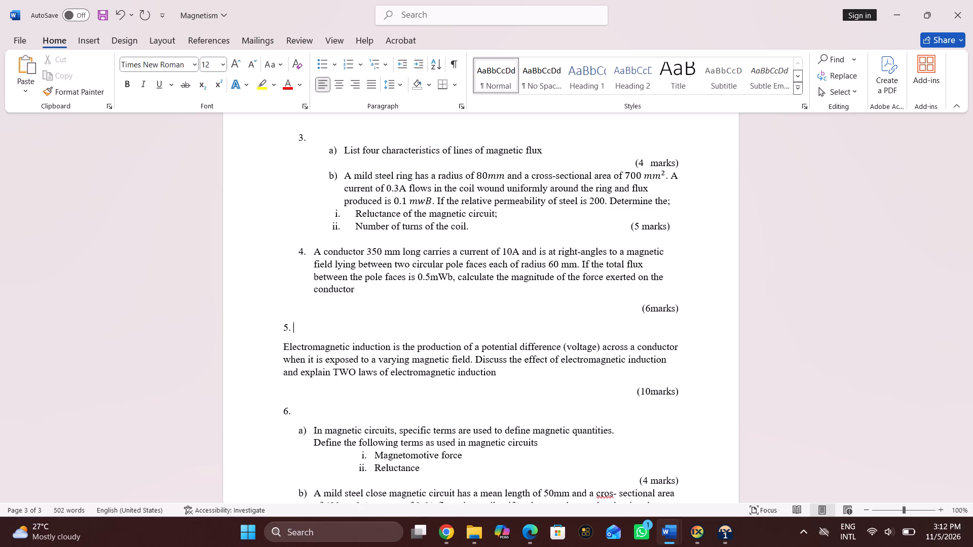
key(BackSpace)
key(BackSpace)
key(BackSpace)
key(BackSpace)
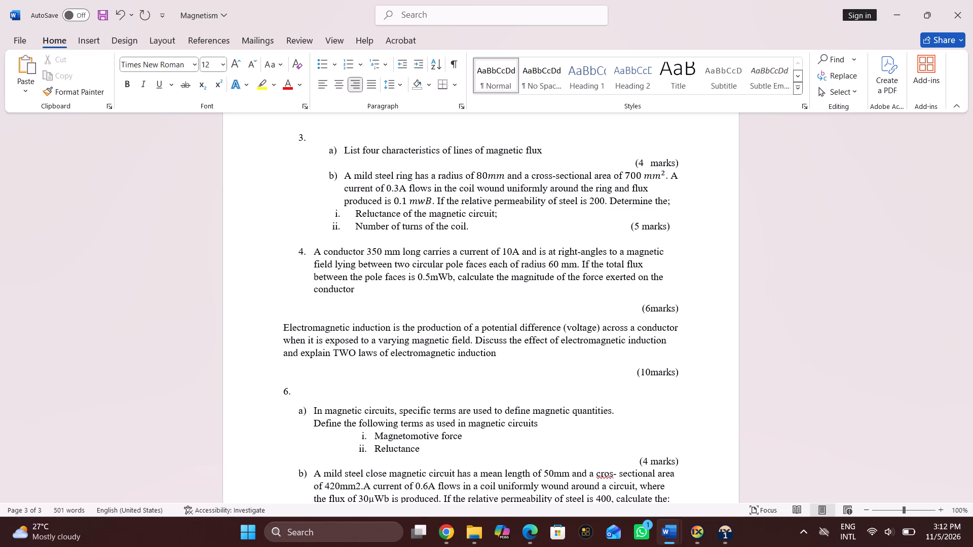
Apply automatic number 5, in 1., 2., 3. format, to the "Electromagnetic induction" paragraph.
click(282, 327)
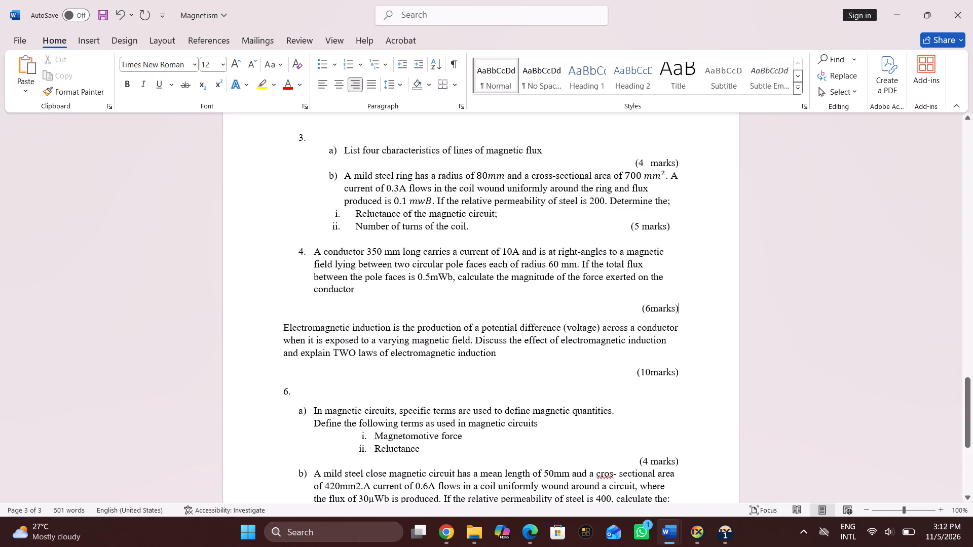
click(360, 66)
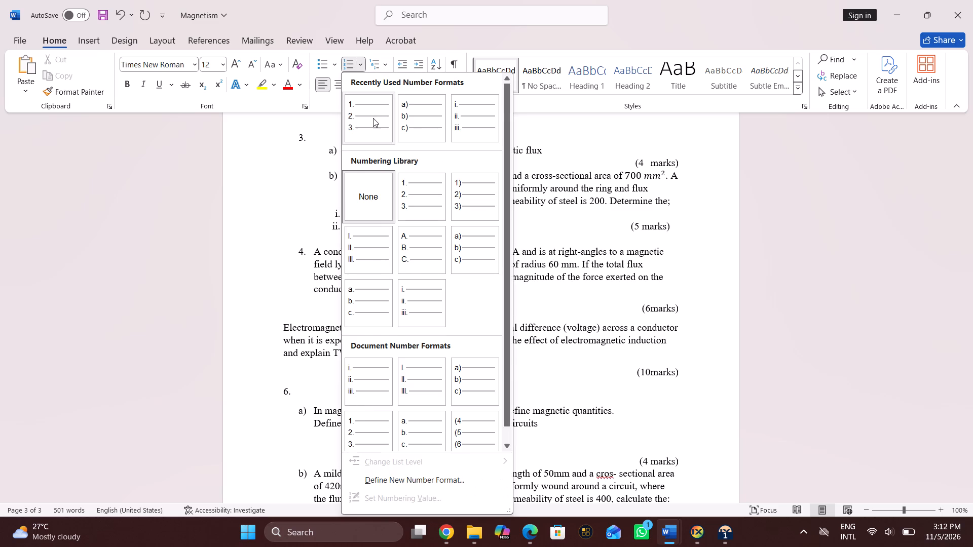
click(373, 118)
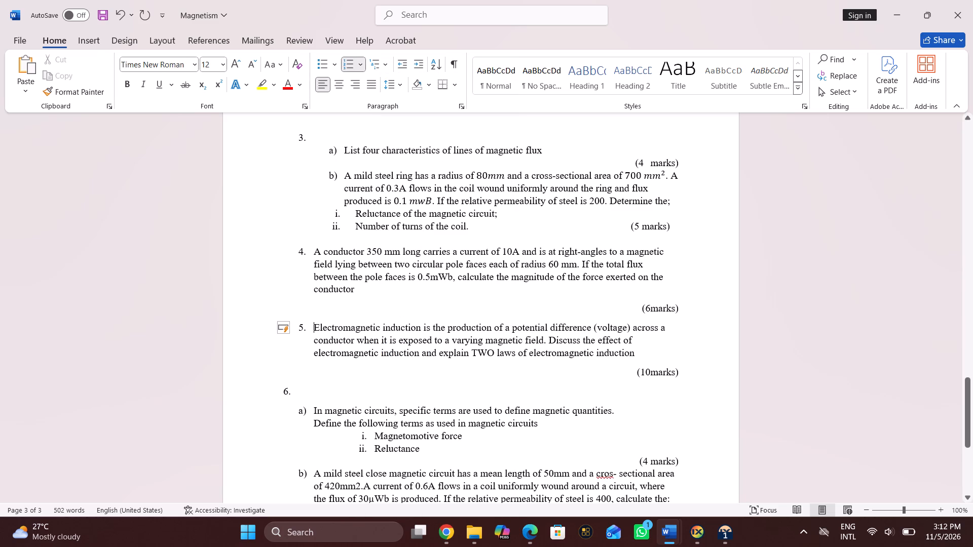
Replace the typed "6." above the "In magnetic circuits" item with a left-aligned automatic number 6 in 1., 2., 3. format.
click(301, 398)
key(BackSpace)
key(BackSpace)
key(BackSpace)
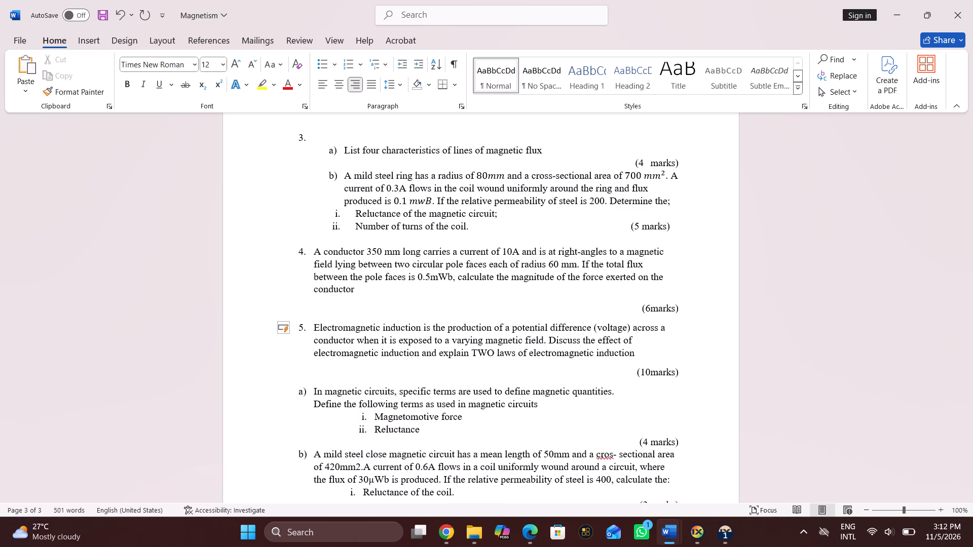
key(Return)
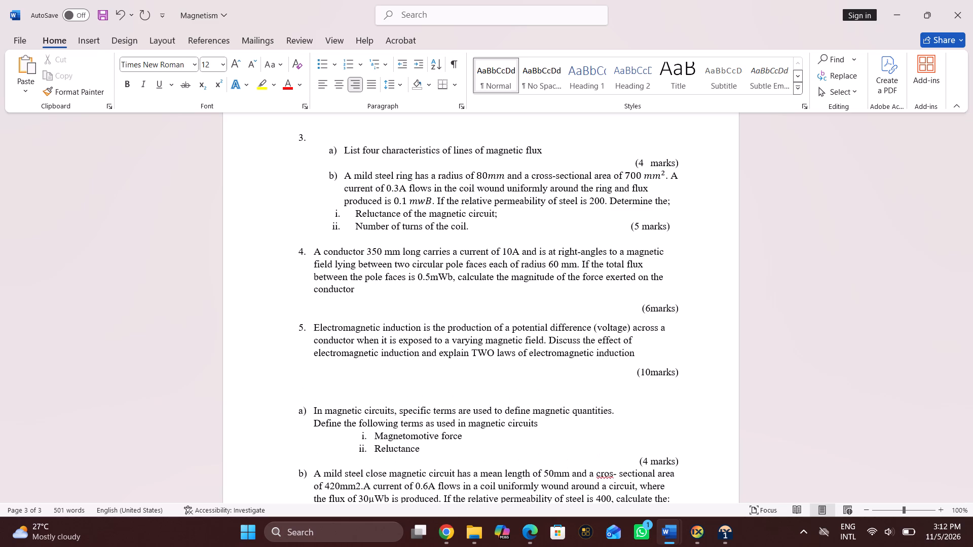
click(325, 81)
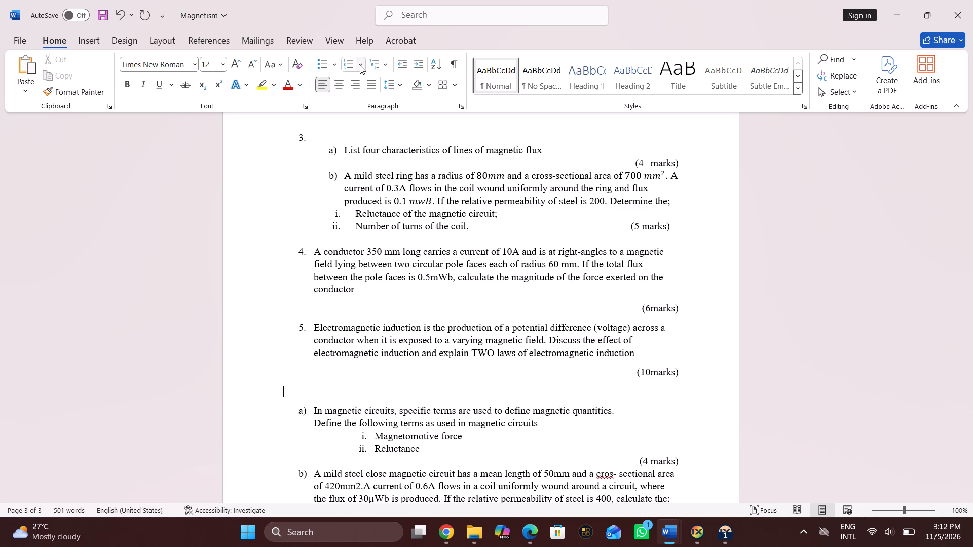
click(360, 65)
click(378, 123)
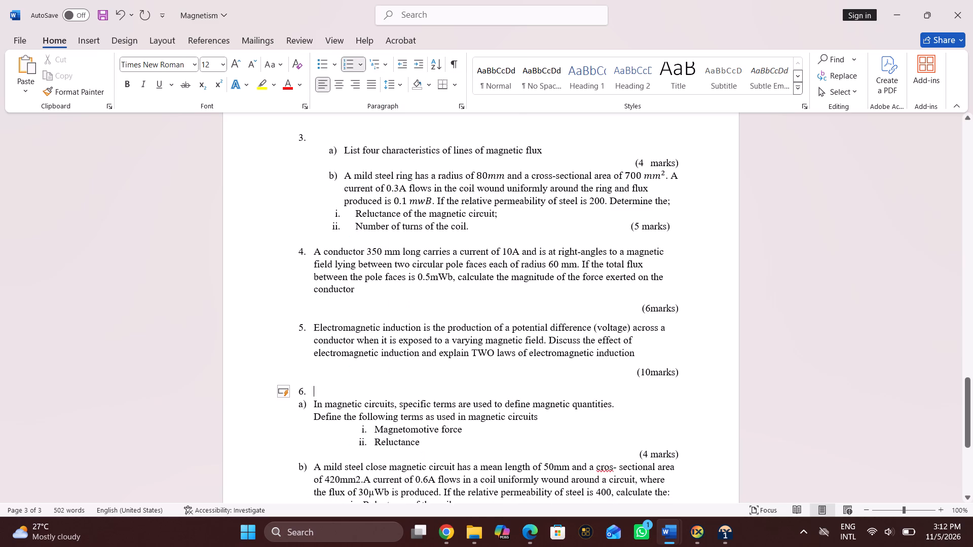
Add a left-aligned line with automatic number 7, in 1., 2., 3. format, after the document's final "(3 marks)".
scroll(395, 379, down, 2)
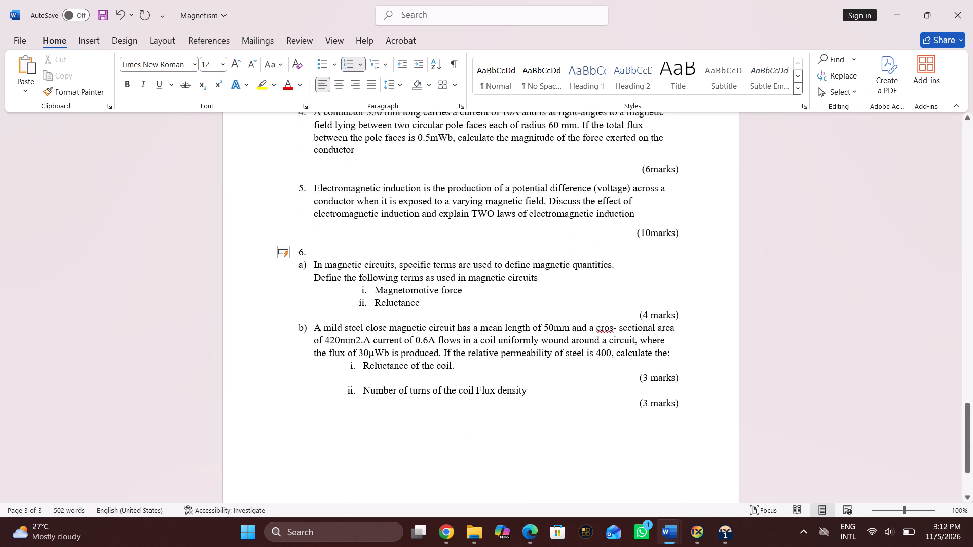
scroll(395, 379, down, 2)
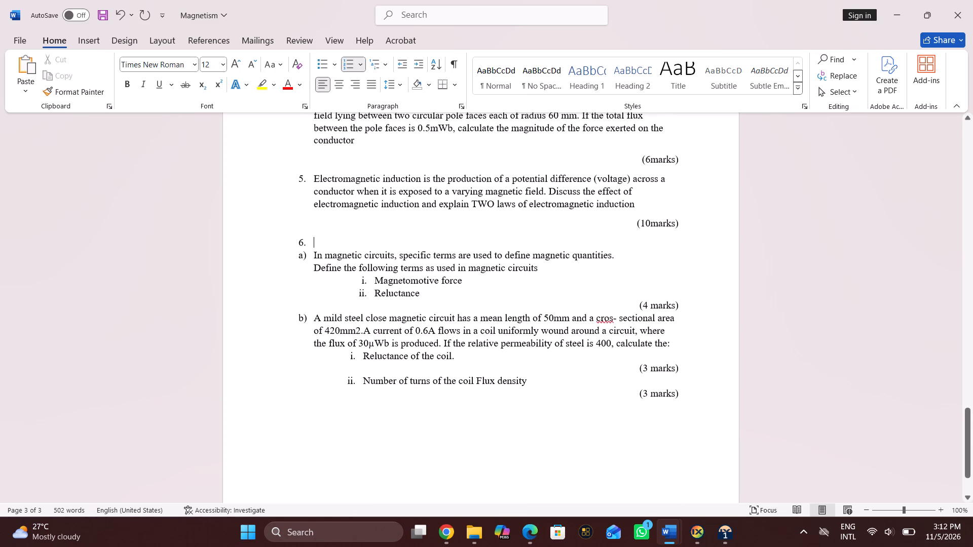
scroll(395, 379, down, 1)
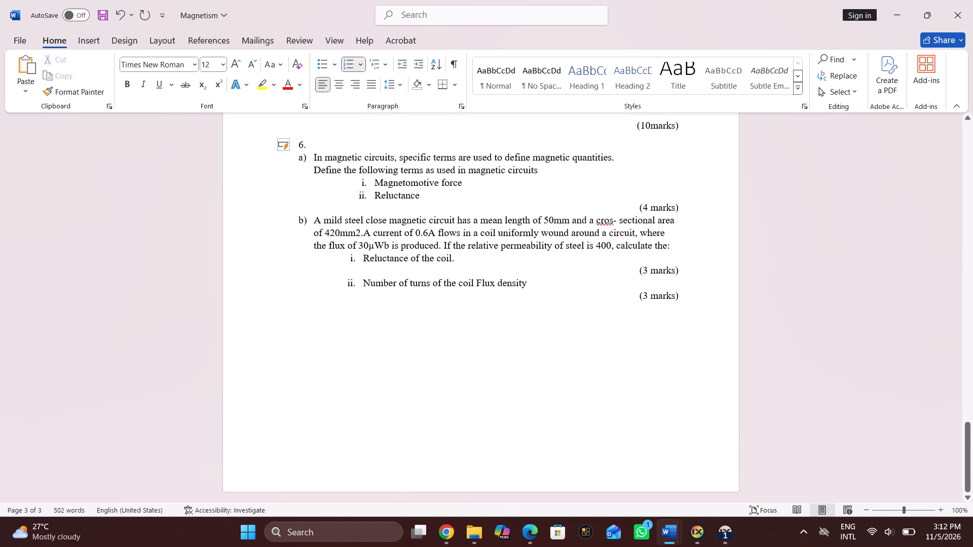
click(685, 302)
key(Return)
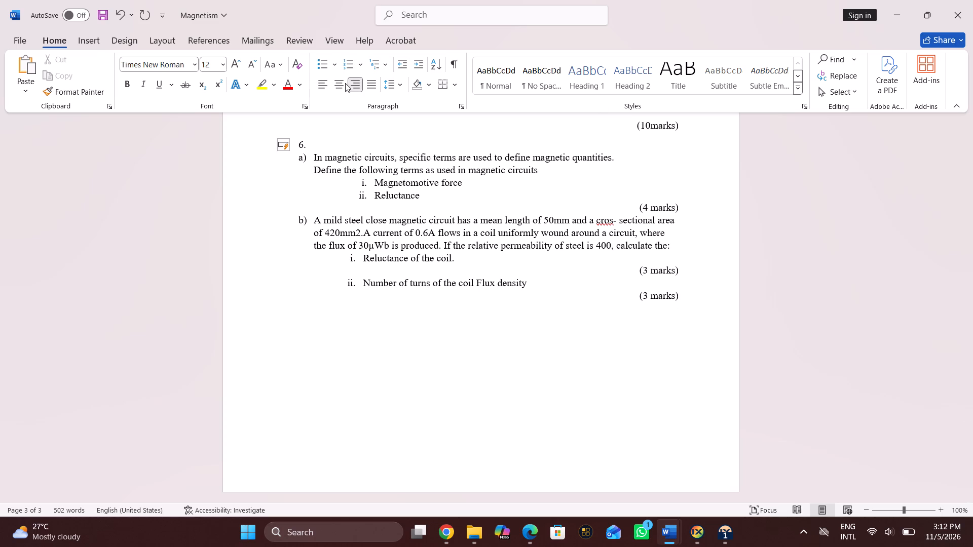
click(324, 84)
click(362, 69)
click(369, 102)
Switch to Chrome and look through the opening section of annotation_qa_coherence_set.docx in Oreate AI.
click(456, 536)
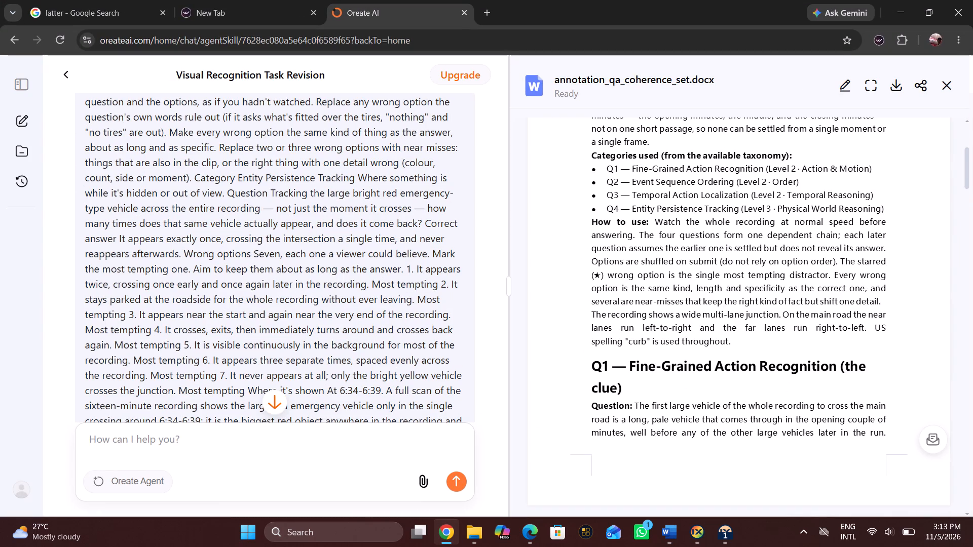
scroll(747, 166, up, 2)
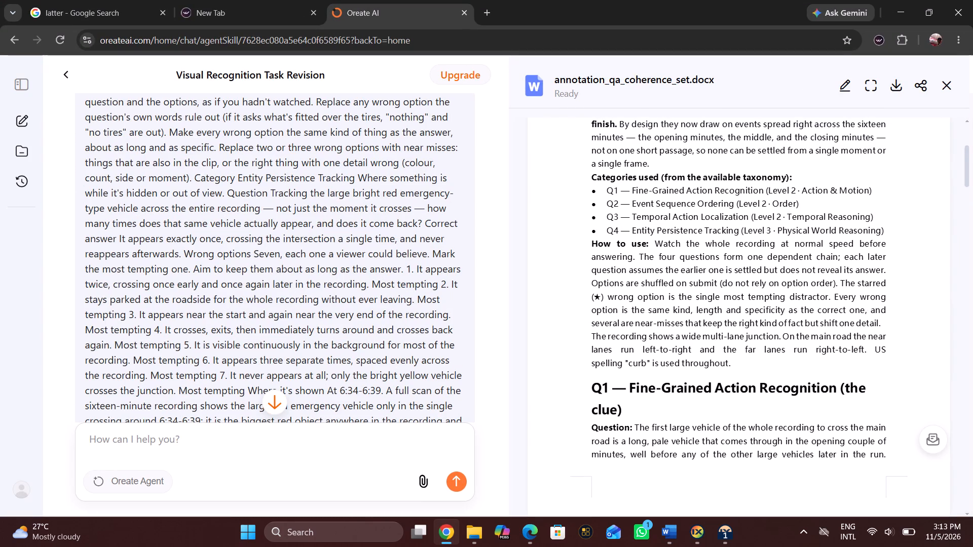
scroll(747, 166, up, 6)
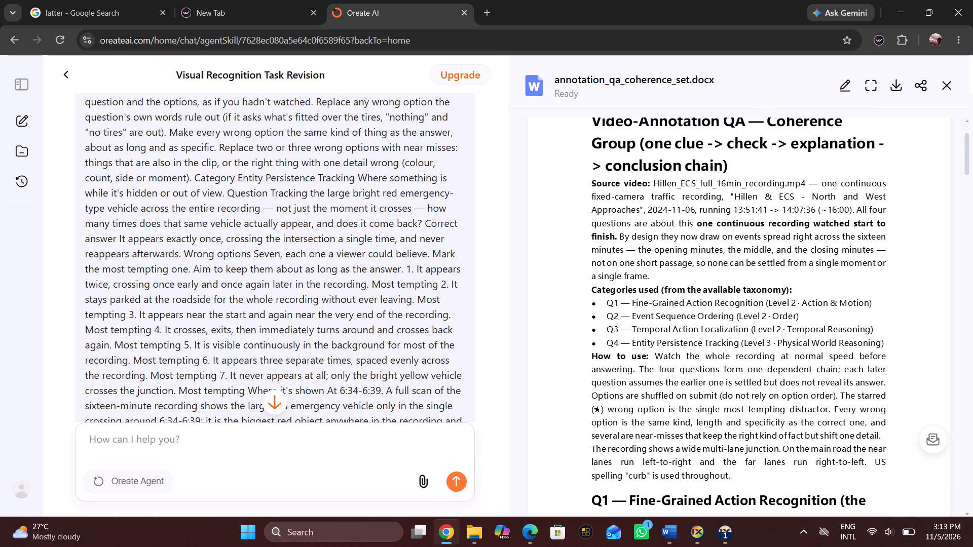
scroll(747, 166, up, 1)
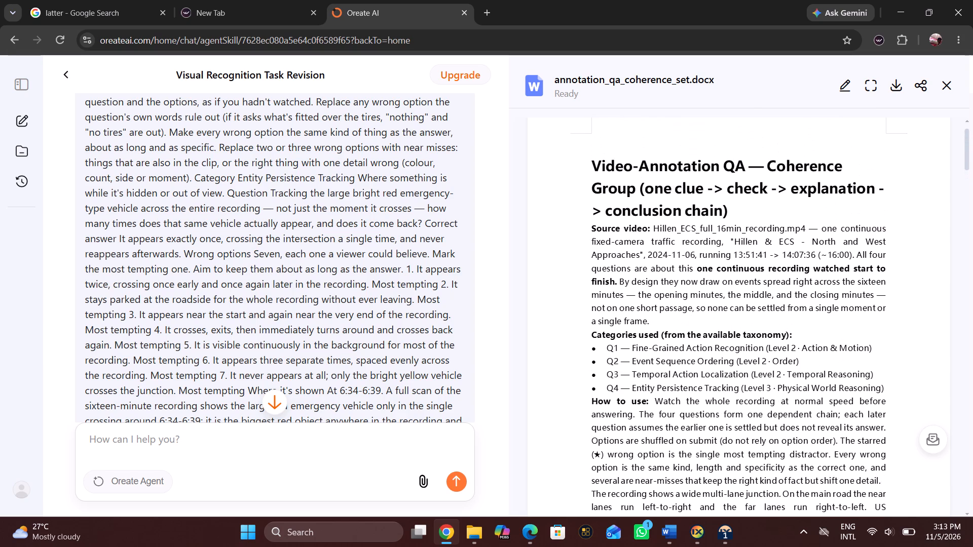
scroll(747, 166, up, 1)
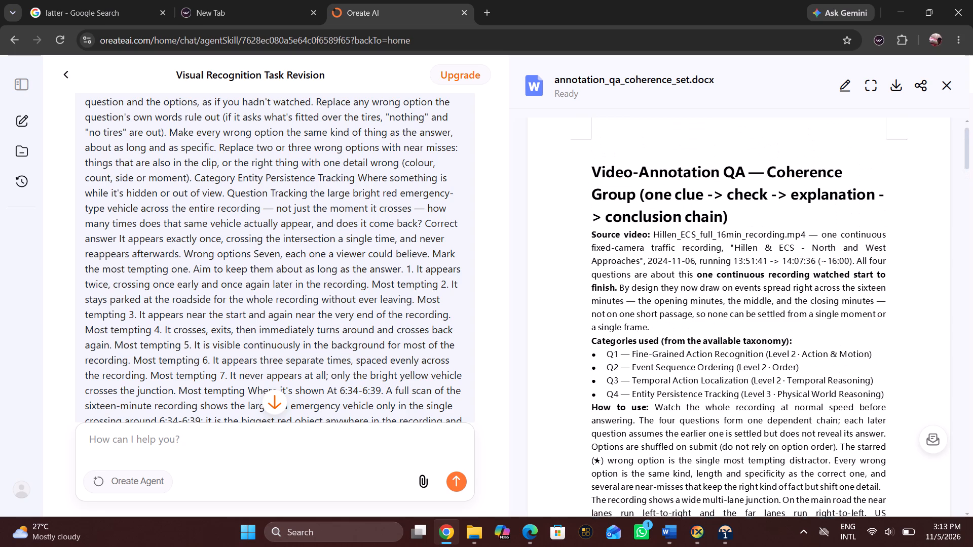
scroll(747, 166, up, 1)
scroll(747, 166, down, 1)
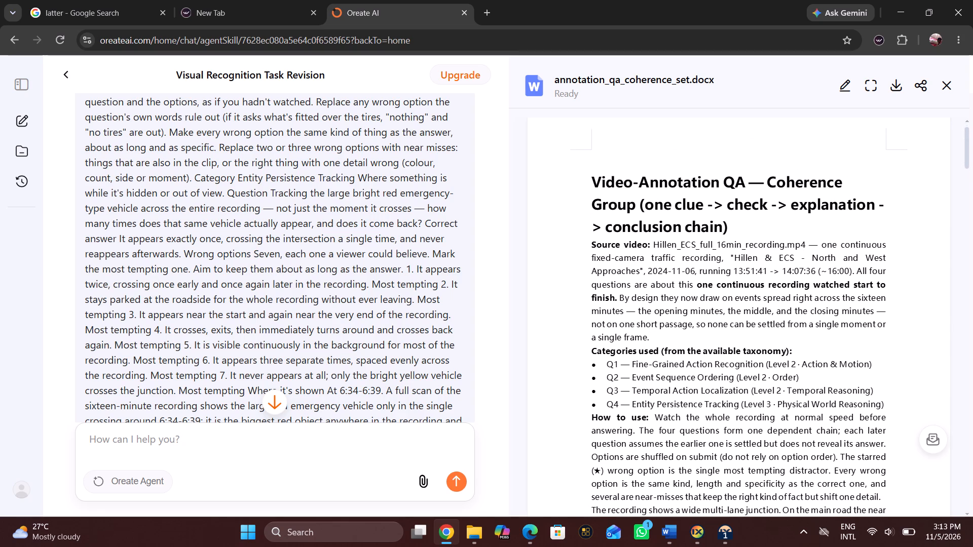
scroll(747, 166, down, 3)
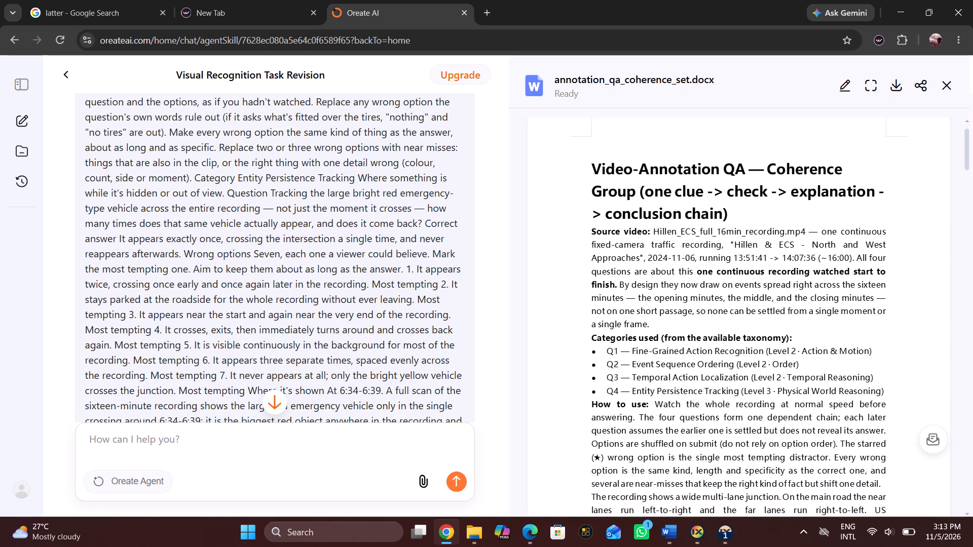
scroll(747, 166, down, 2)
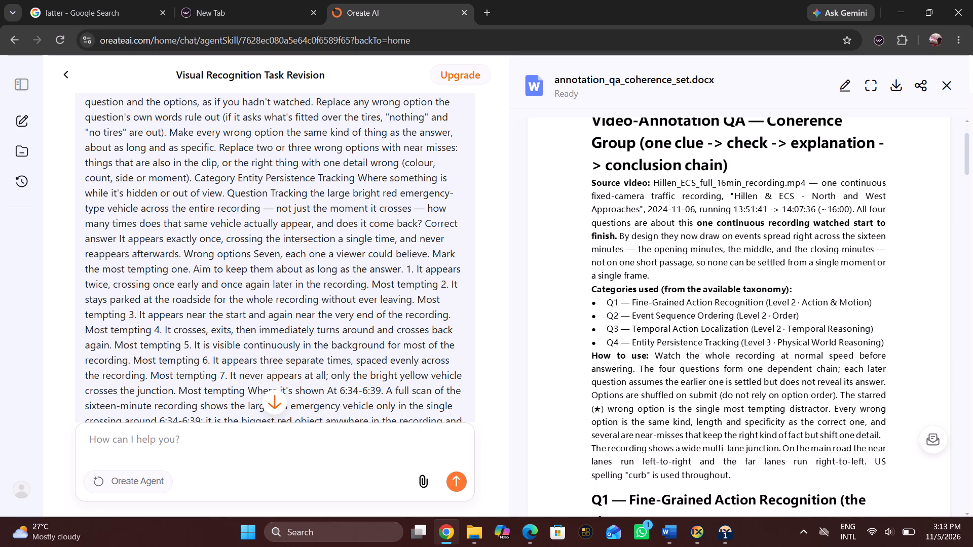
scroll(747, 166, down, 5)
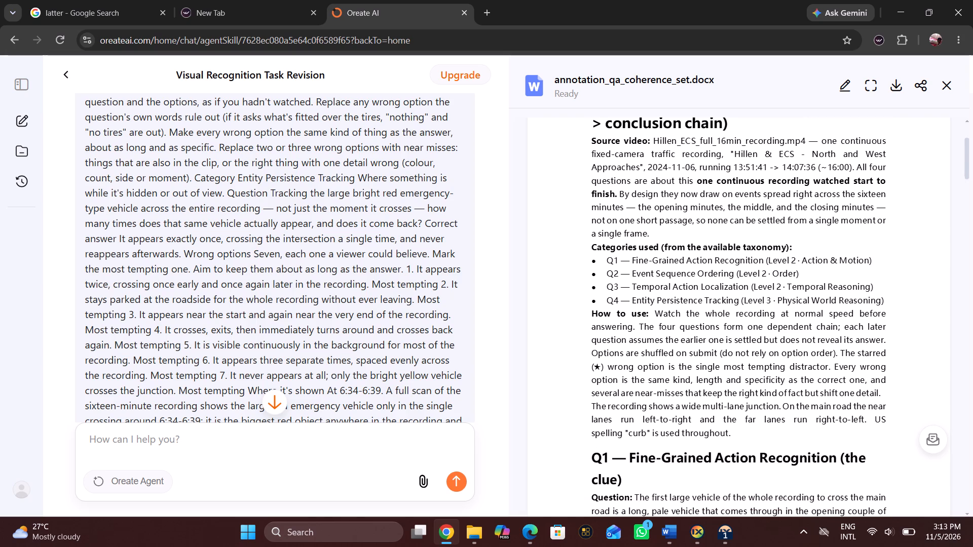
scroll(747, 166, down, 1)
scroll(754, 92, down, 2)
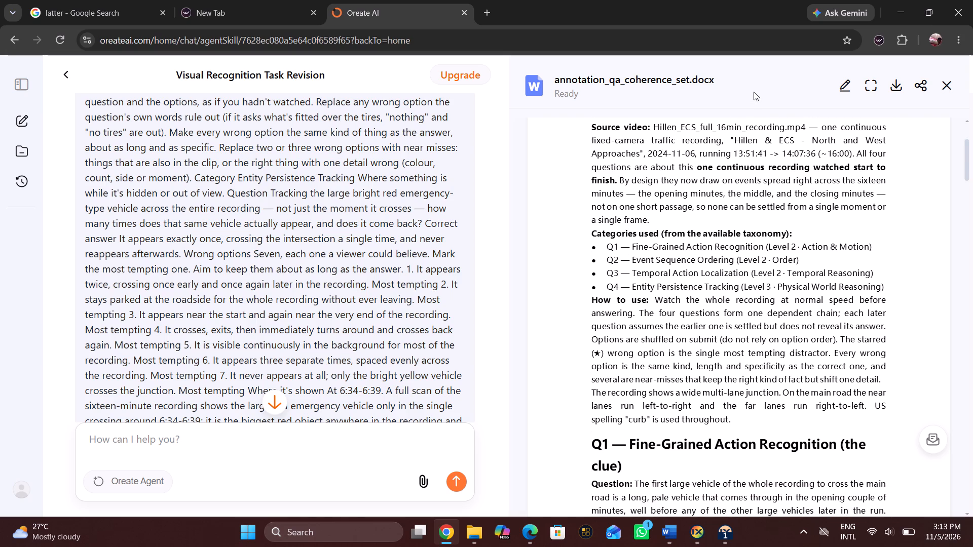